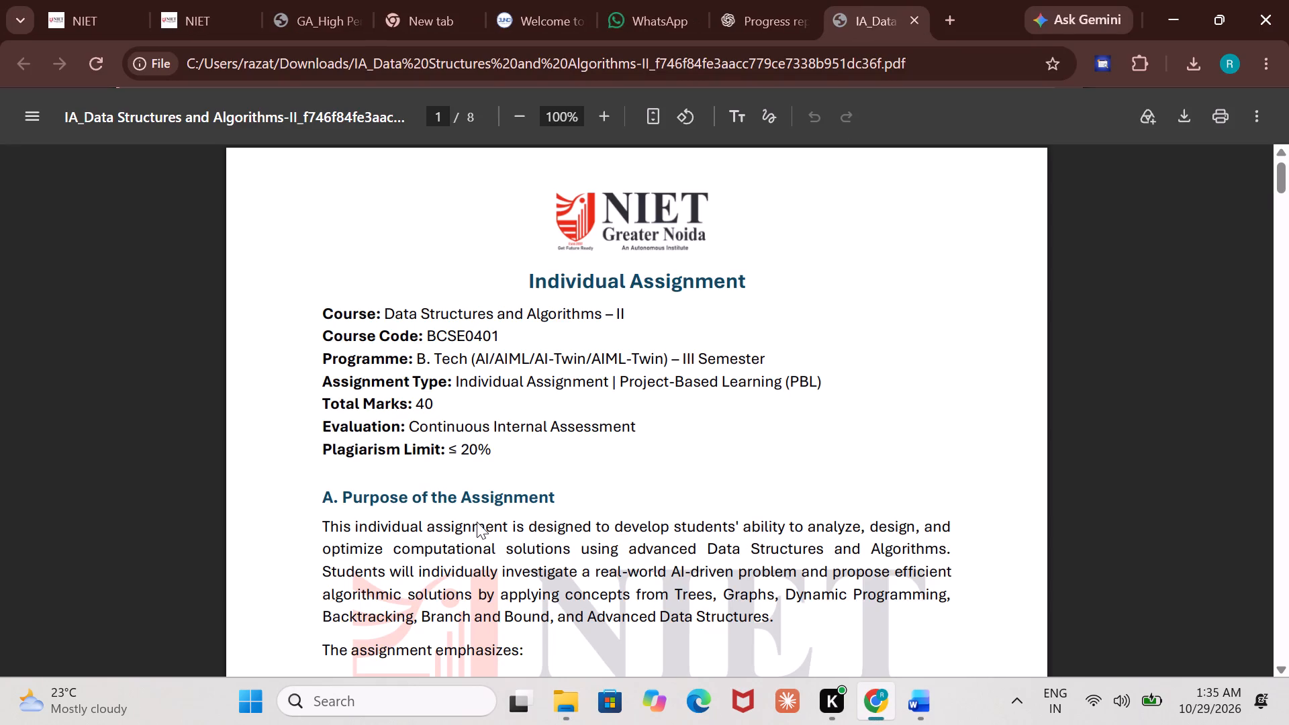
Read the assignment PDF from its purpose and unit-wise task phases through the Report Structure list on page 5.
scroll(608, 458, down, 3)
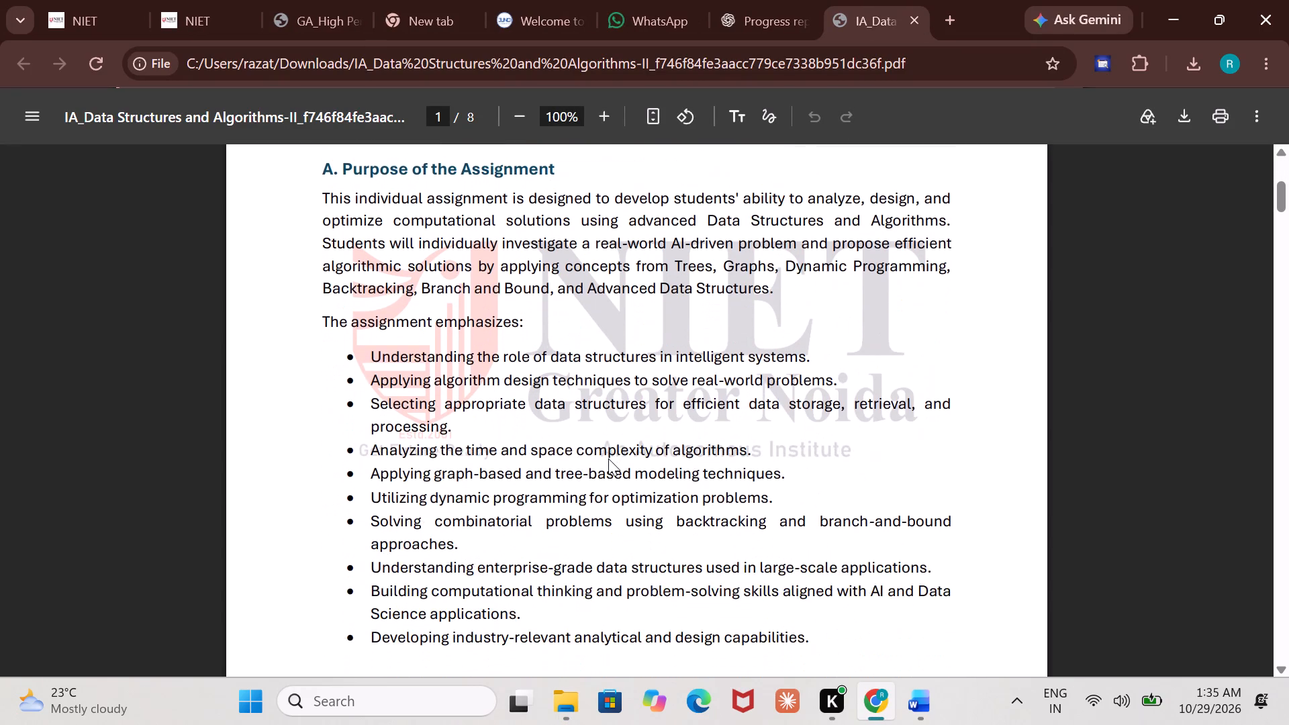
scroll(608, 458, down, 5)
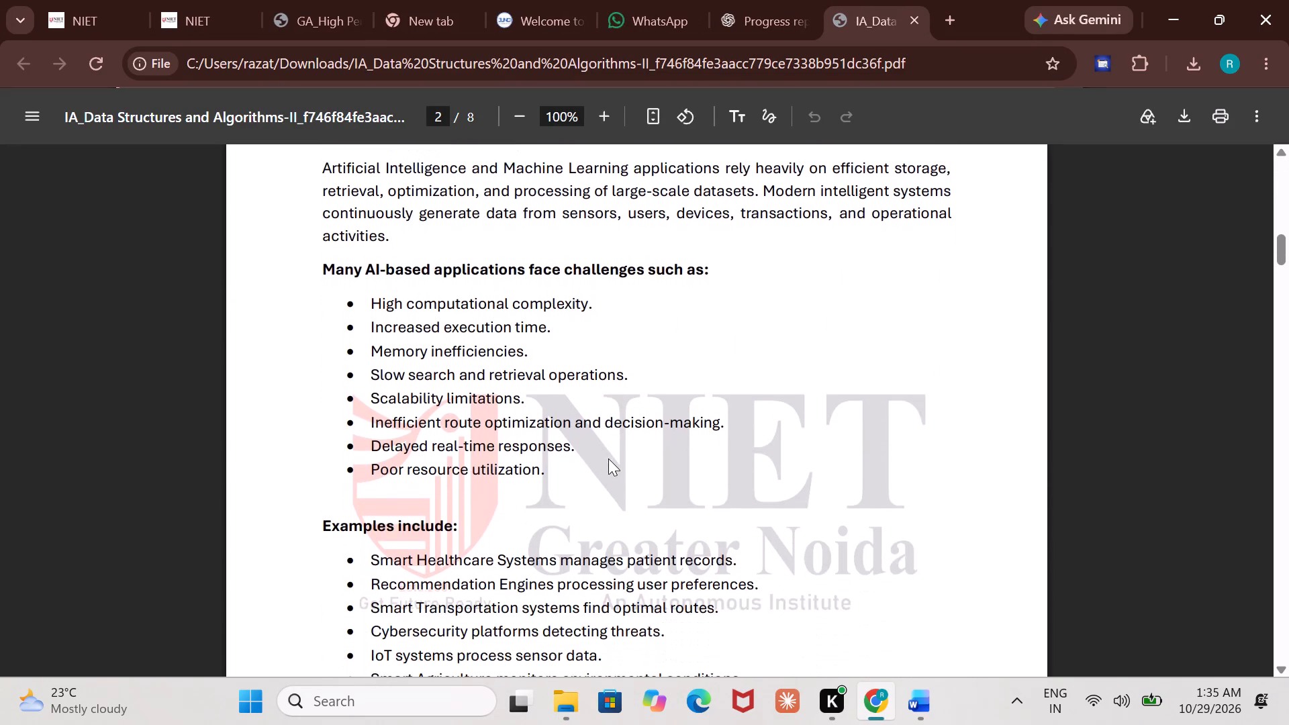
scroll(608, 458, down, 5)
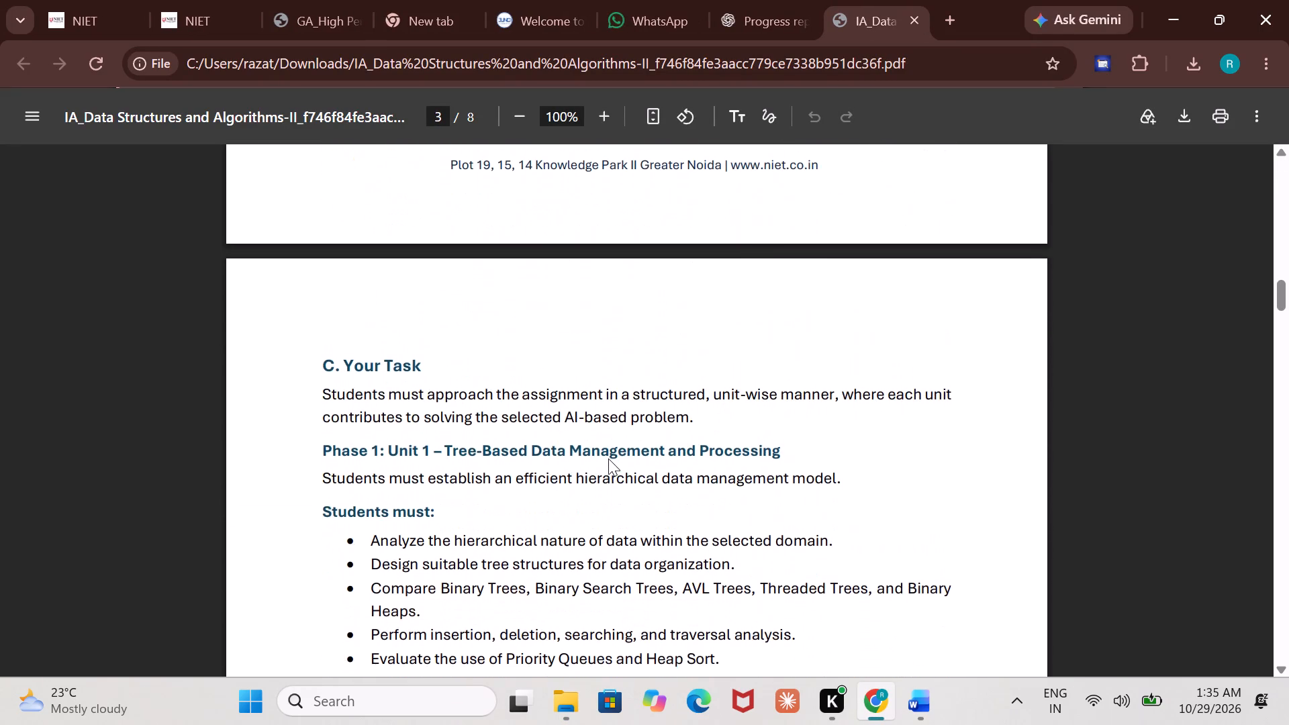
scroll(608, 458, down, 3)
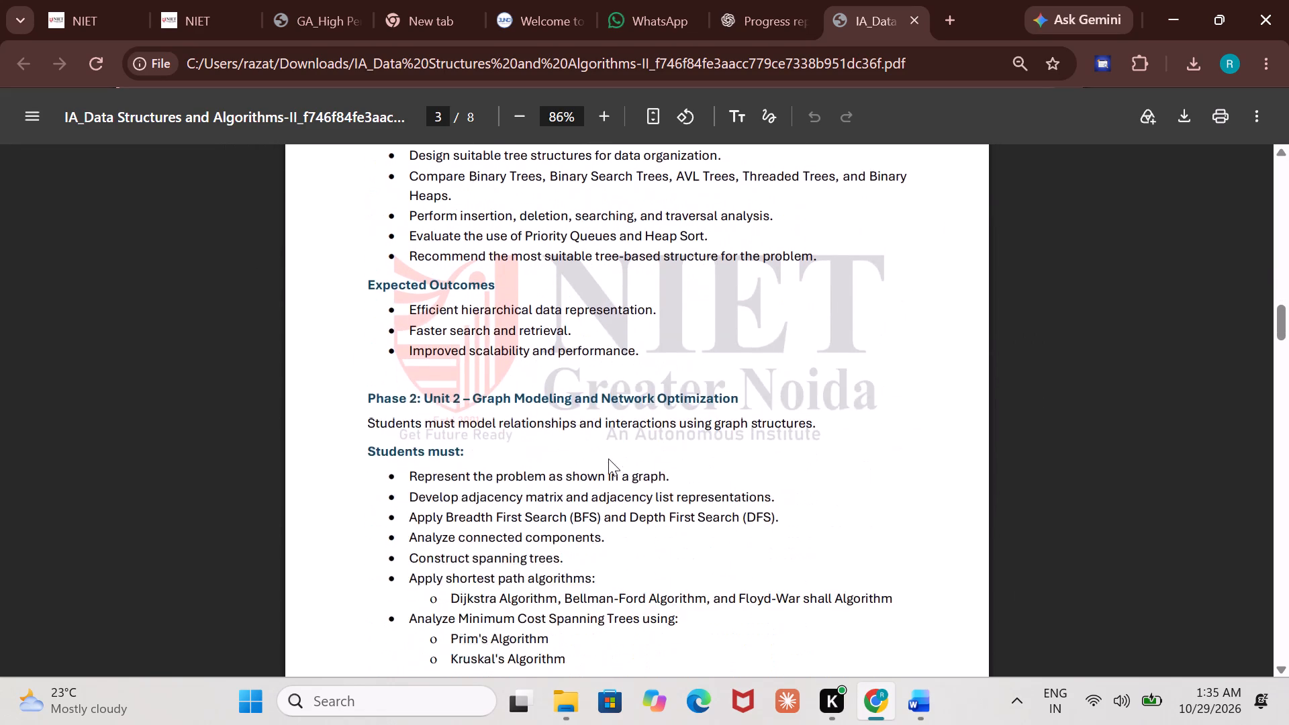
scroll(608, 458, down, 5)
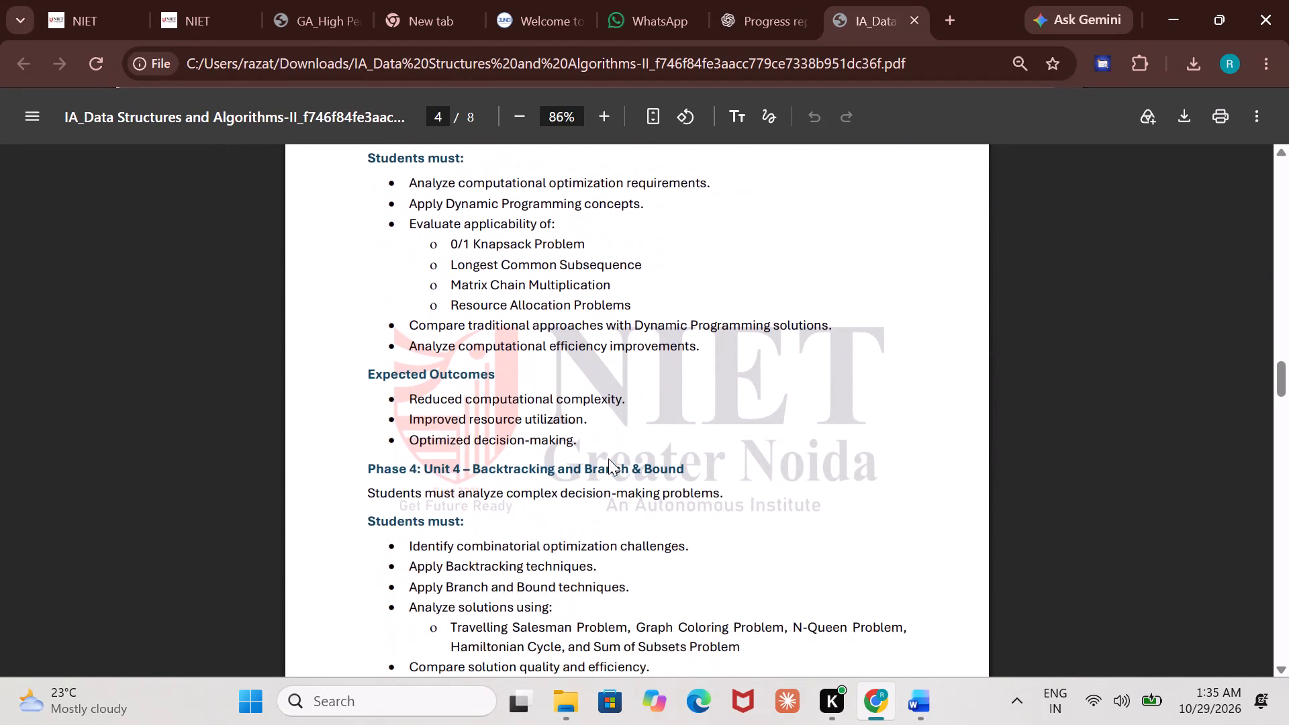
scroll(608, 458, down, 5)
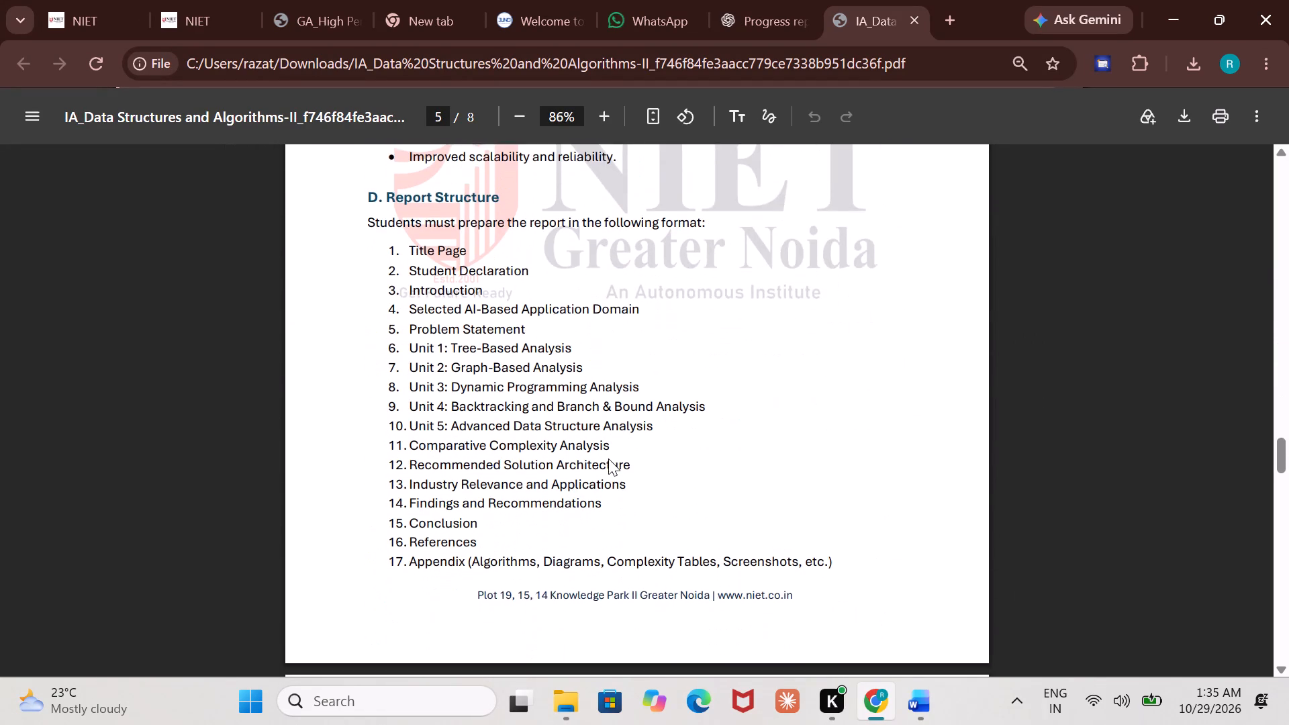
scroll(608, 458, down, 1)
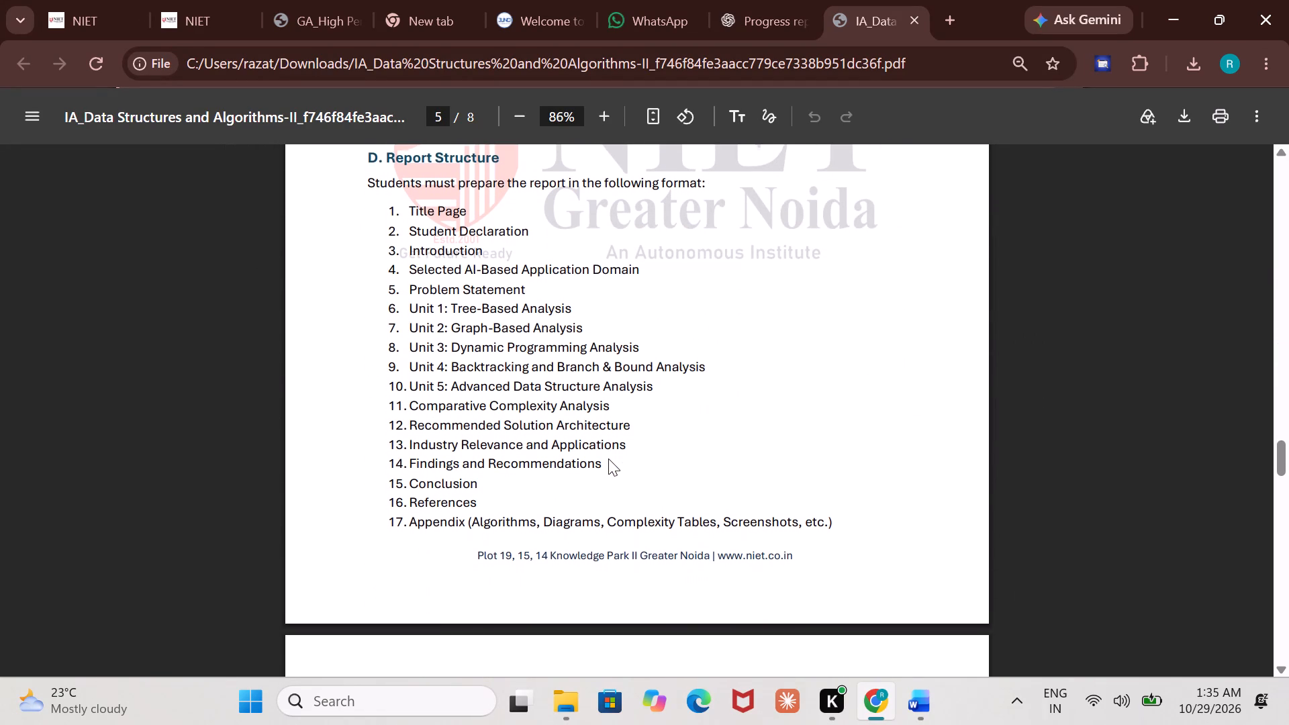
scroll(608, 458, down, 2)
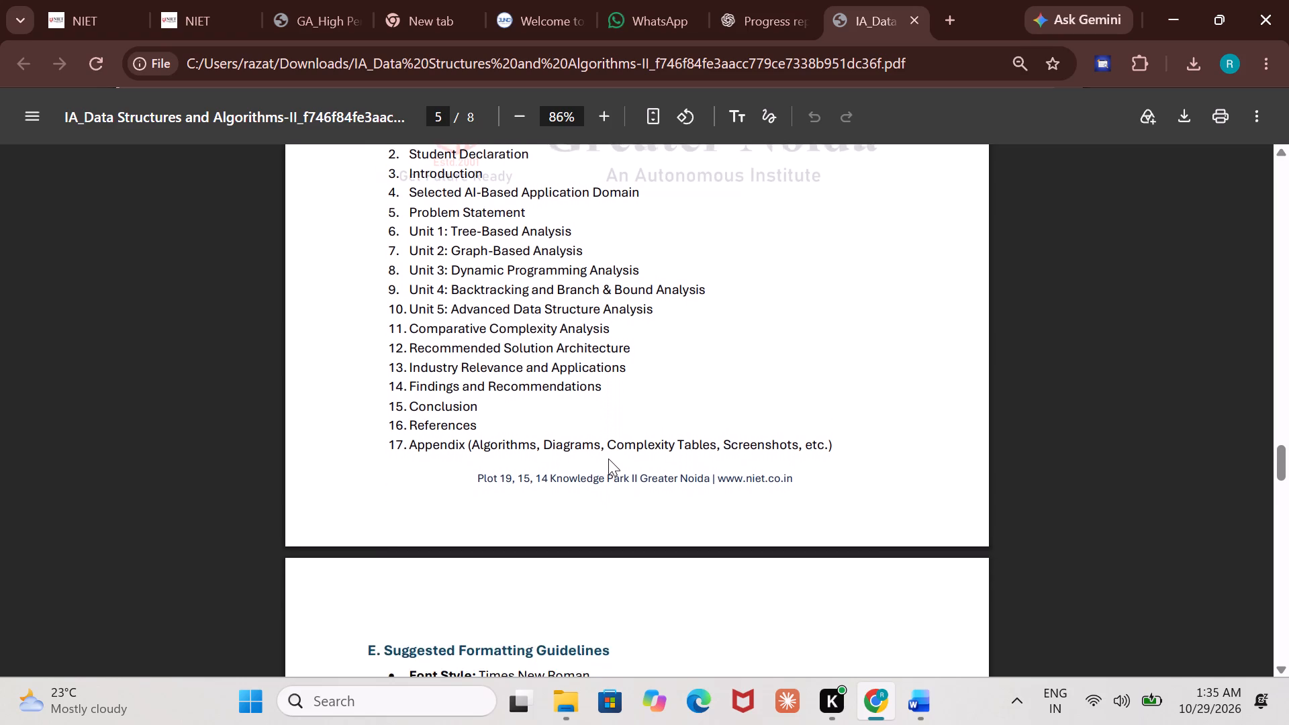
Review the assignment's formatting guidelines, submission guidelines and evaluation rubric, and return to the Report Structure section.
scroll(608, 458, down, 3)
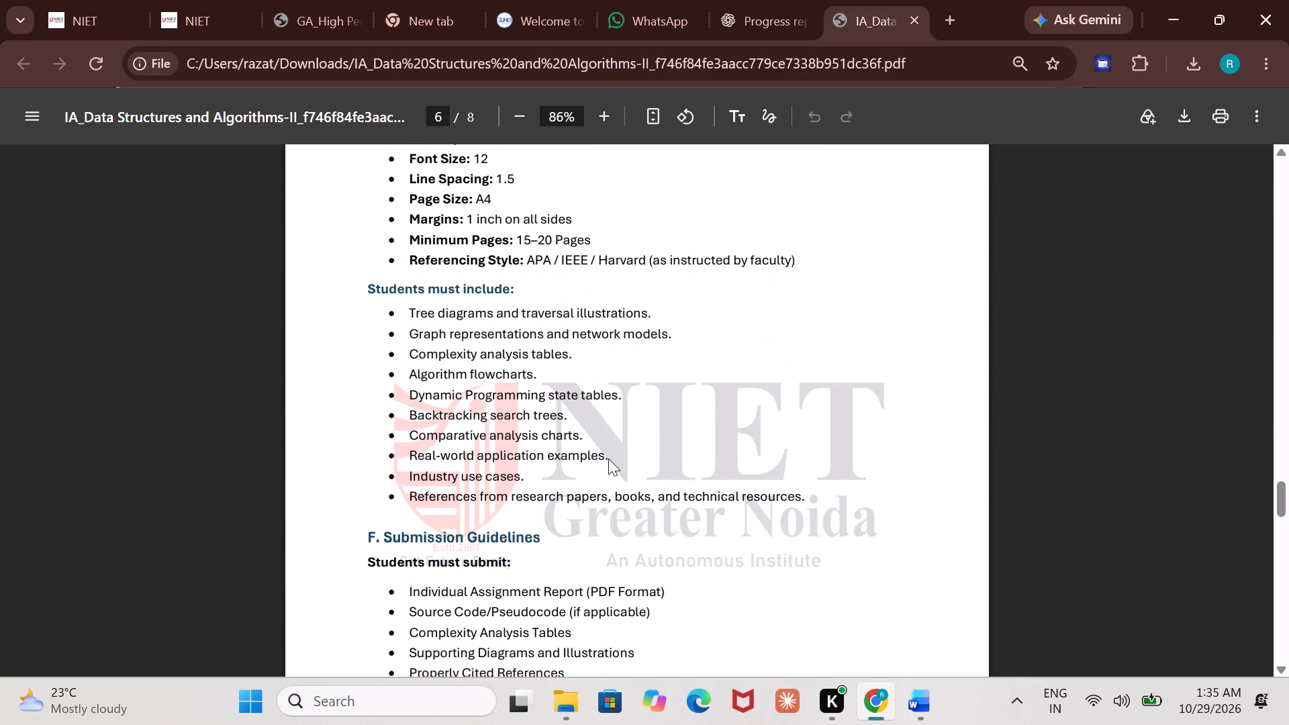
scroll(608, 458, down, 4)
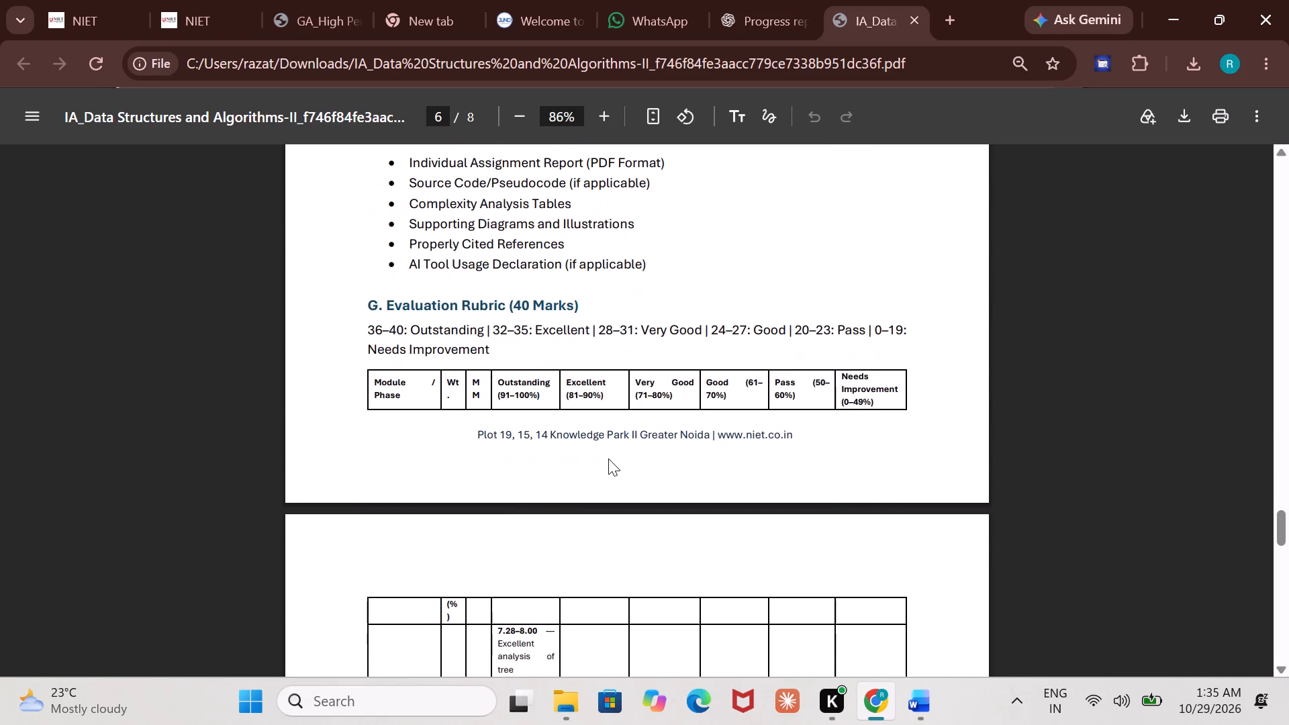
scroll(608, 458, down, 3)
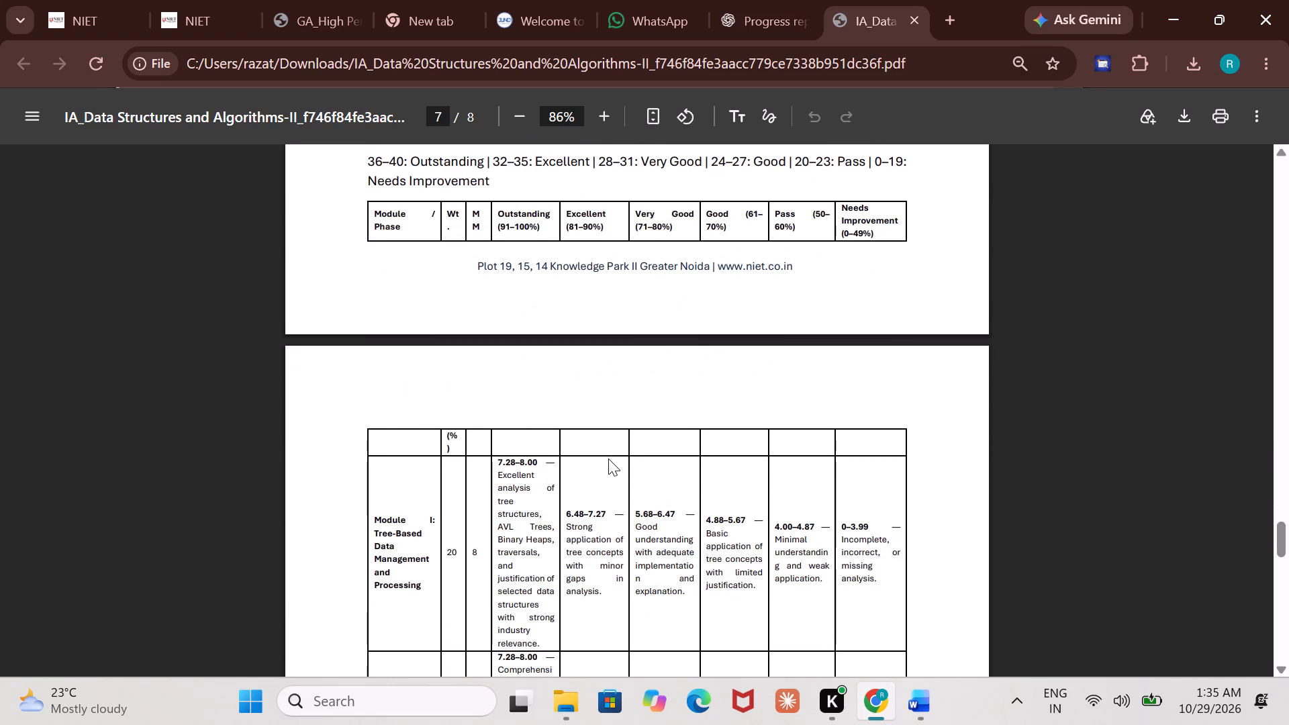
scroll(608, 458, down, 3)
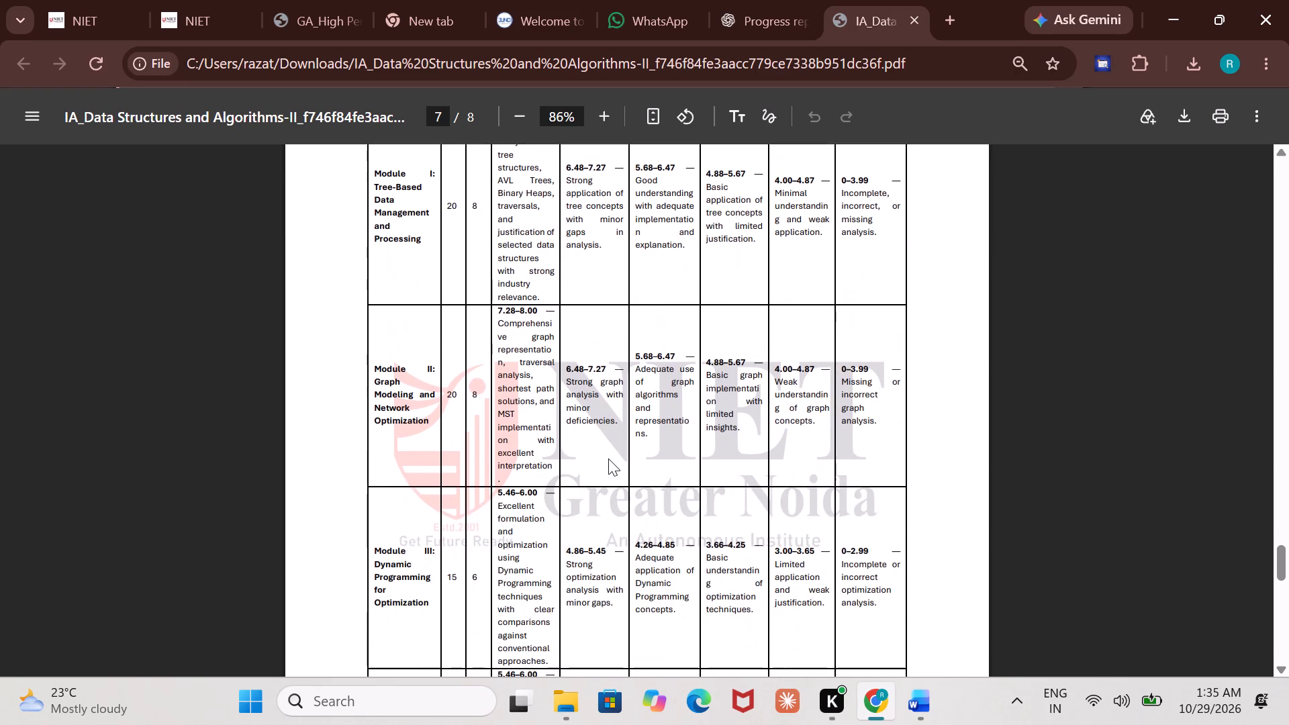
scroll(608, 458, down, 2)
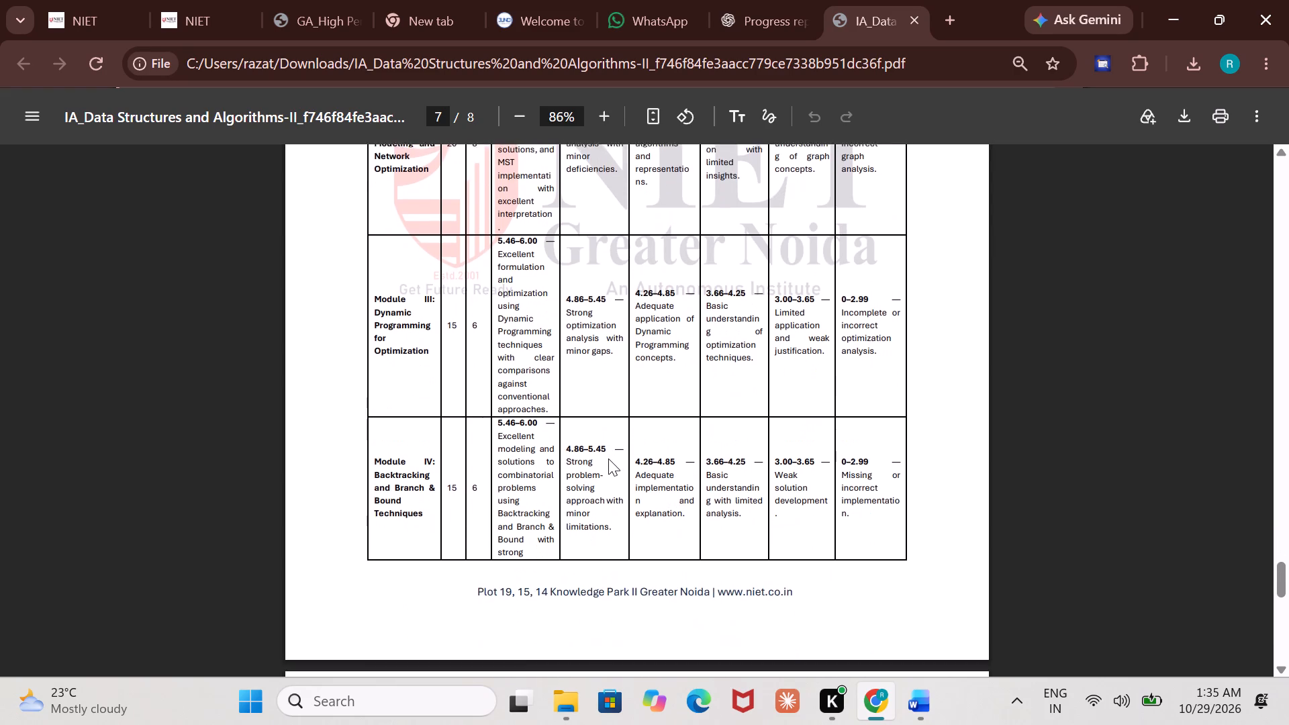
scroll(608, 458, down, 4)
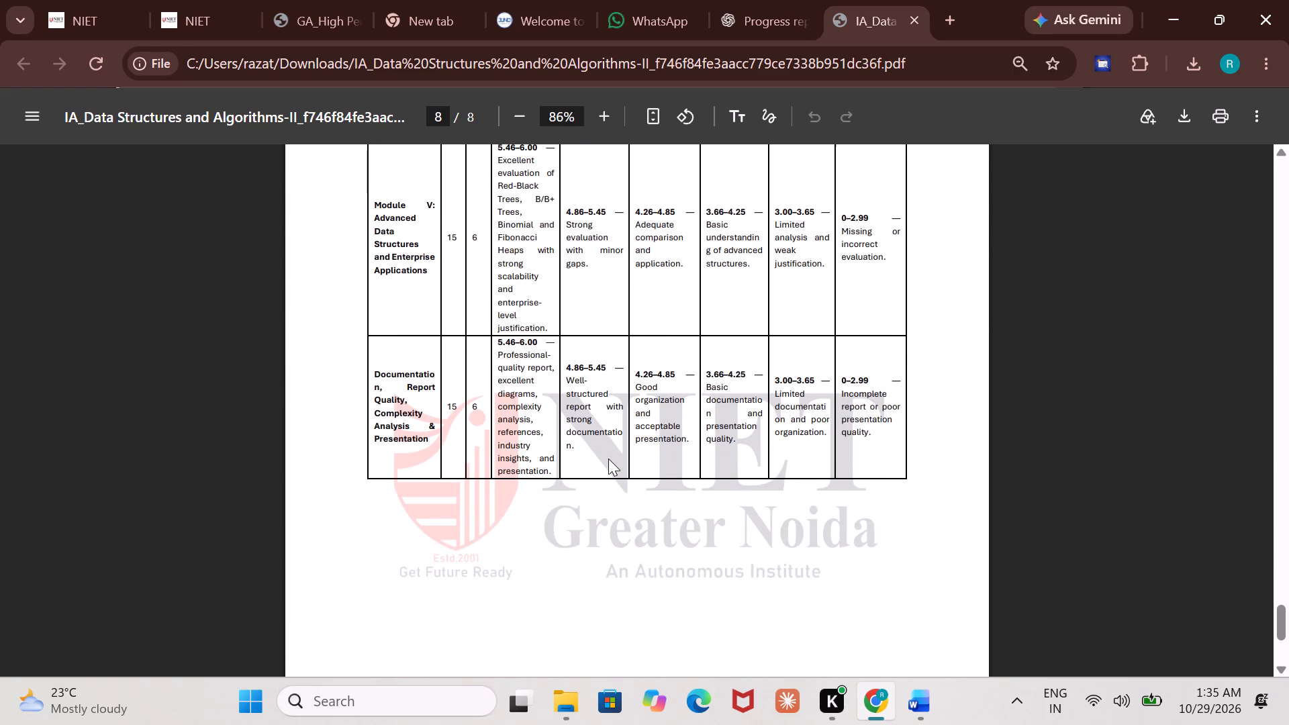
scroll(608, 458, down, 3)
scroll(608, 458, up, 11)
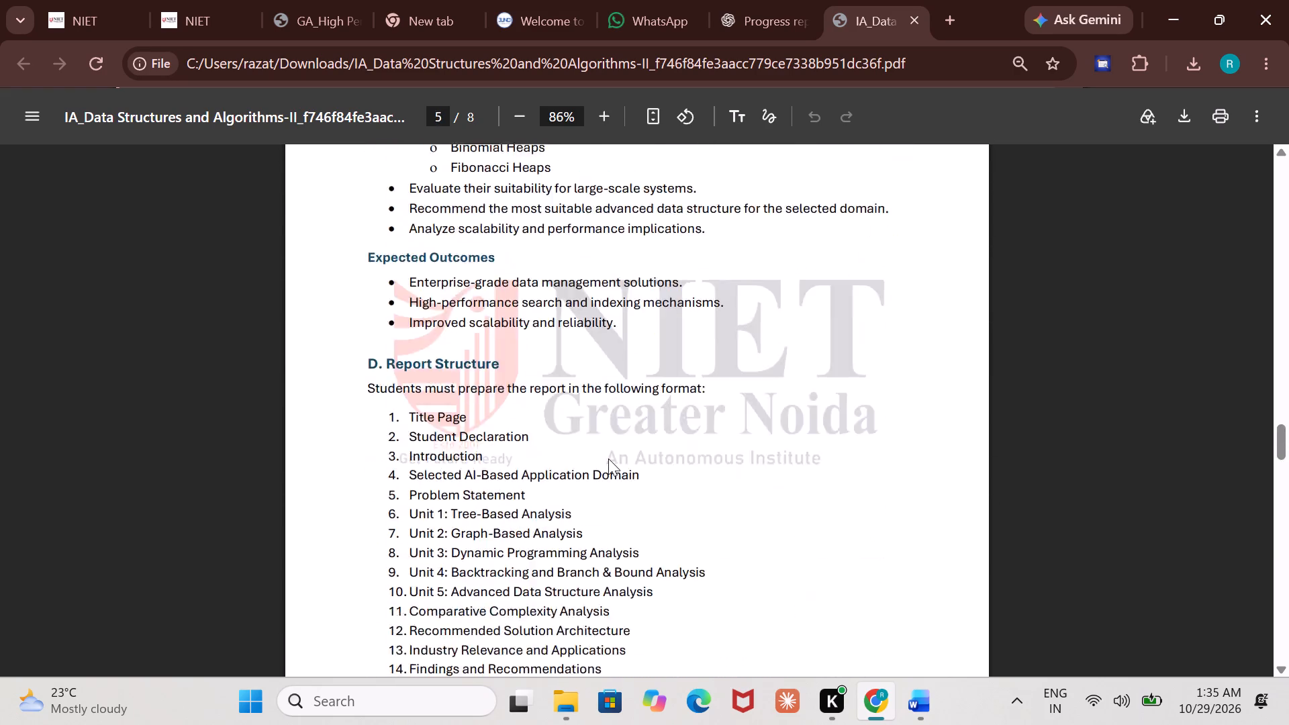
Re-read the assignment PDF's opening pages, covering the course details, purpose, case study scenario and start of the task section.
scroll(608, 458, up, 7)
scroll(608, 458, down, 1)
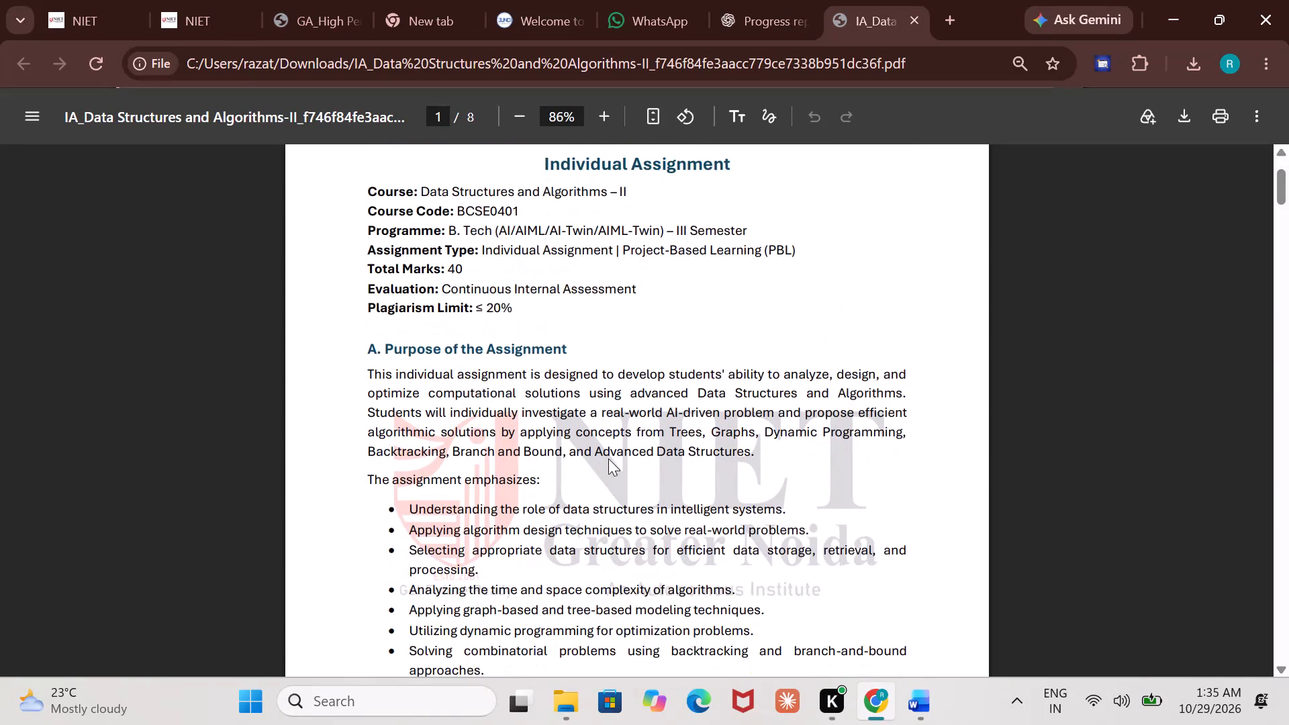
scroll(608, 458, down, 2)
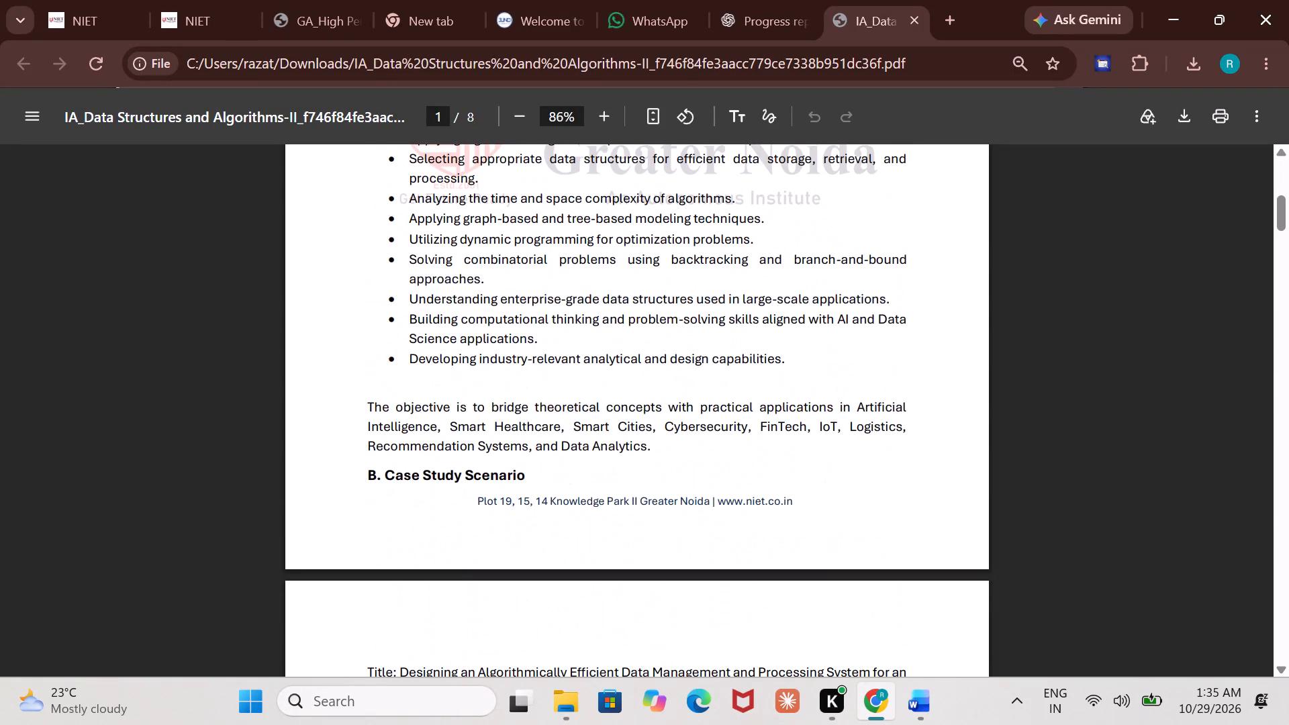
scroll(535, 436, down, 4)
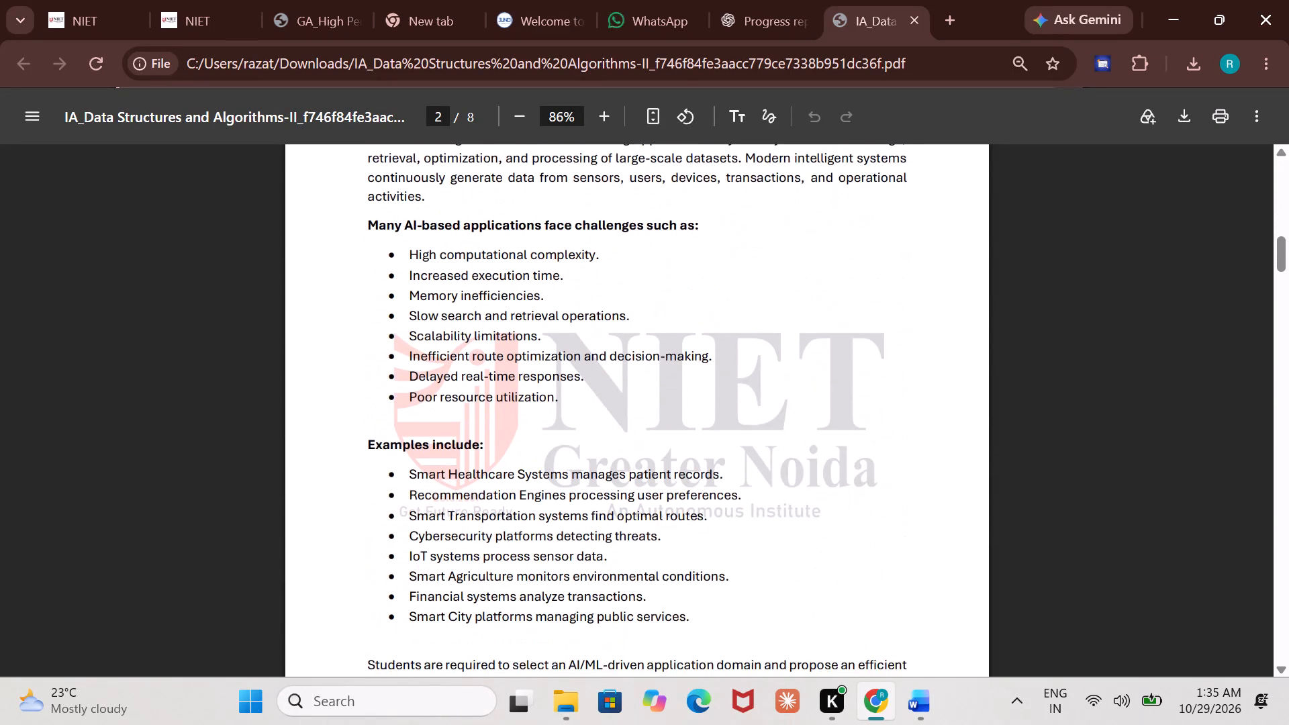
scroll(535, 436, down, 5)
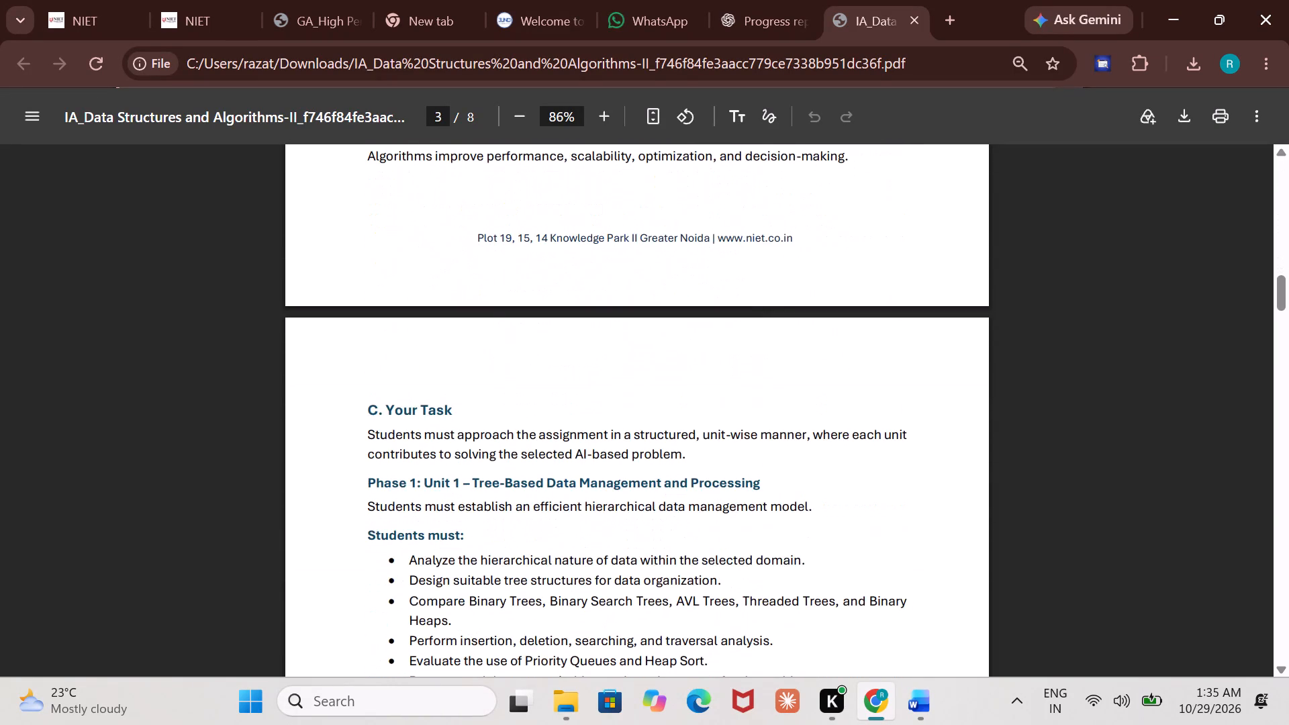
scroll(535, 436, up, 9)
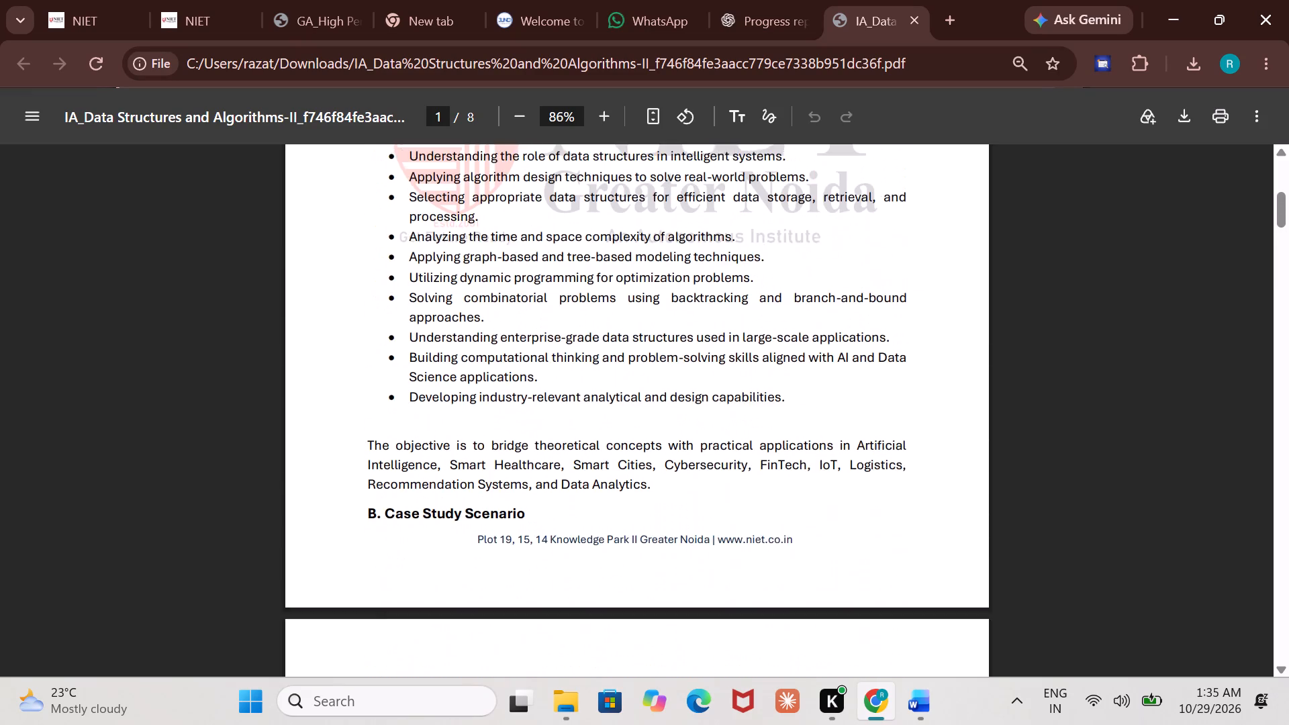
scroll(535, 436, up, 2)
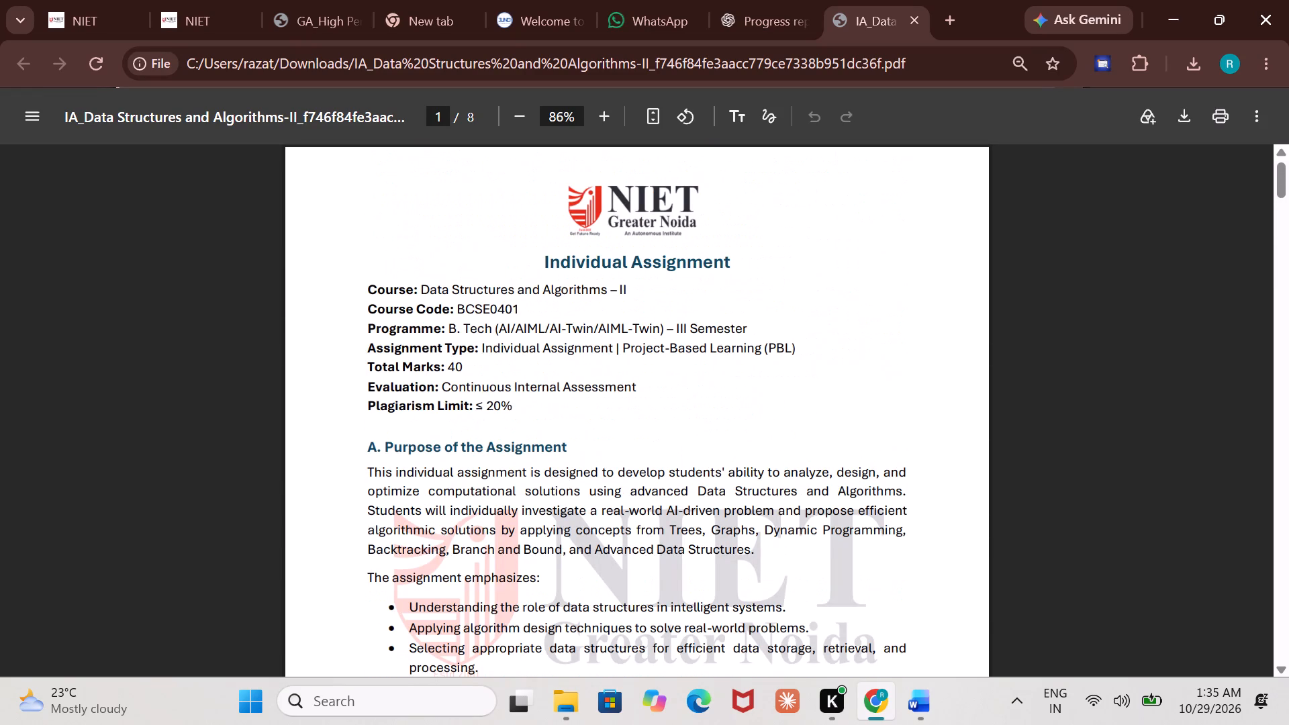
Review the whole assignment PDF from its purpose through the Report Structure, formatting guidelines and evaluation rubric on the last page.
scroll(629, 481, down, 3)
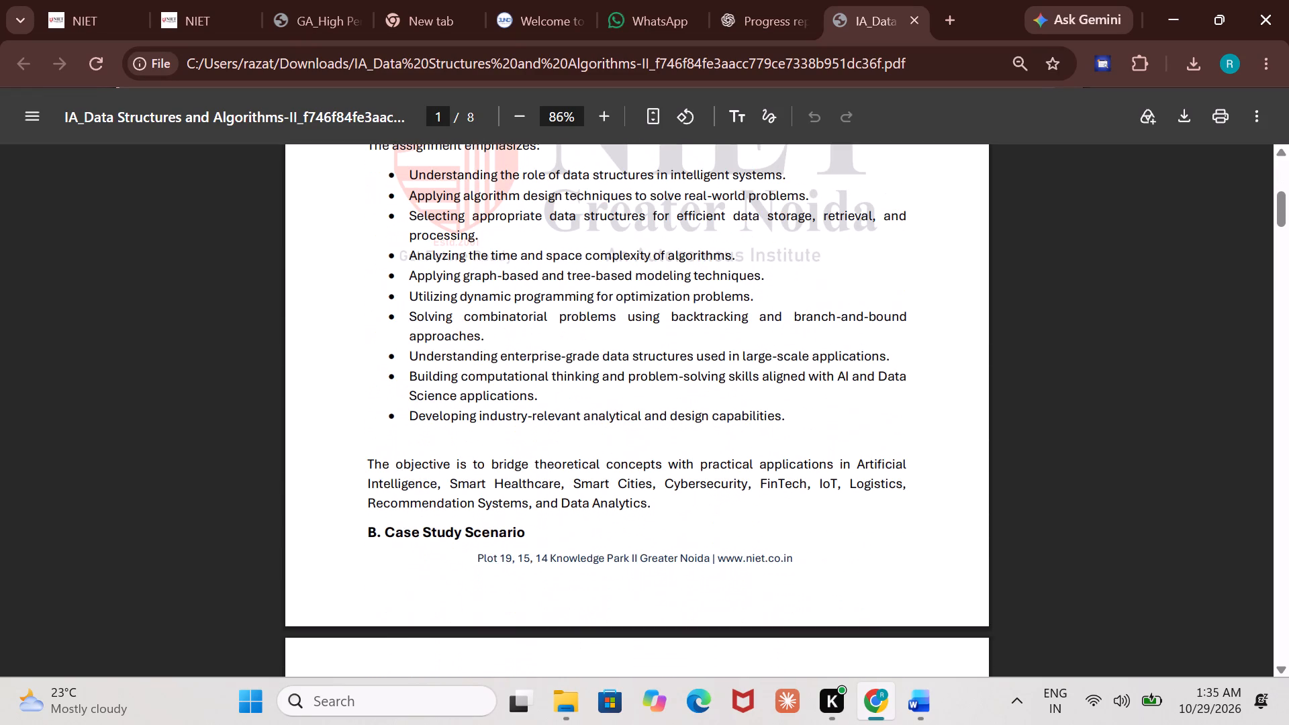
scroll(636, 539, down, 3)
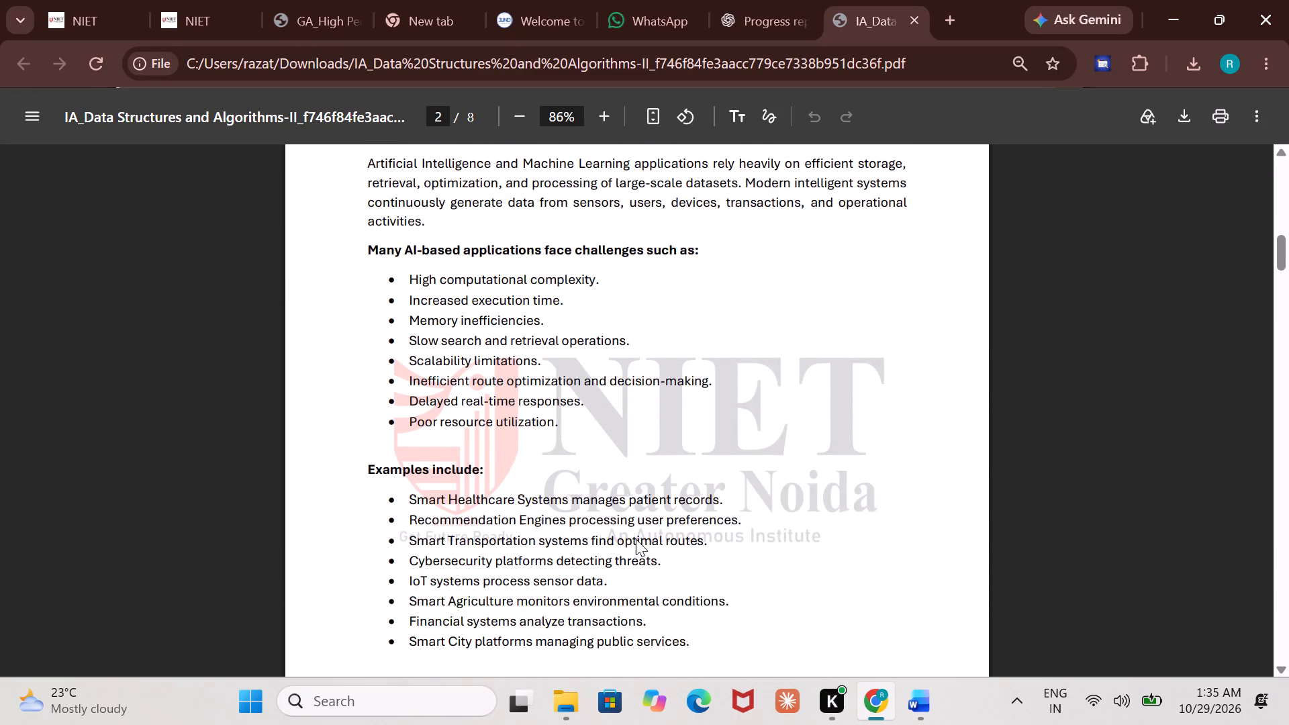
scroll(636, 539, down, 4)
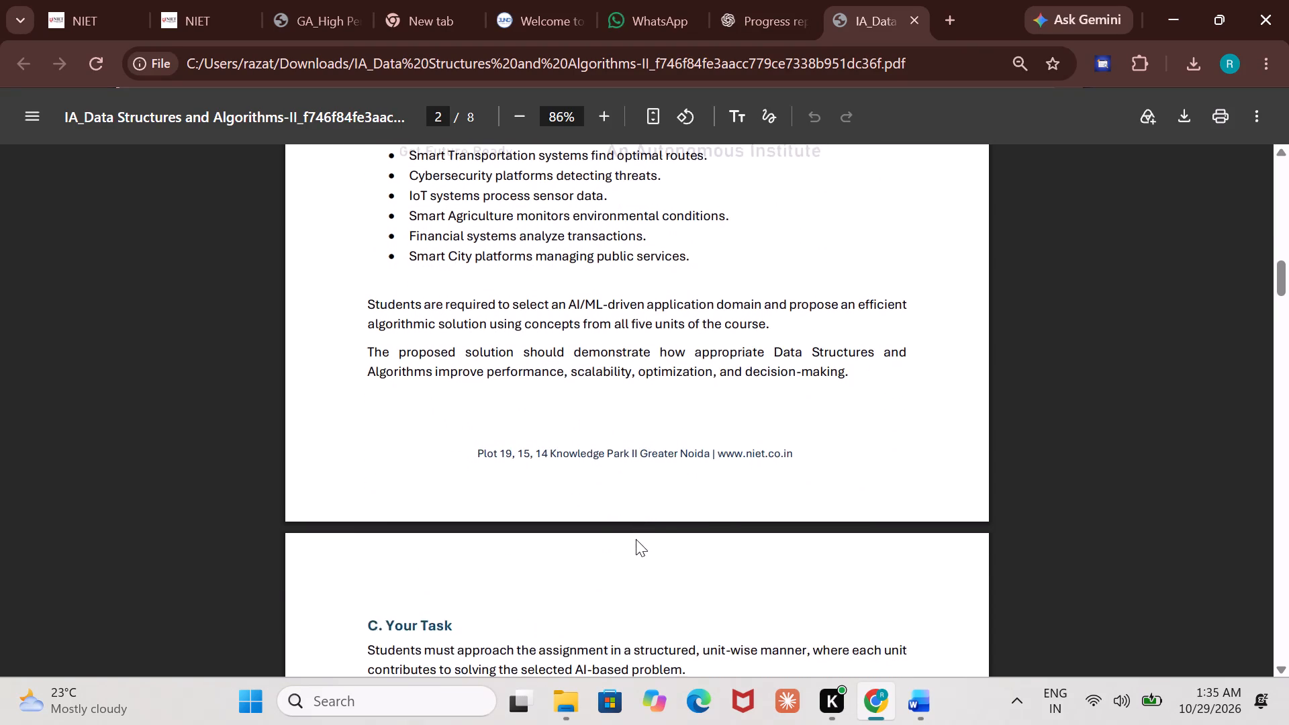
scroll(636, 539, down, 9)
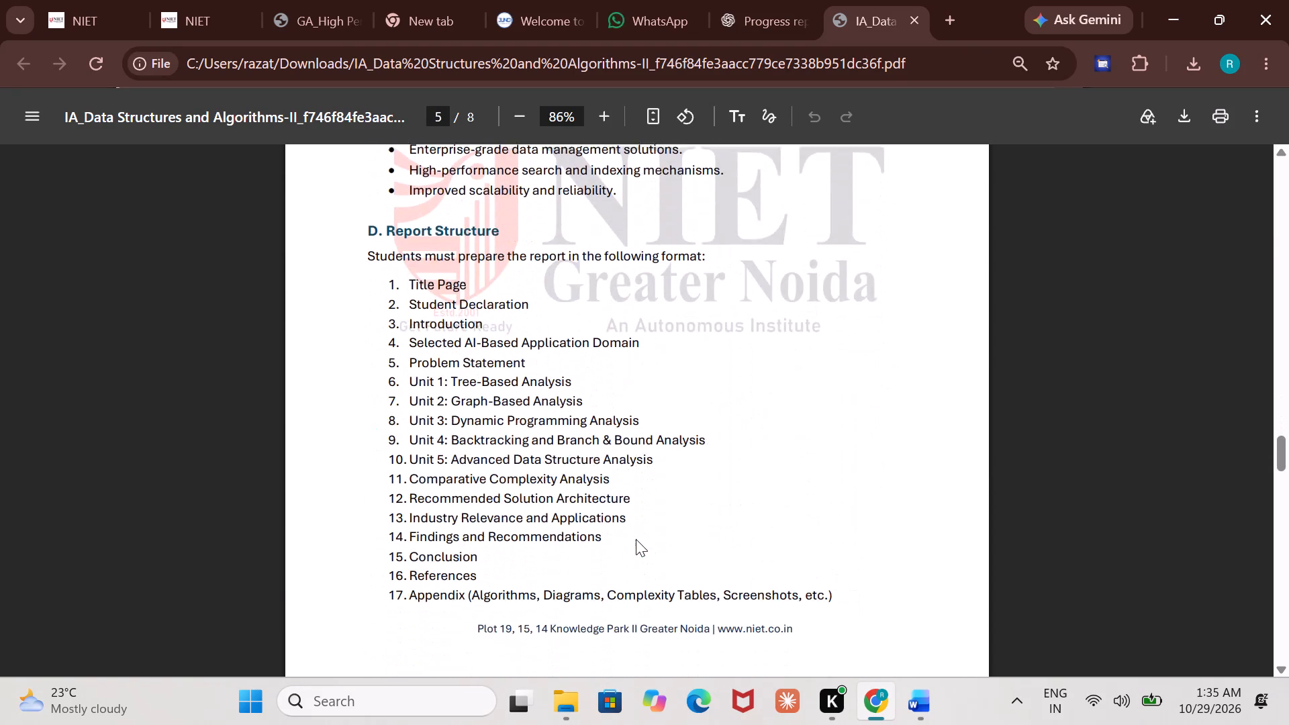
scroll(636, 539, up, 1)
scroll(636, 539, down, 3)
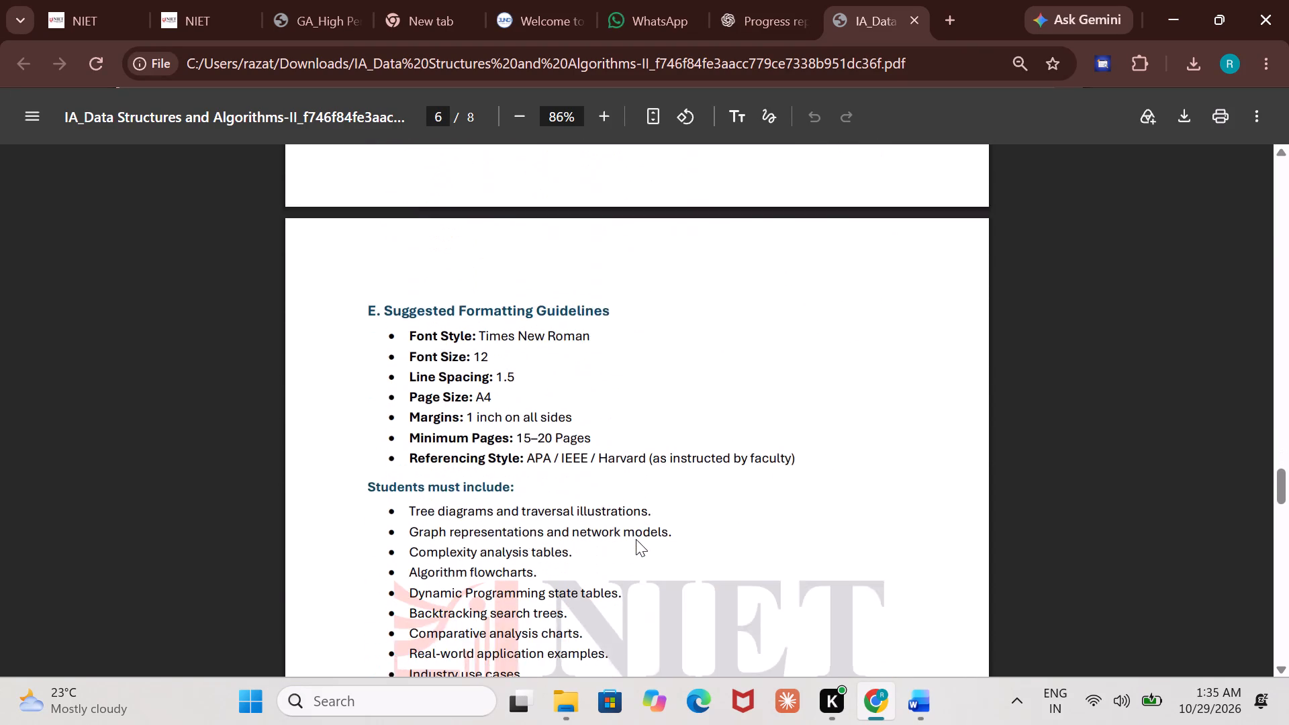
scroll(636, 539, down, 4)
scroll(636, 539, up, 2)
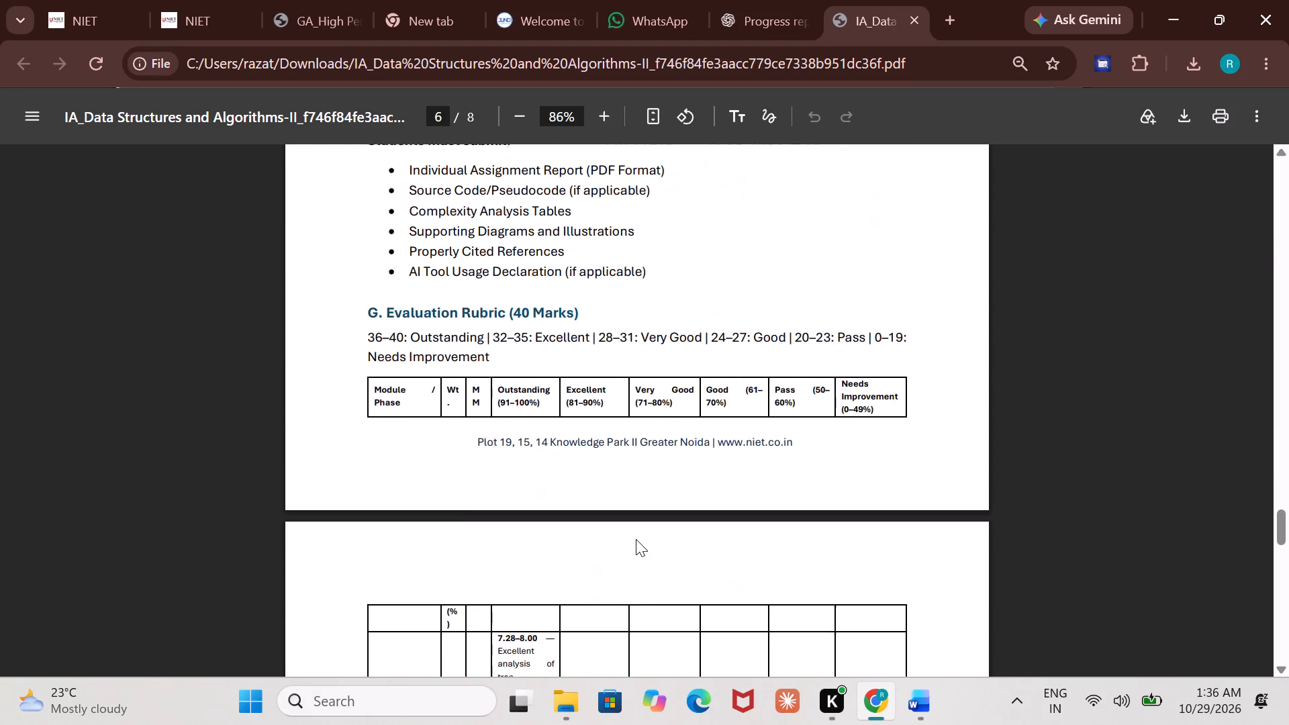
scroll(636, 539, up, 1)
scroll(636, 539, down, 5)
scroll(636, 539, up, 4)
scroll(636, 539, down, 3)
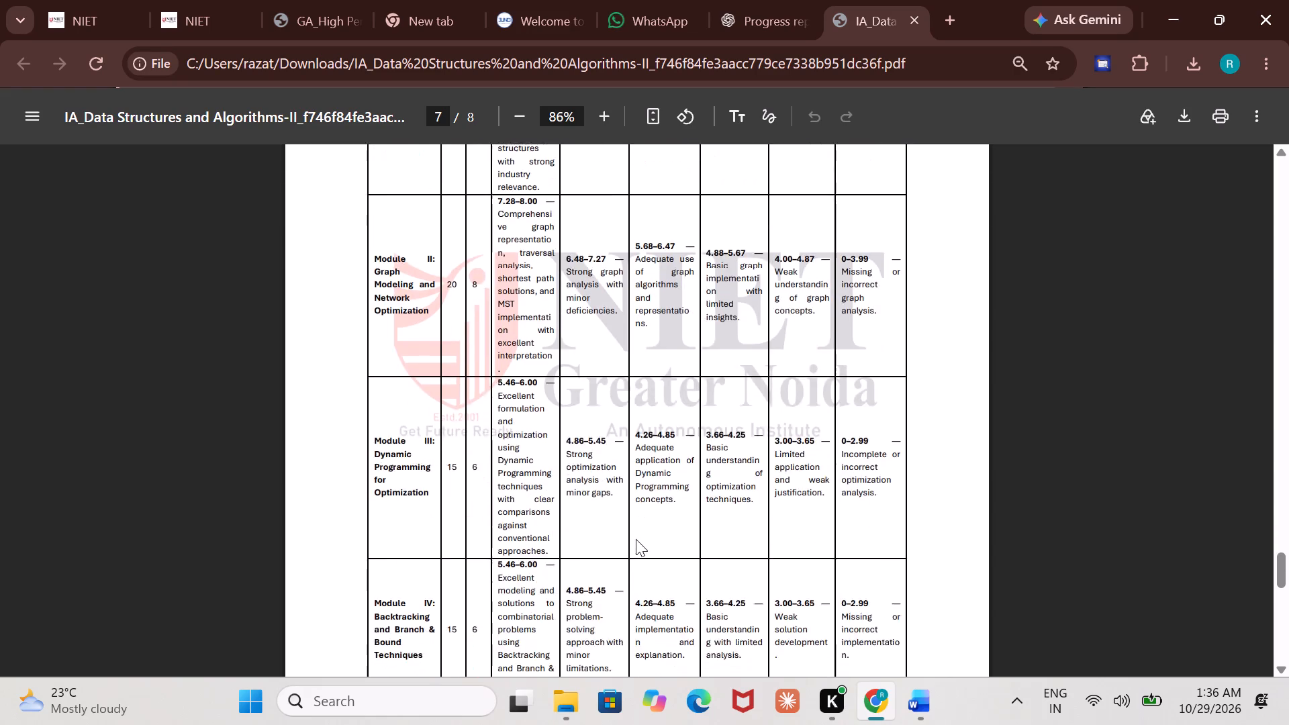
scroll(636, 539, down, 5)
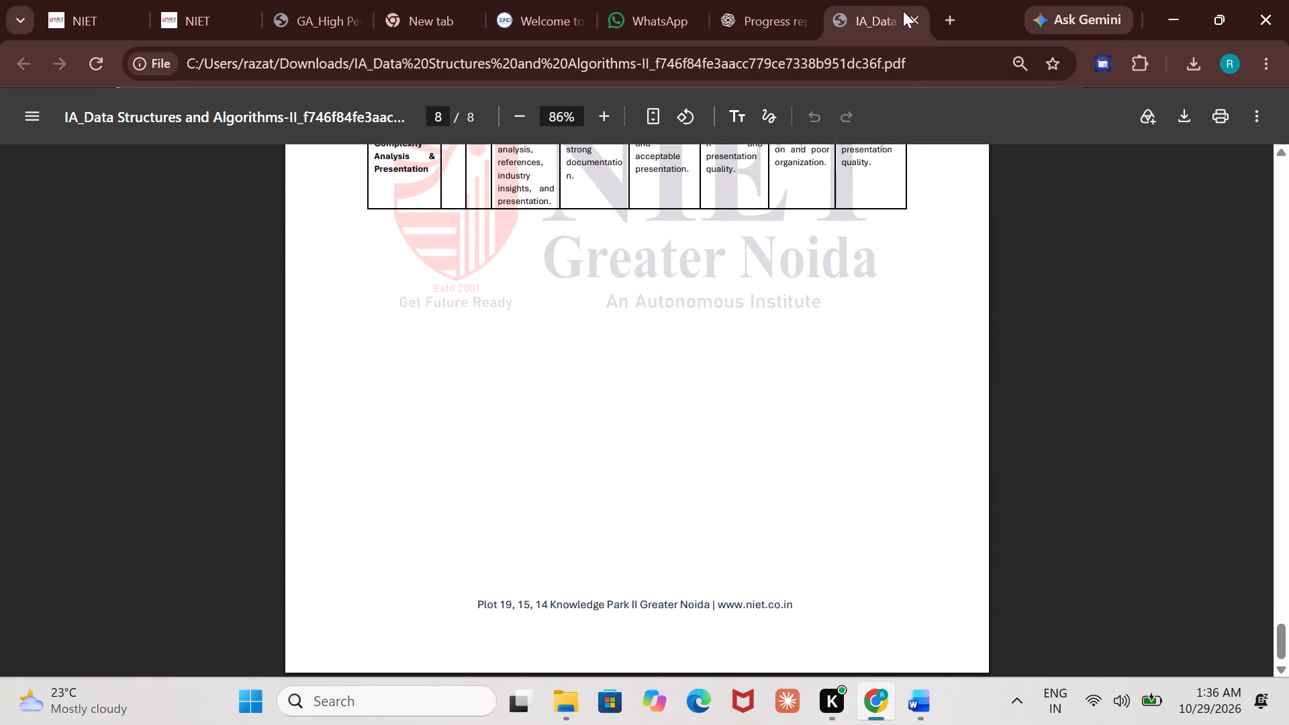
Open the student's Topic Approval Form PDF from the Downloads folder, skim its three pages, and close it.
click(904, 13)
click(576, 716)
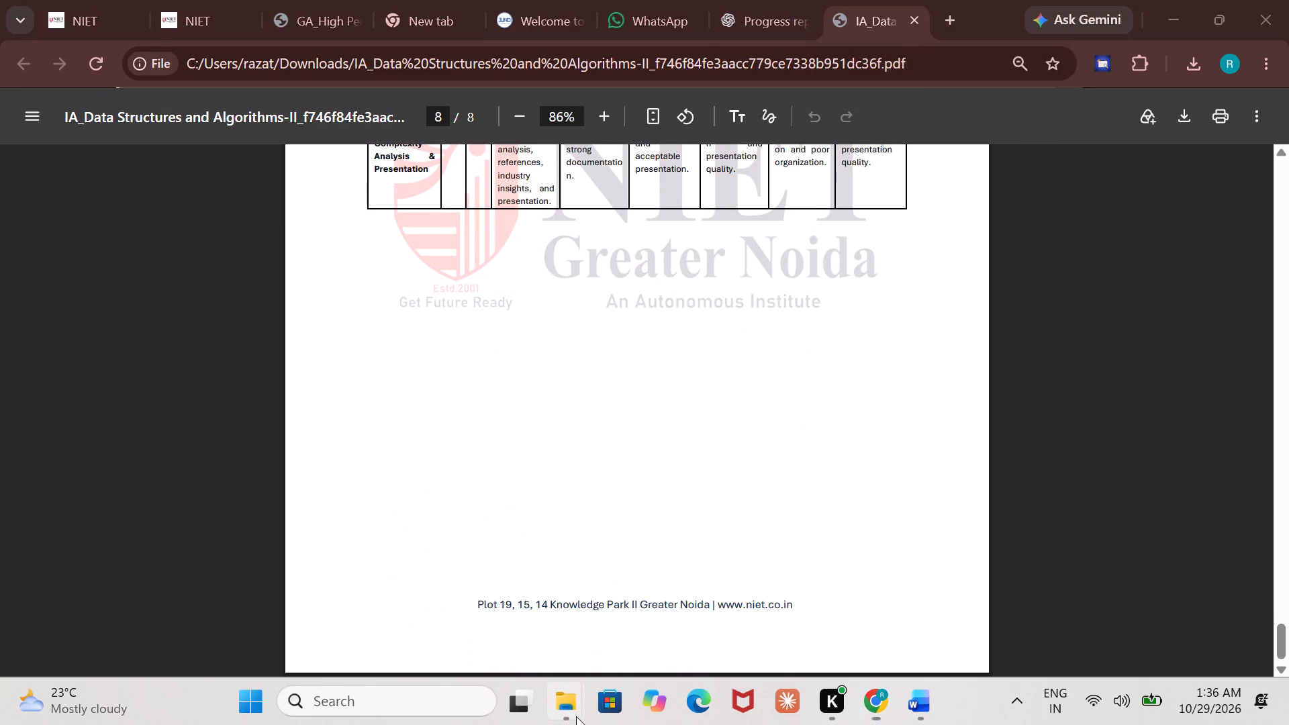
click(662, 620)
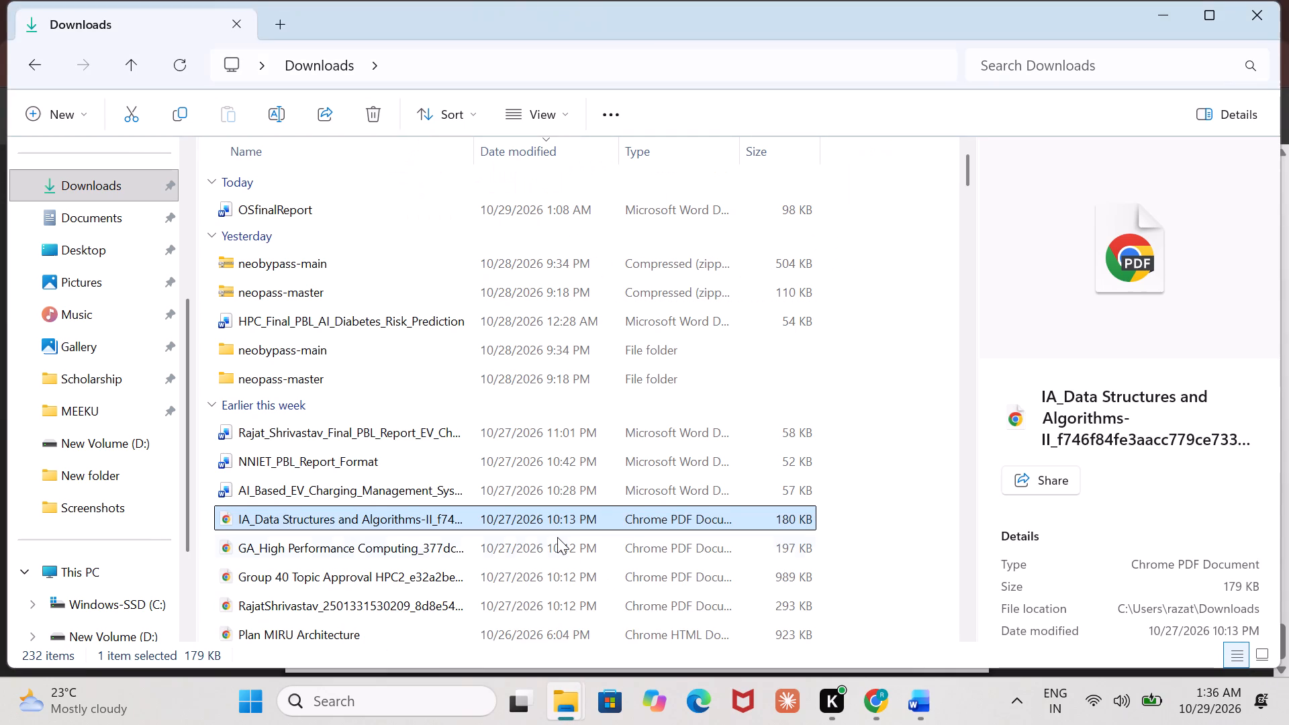
scroll(557, 537, down, 1)
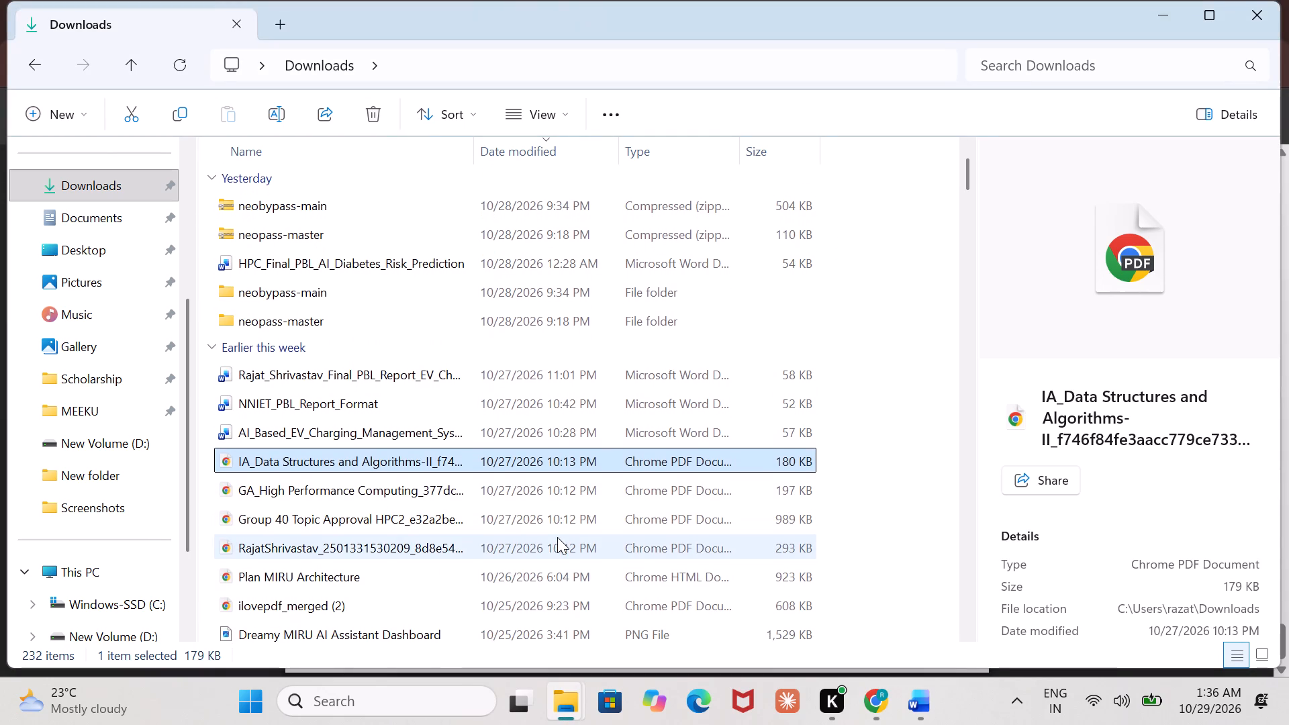
double_click(557, 537)
scroll(557, 537, down, 1)
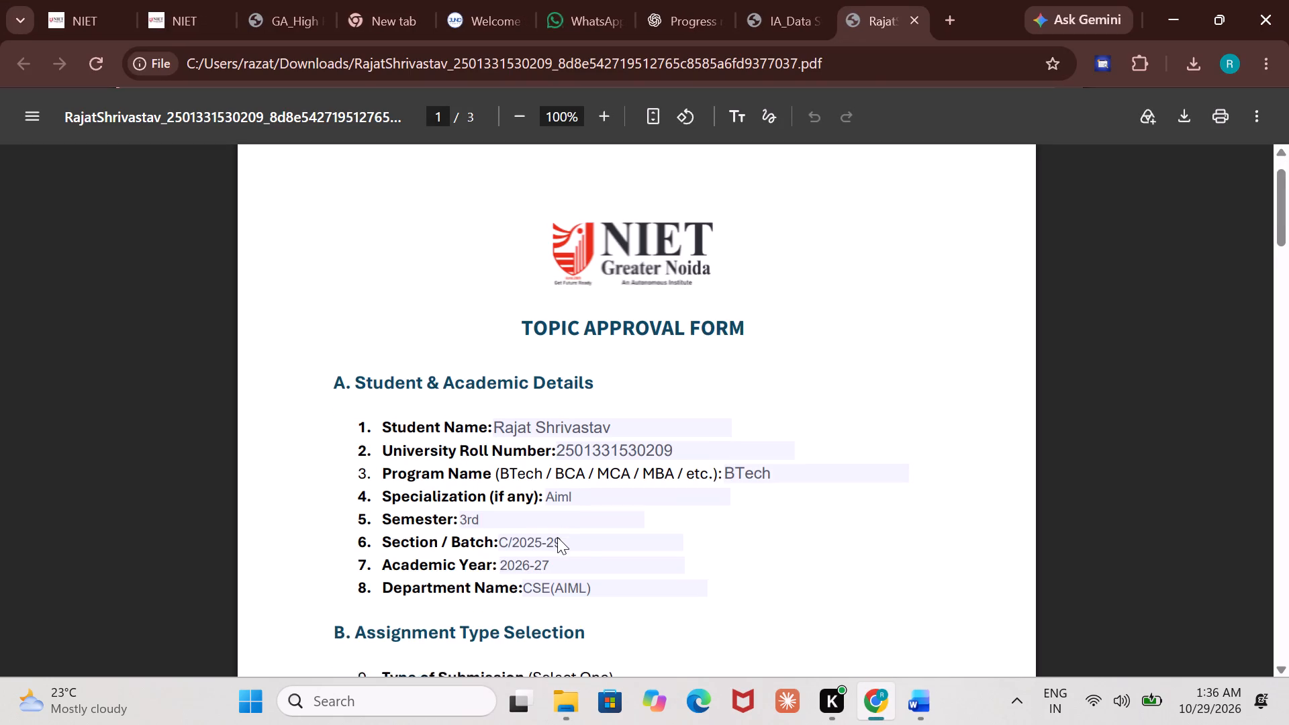
scroll(557, 537, down, 8)
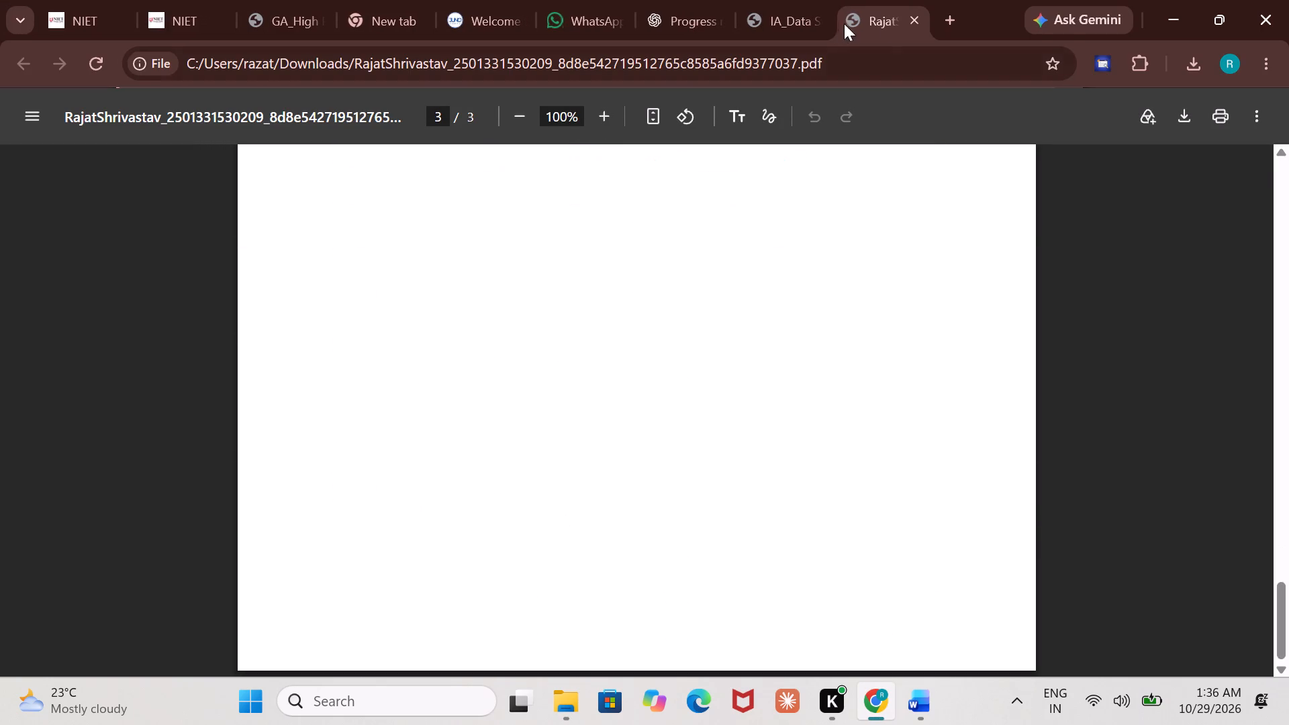
click(913, 10)
drag(913, 10, 914, 19)
click(914, 19)
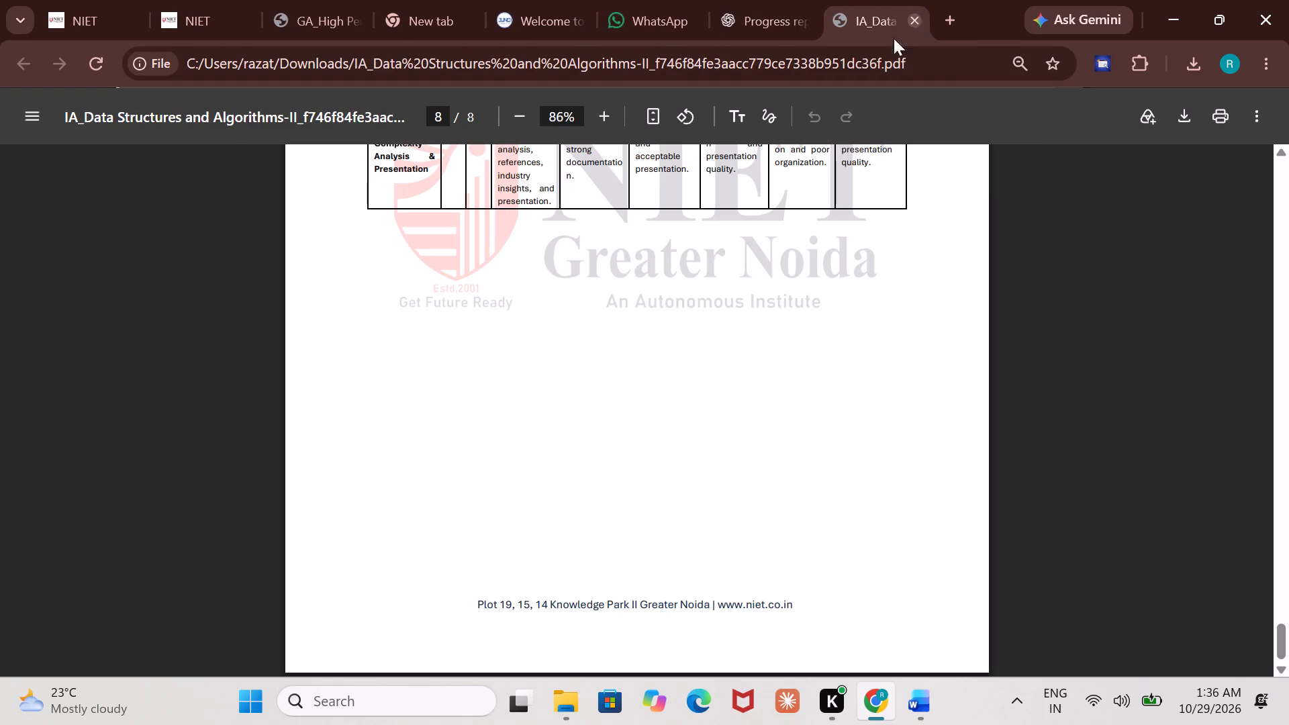
scroll(657, 249, up, 7)
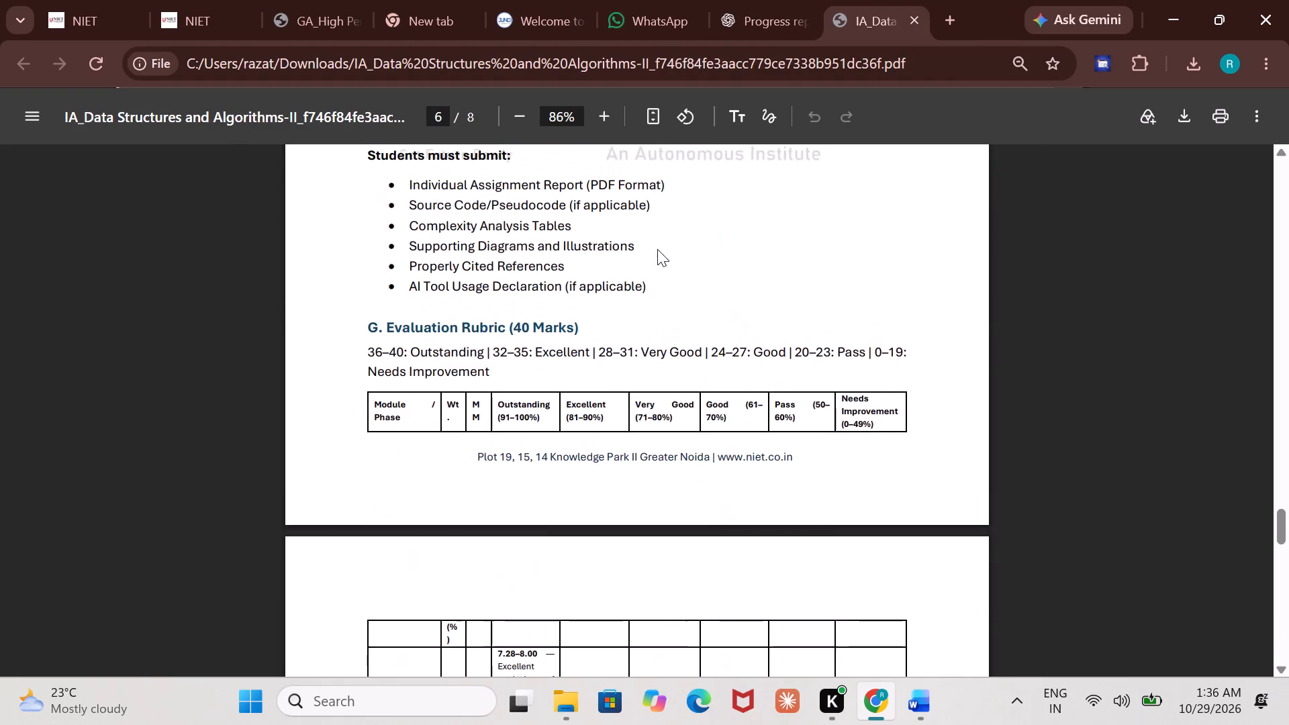
scroll(657, 249, up, 8)
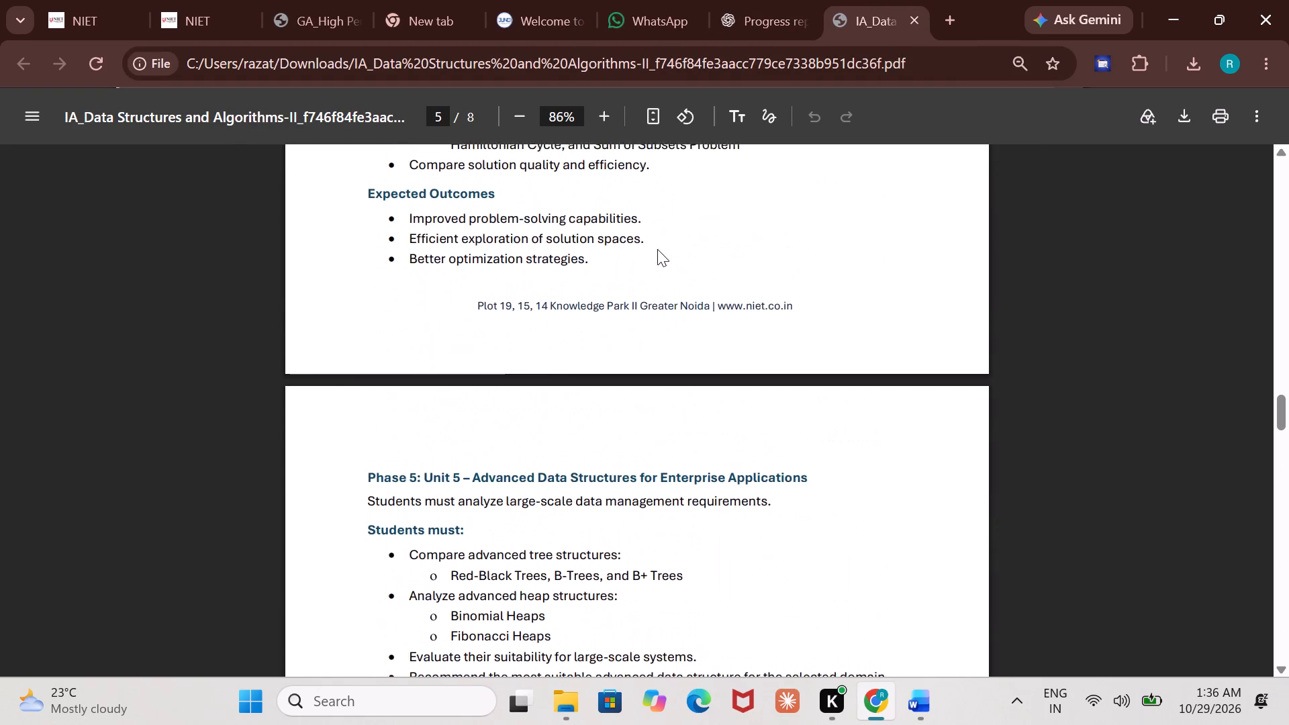
scroll(657, 249, up, 1)
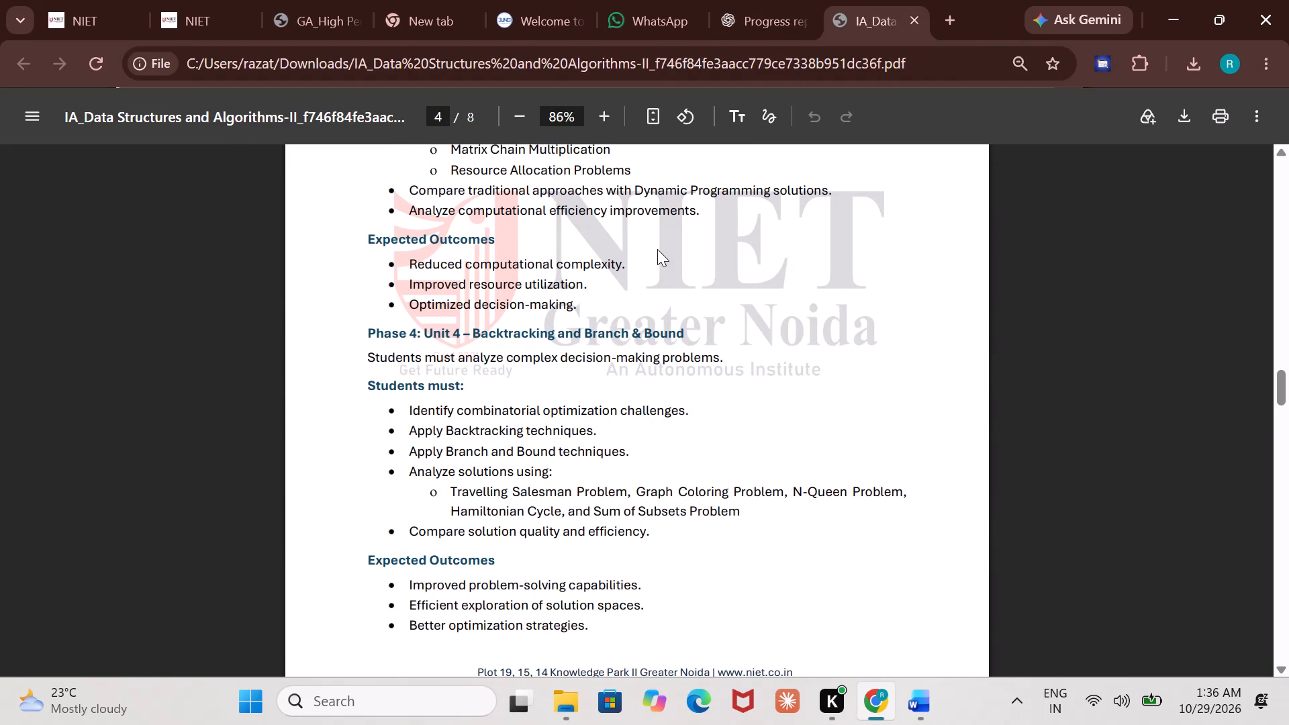
scroll(657, 249, up, 3)
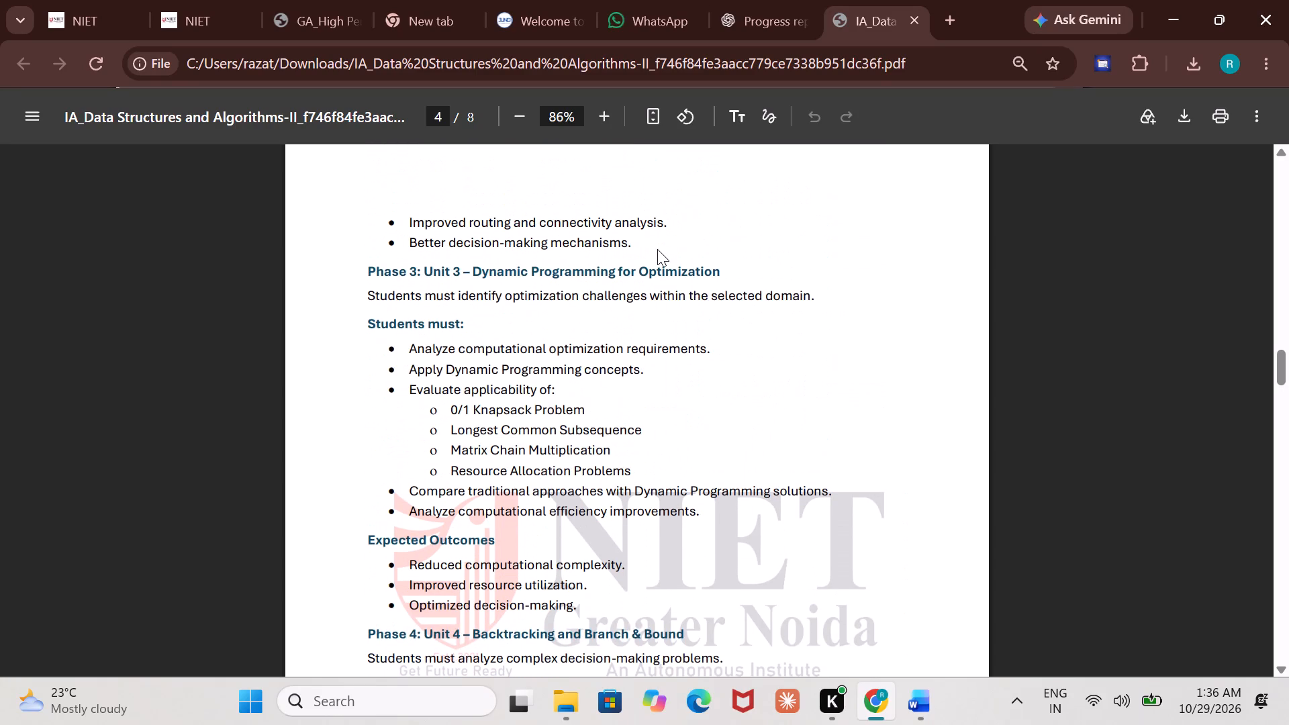
scroll(657, 249, up, 2)
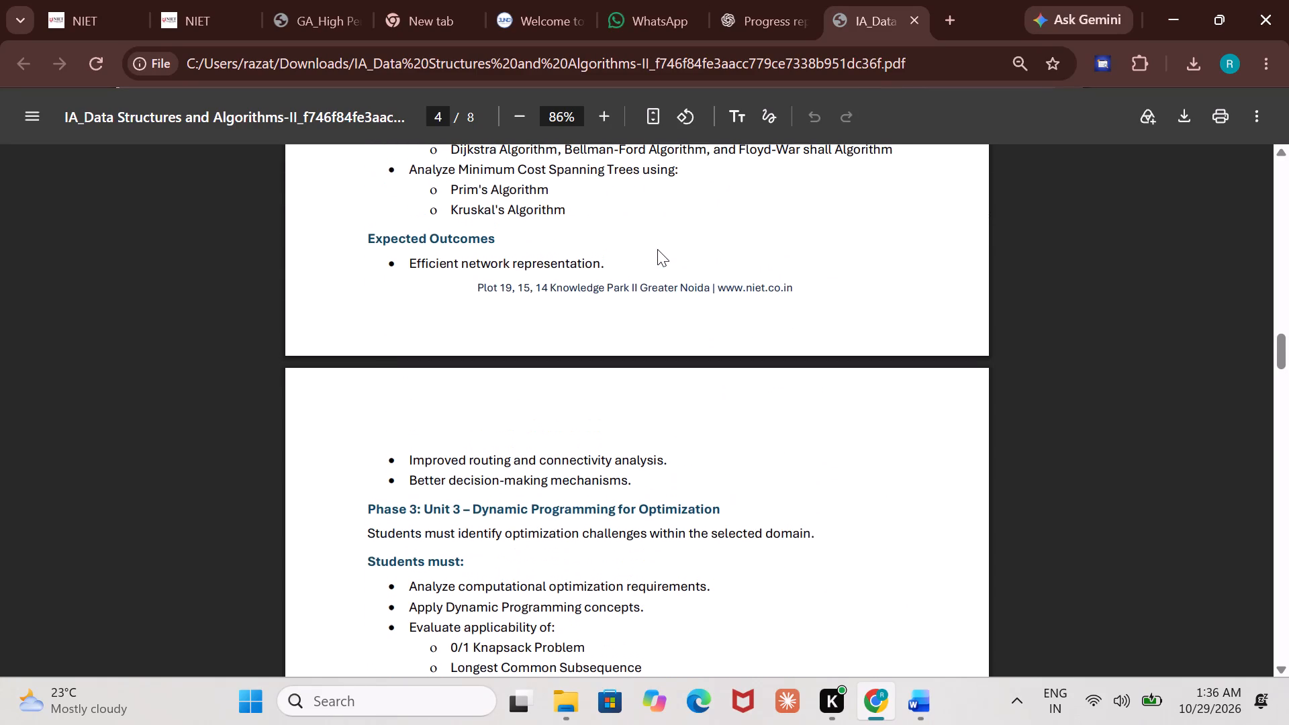
scroll(657, 249, up, 6)
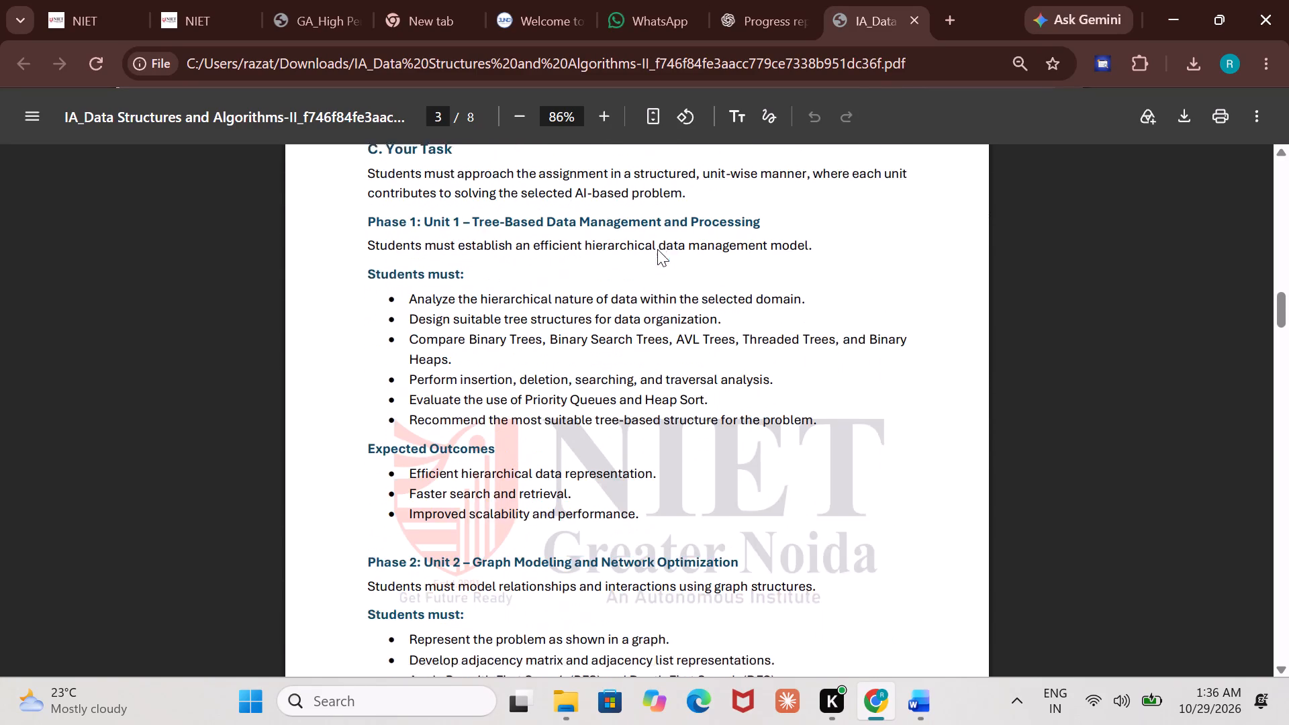
scroll(657, 249, up, 5)
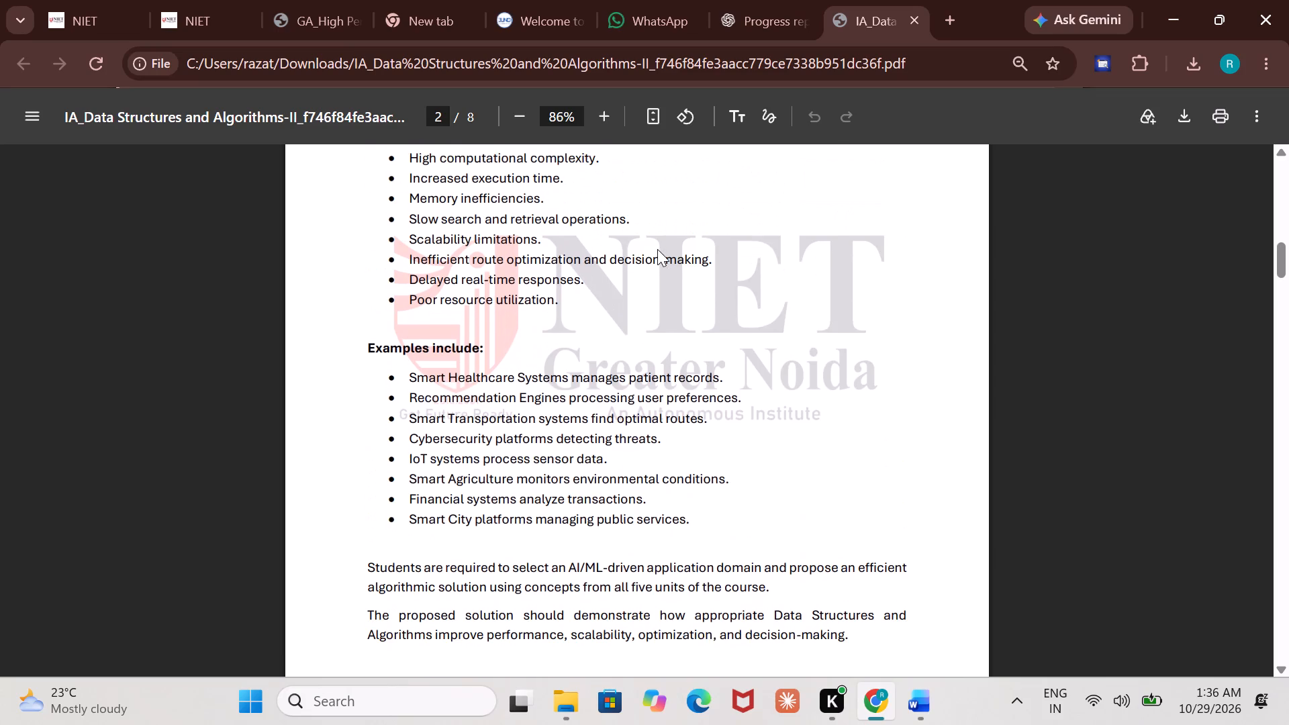
scroll(657, 249, up, 5)
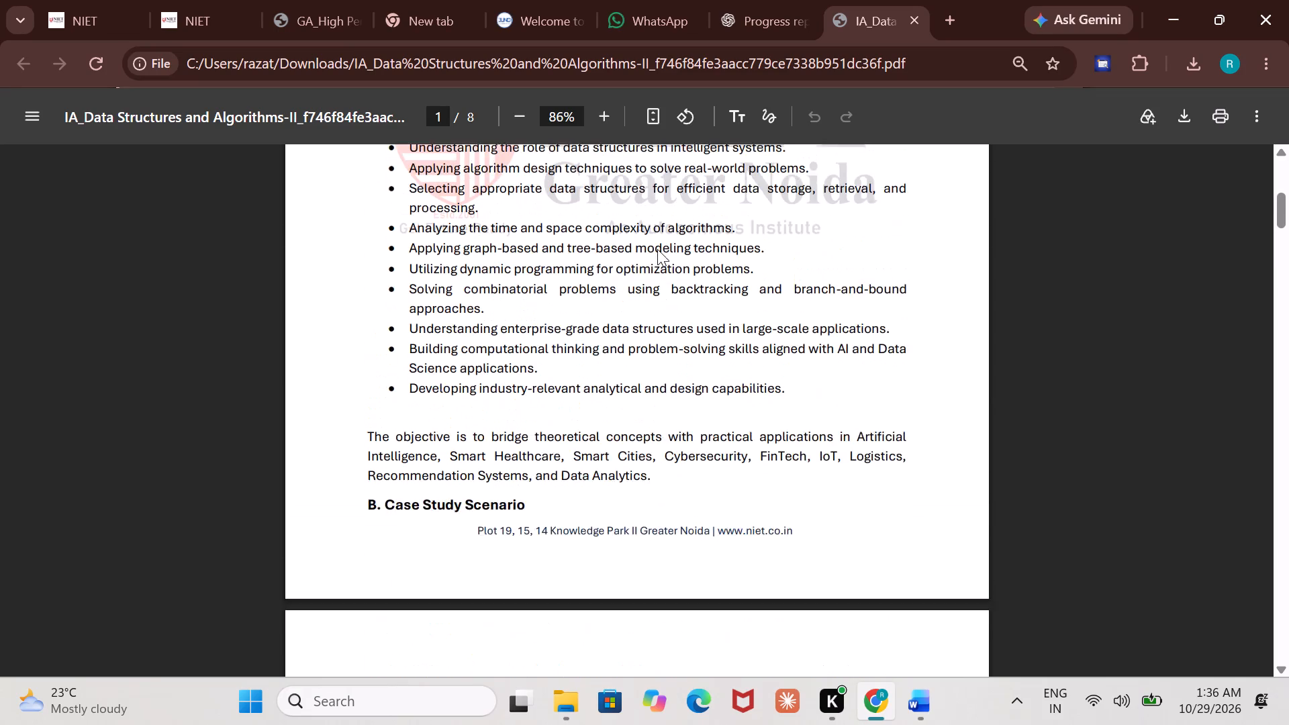
scroll(657, 249, up, 3)
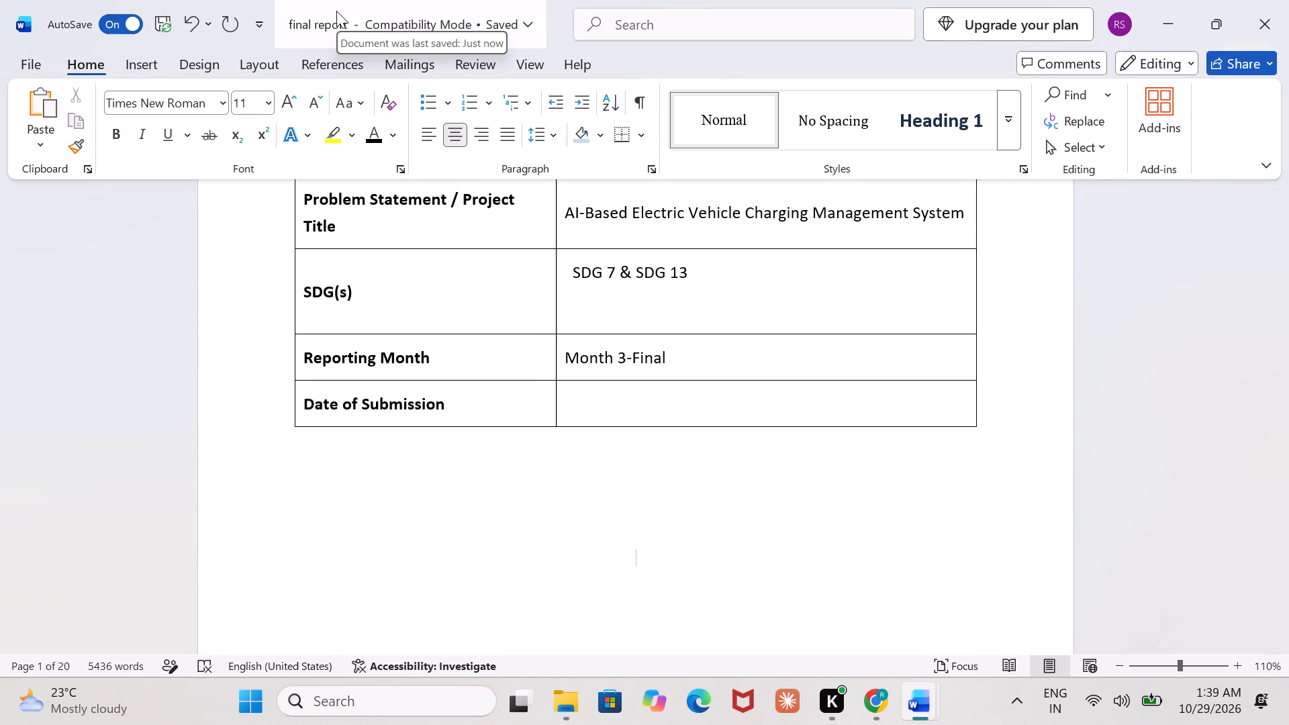
click(30, 68)
click(279, 181)
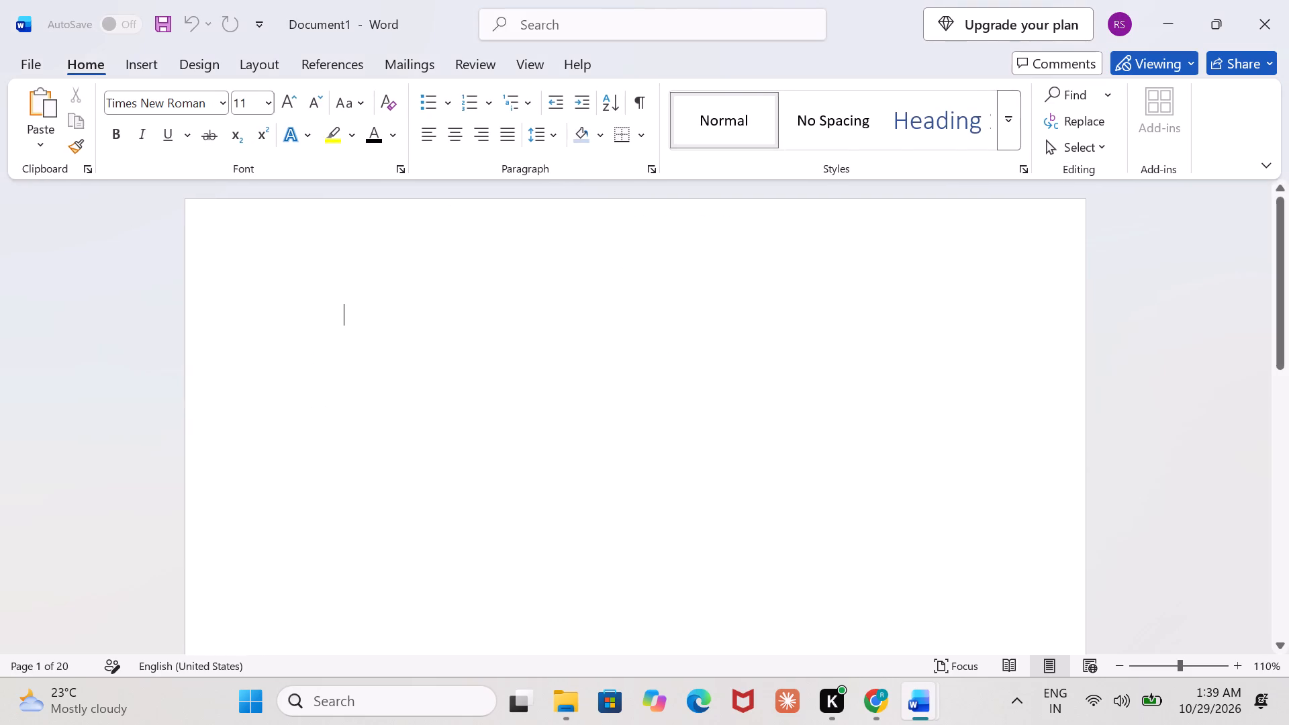
Copy the final report's whole title page, with its logo, headings and details table, into the new blank document.
click(875, 718)
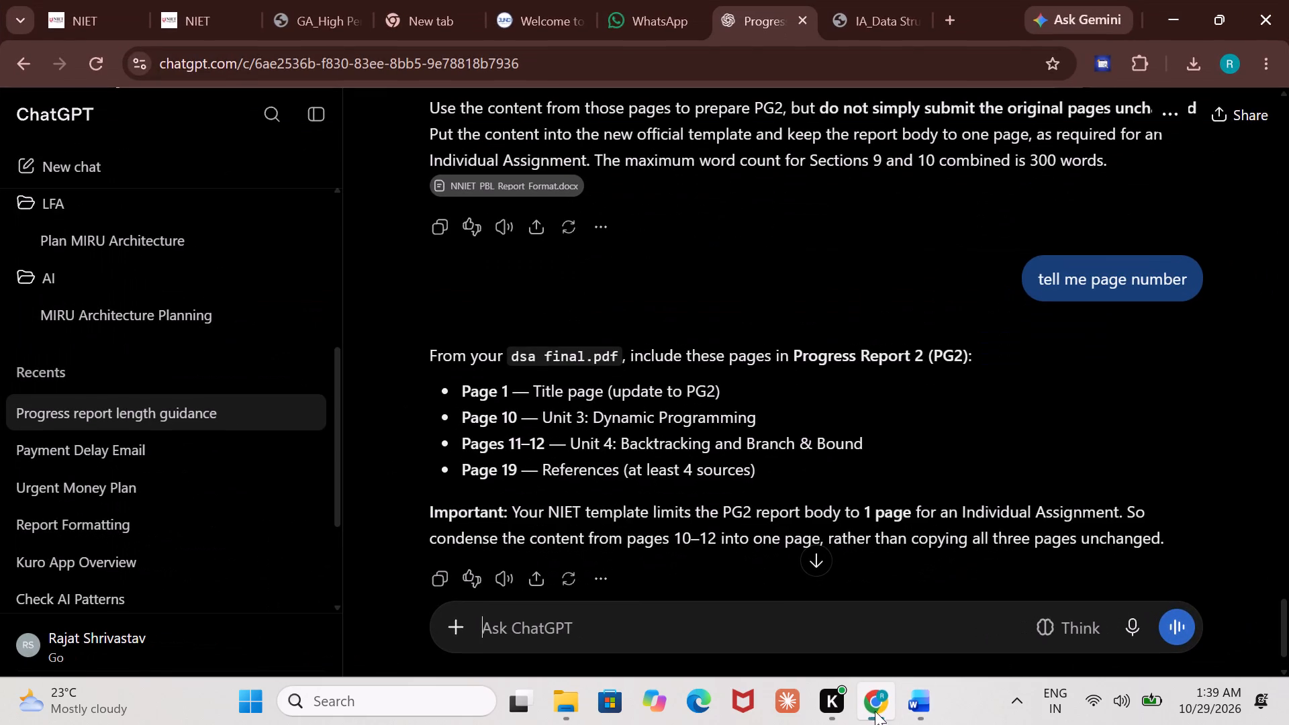
click(907, 710)
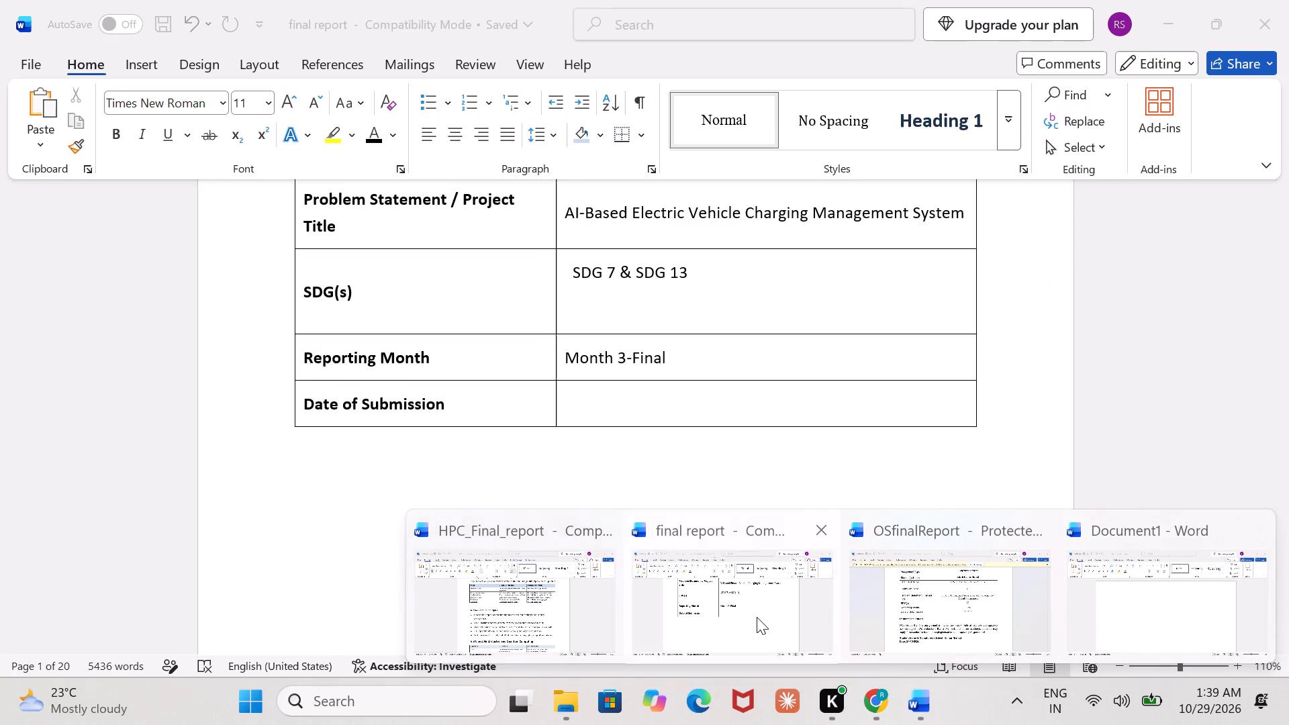
click(757, 617)
scroll(695, 478, up, 2)
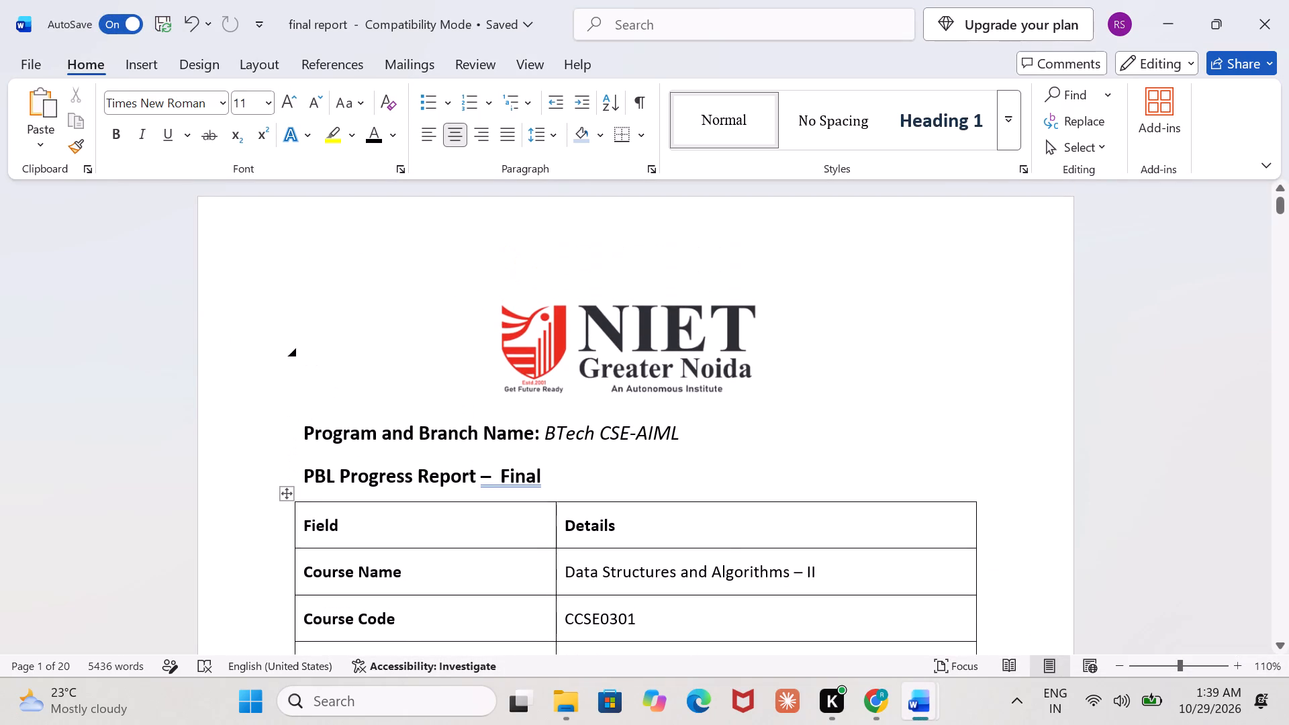
click(381, 358)
drag(381, 358, 655, 526)
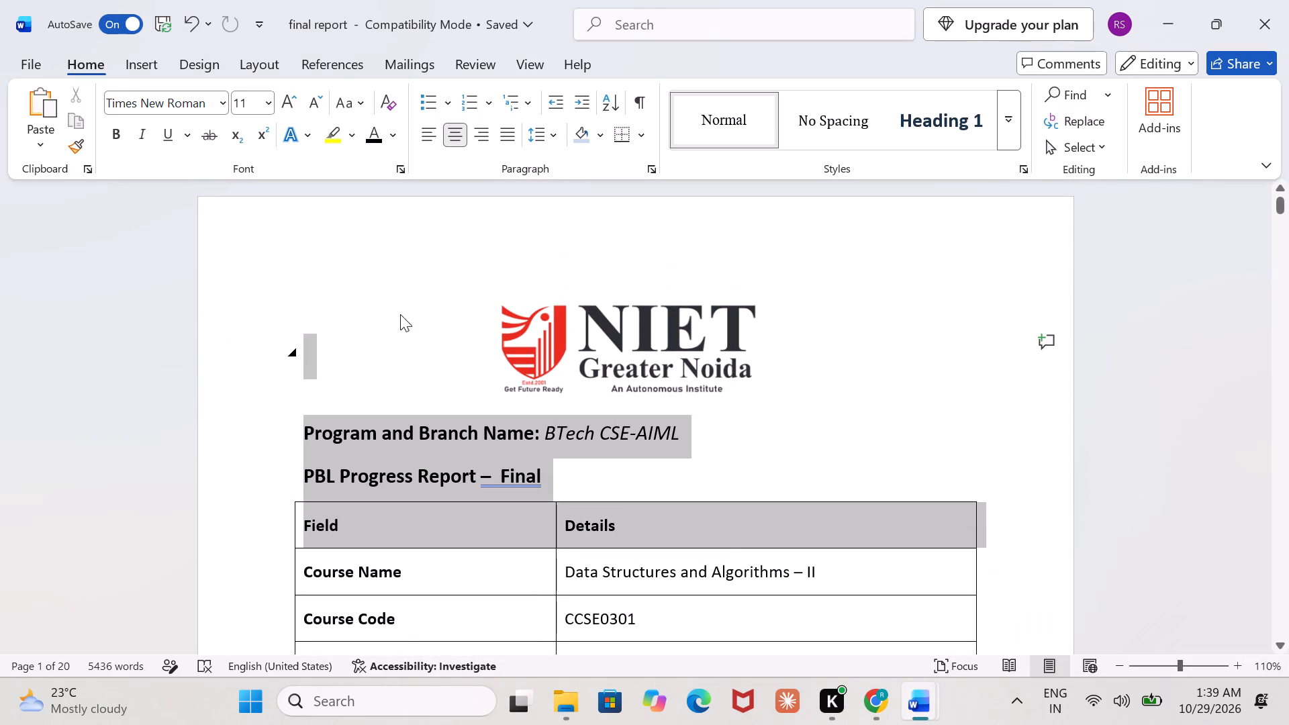
drag(406, 303, 762, 510)
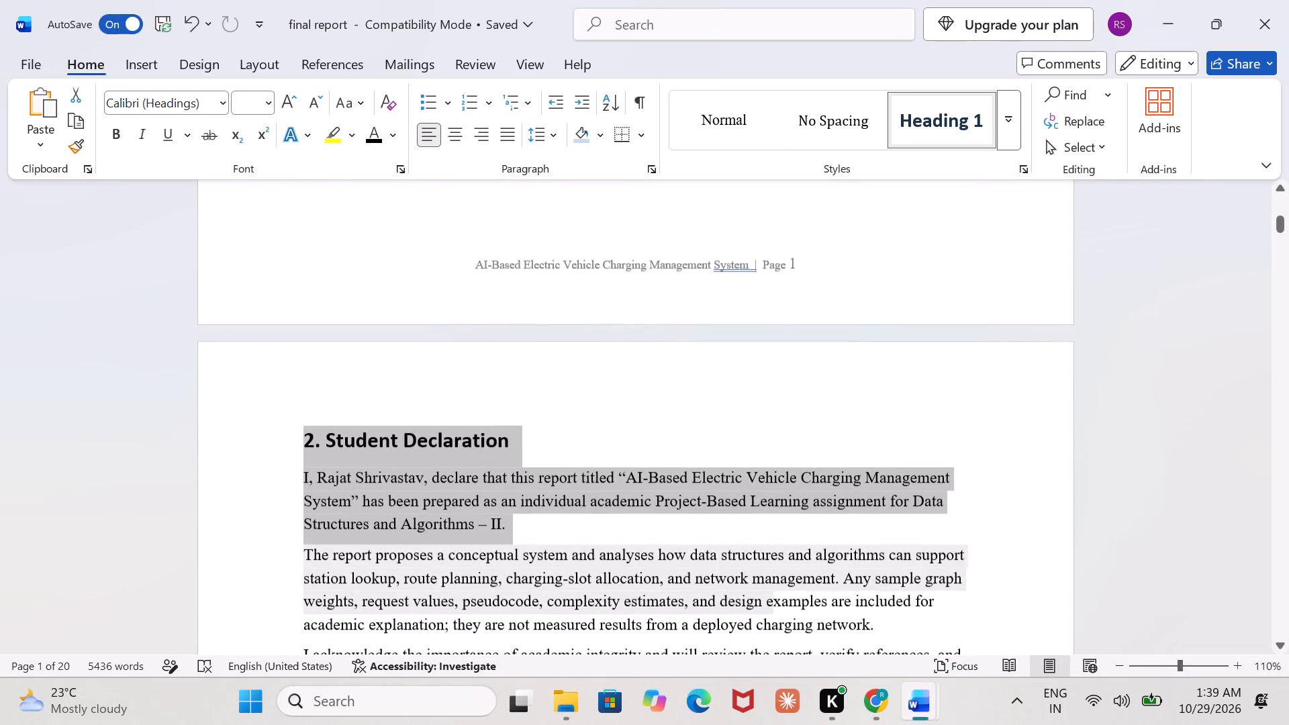
drag(762, 510, 810, 238)
key(ctrl+c)
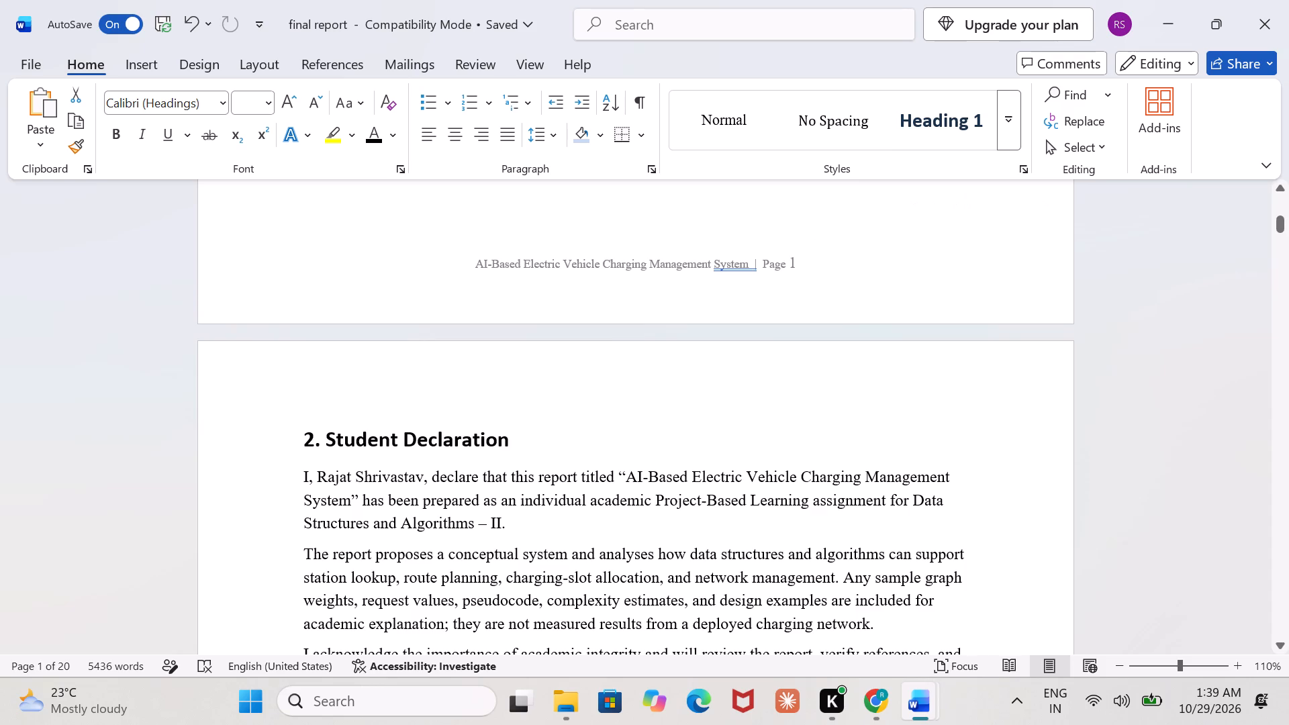
scroll(810, 238, up, 2)
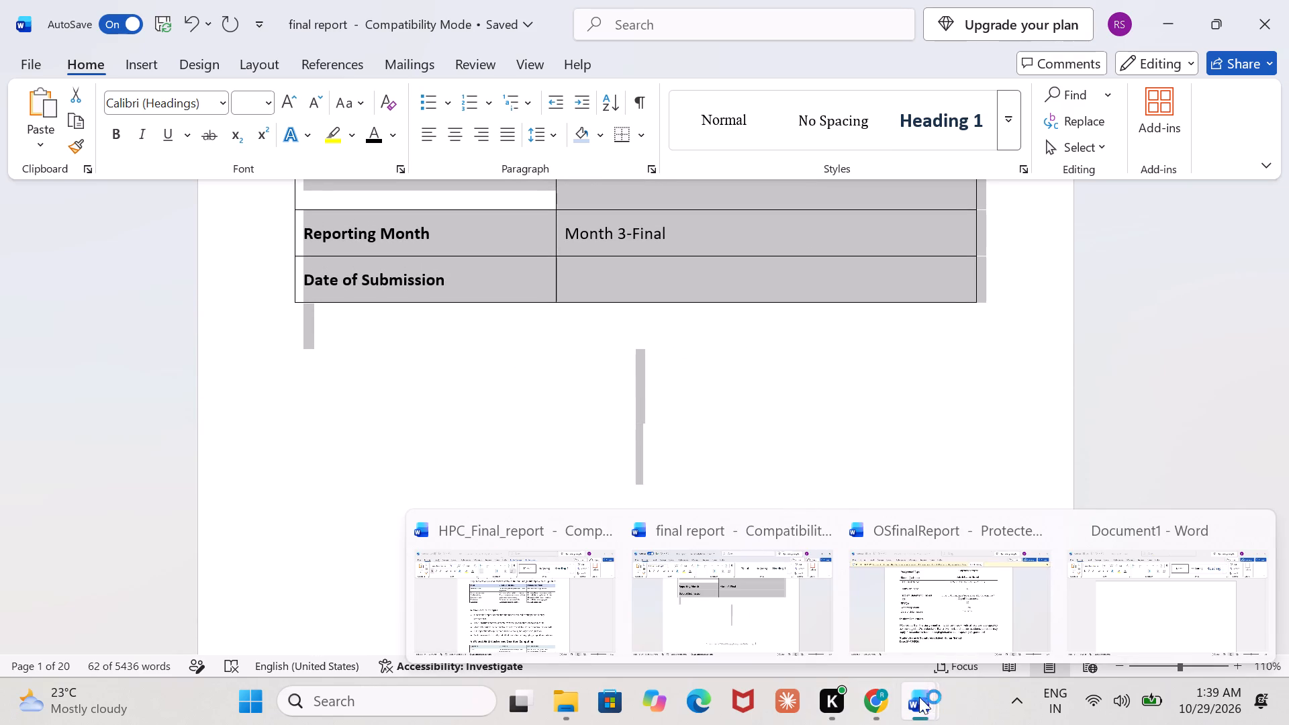
click(1094, 619)
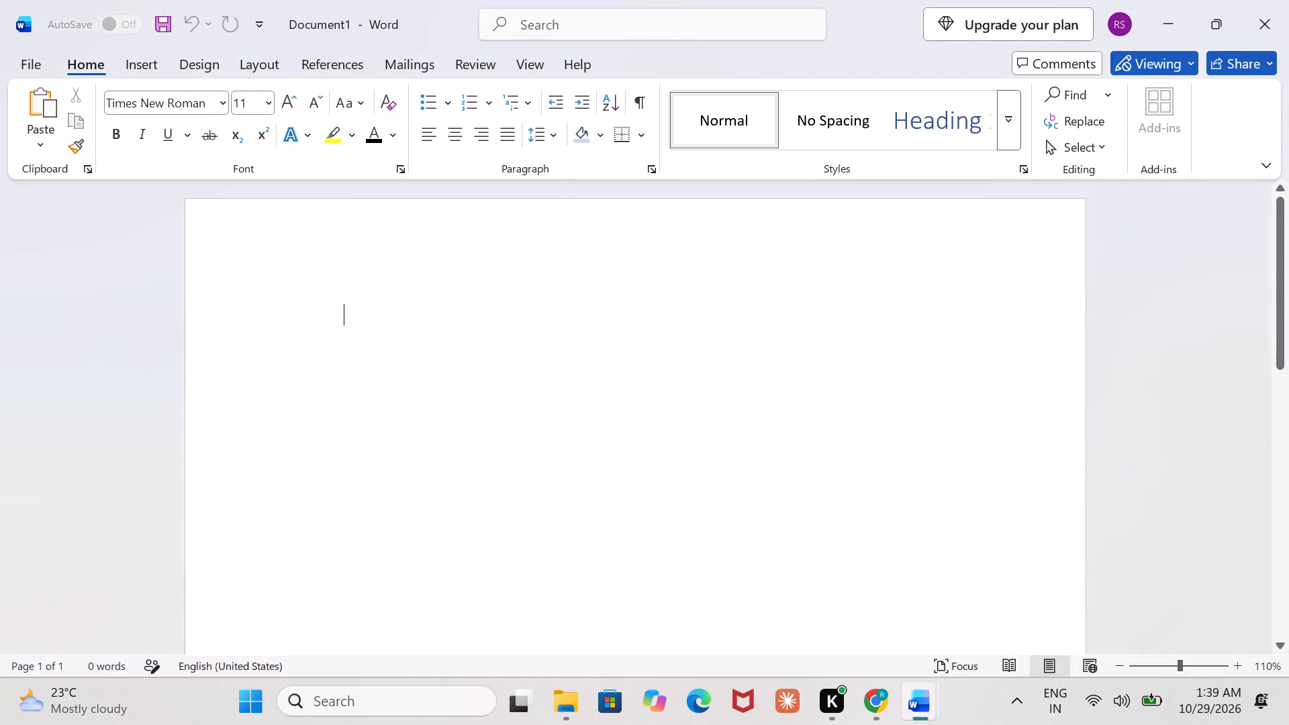
key(ctrl+v)
Set the pasted NIET logo's layout to square text wrapping.
scroll(623, 330, up, 2)
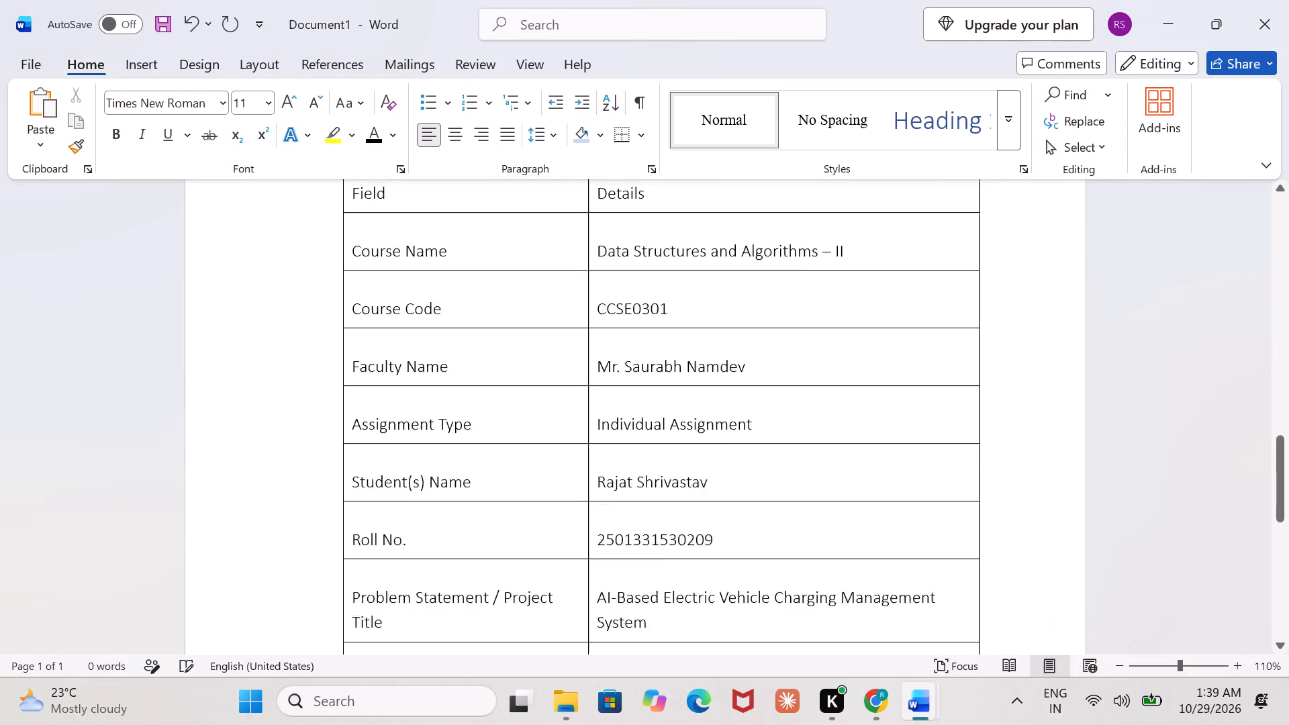
scroll(623, 330, up, 1)
scroll(623, 330, down, 2)
scroll(623, 330, up, 2)
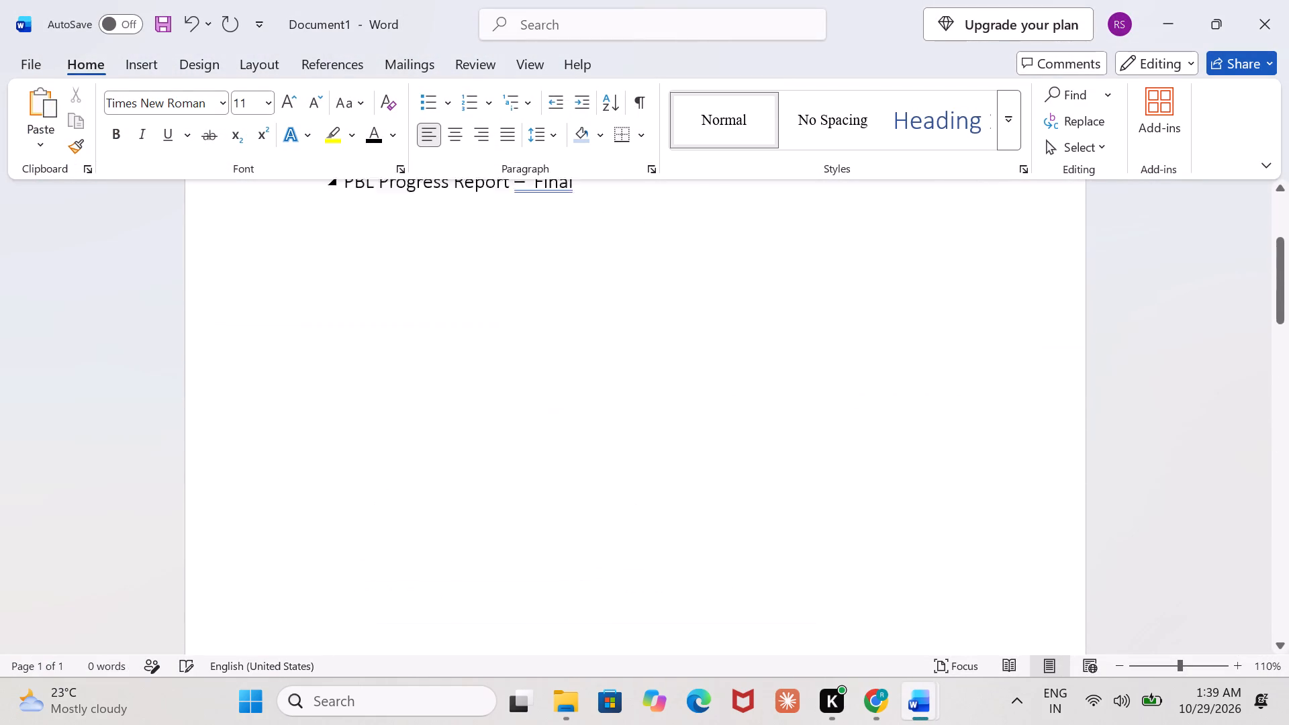
scroll(623, 330, up, 1)
click(652, 289)
scroll(652, 289, up, 1)
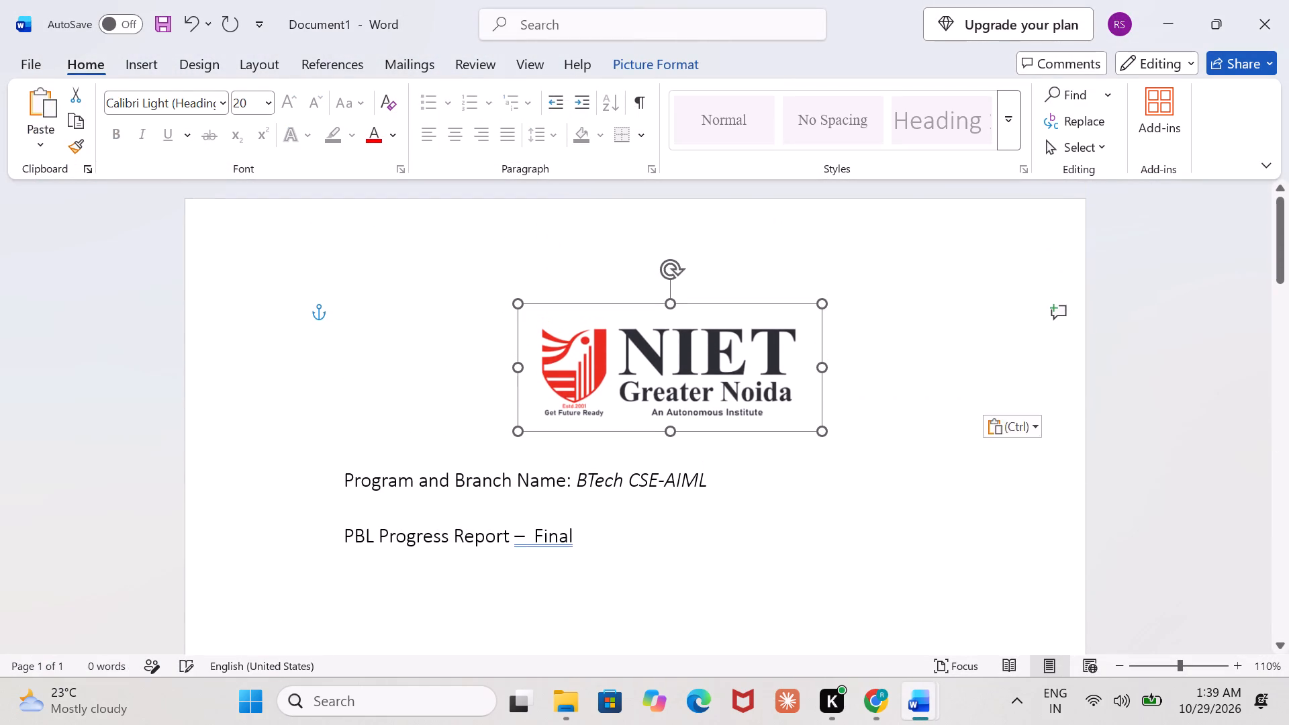
scroll(652, 289, up, 1)
right_click(680, 349)
click(952, 330)
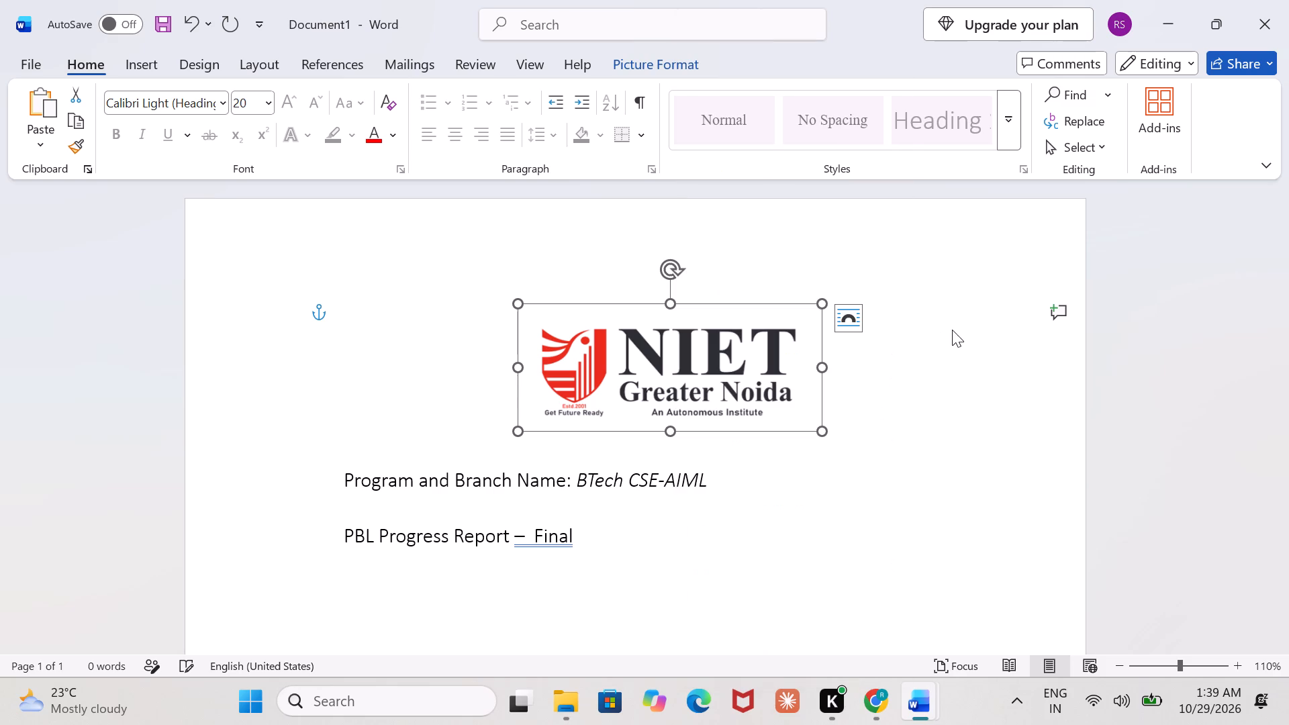
click(833, 310)
click(745, 366)
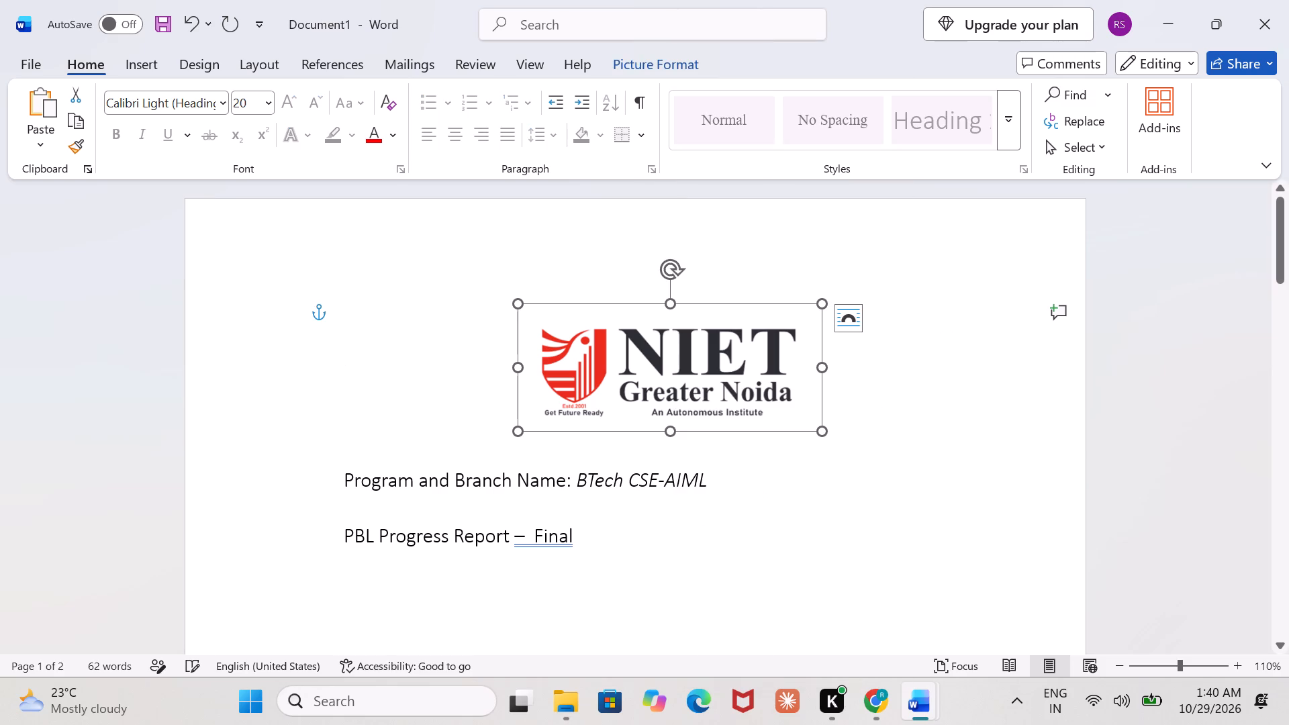
click(841, 325)
click(909, 473)
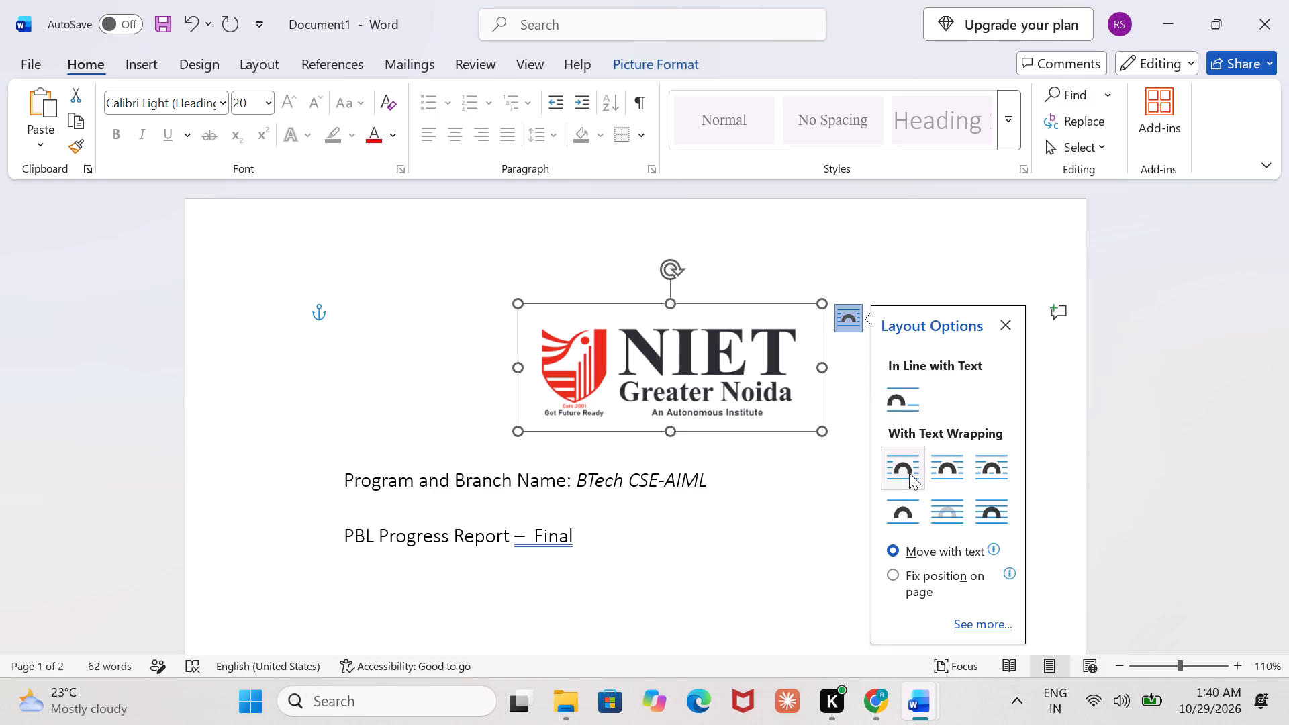
Delete the Field/Details header row from the details table in the new document.
scroll(806, 463, down, 4)
scroll(806, 463, up, 1)
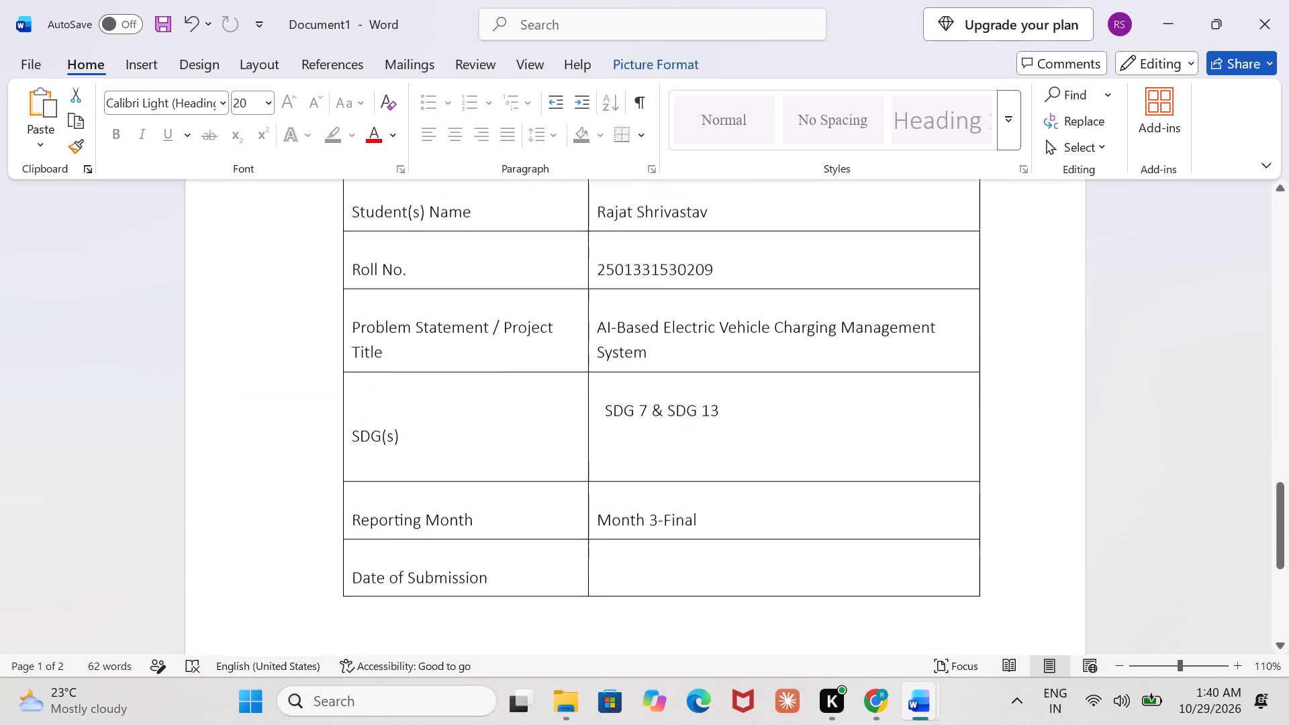
scroll(806, 463, up, 1)
click(438, 297)
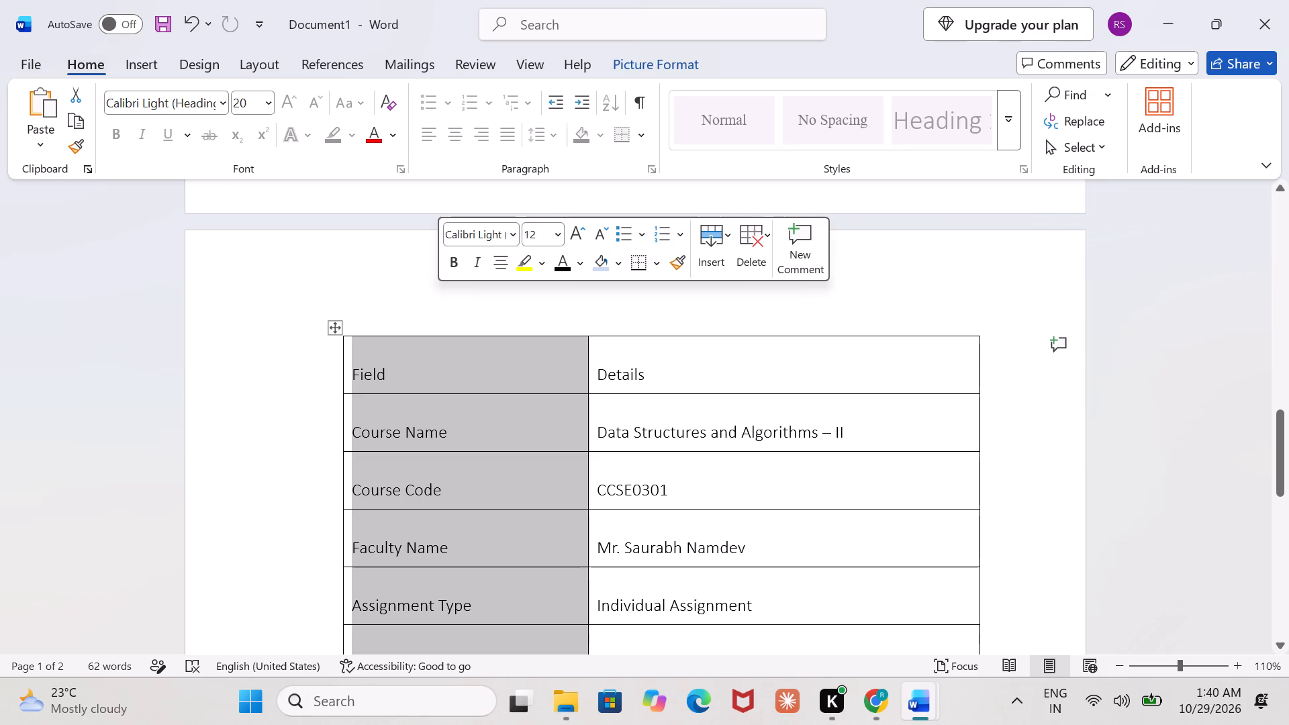
click(327, 300)
click(301, 336)
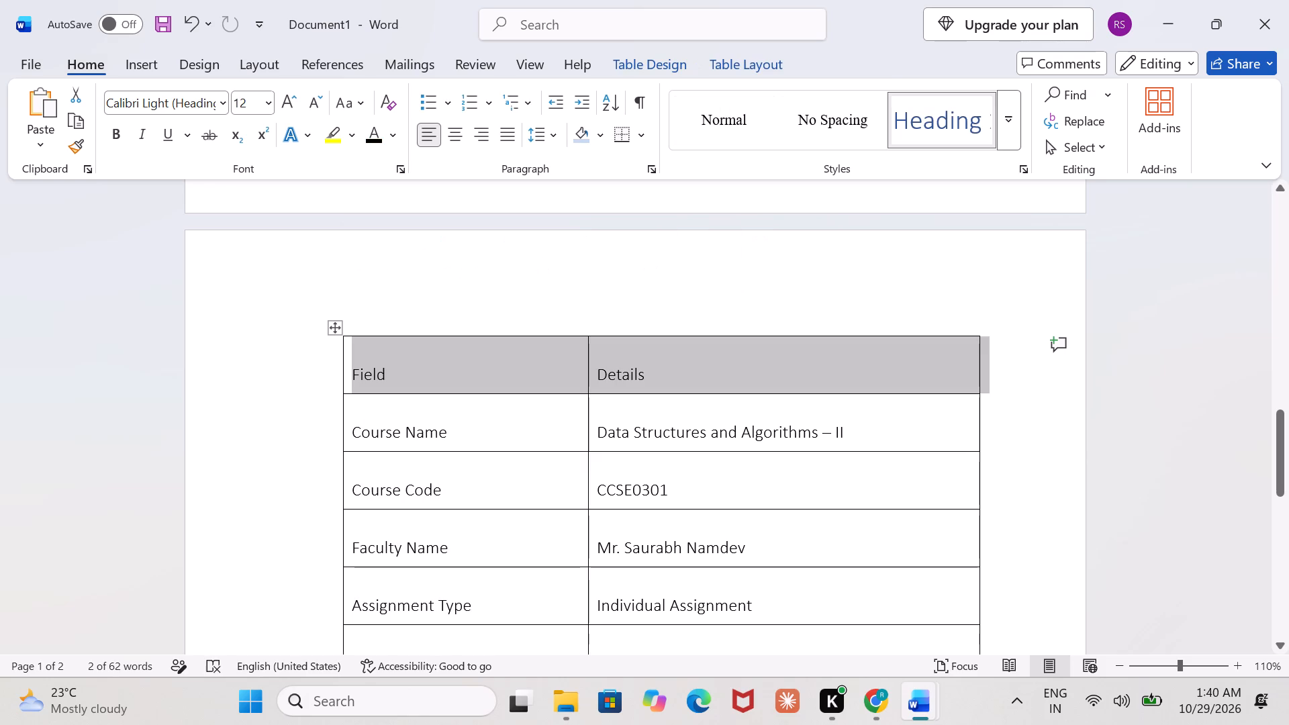
key(BackSpace)
Set the new document's page margins to Normal, 1" on all sides.
scroll(301, 336, up, 2)
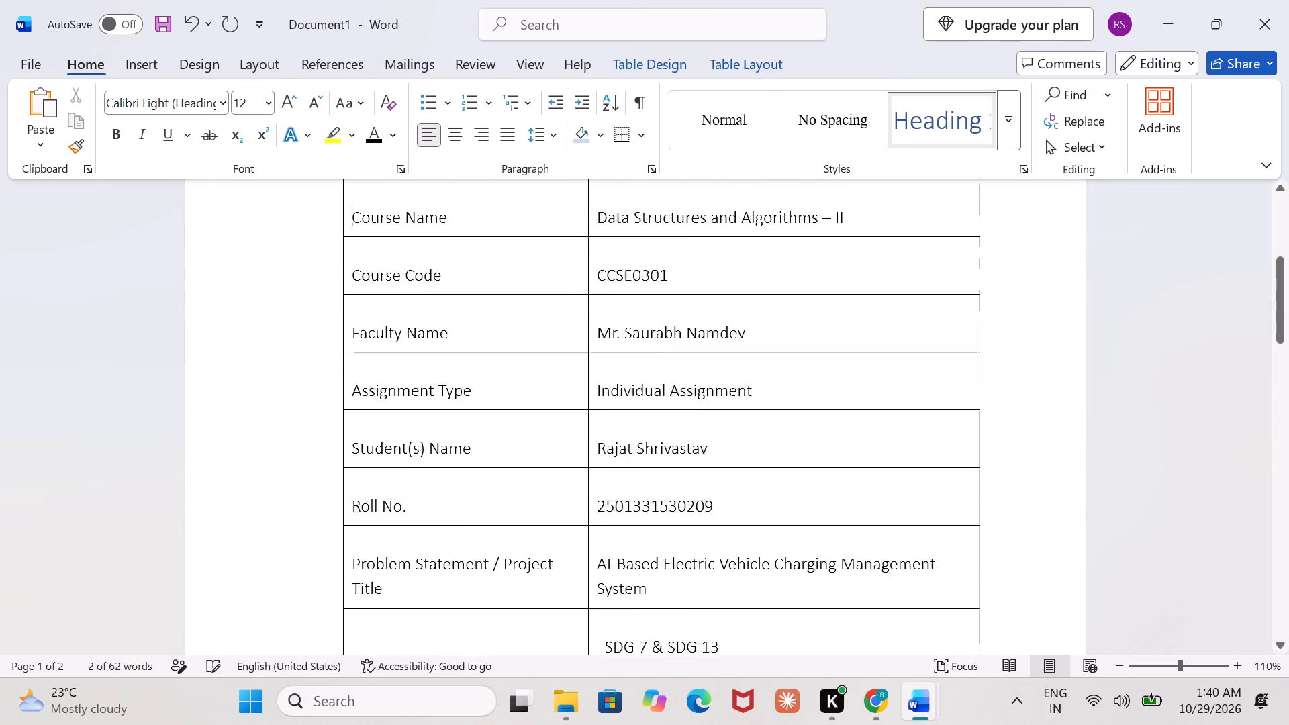
scroll(301, 336, up, 1)
click(276, 56)
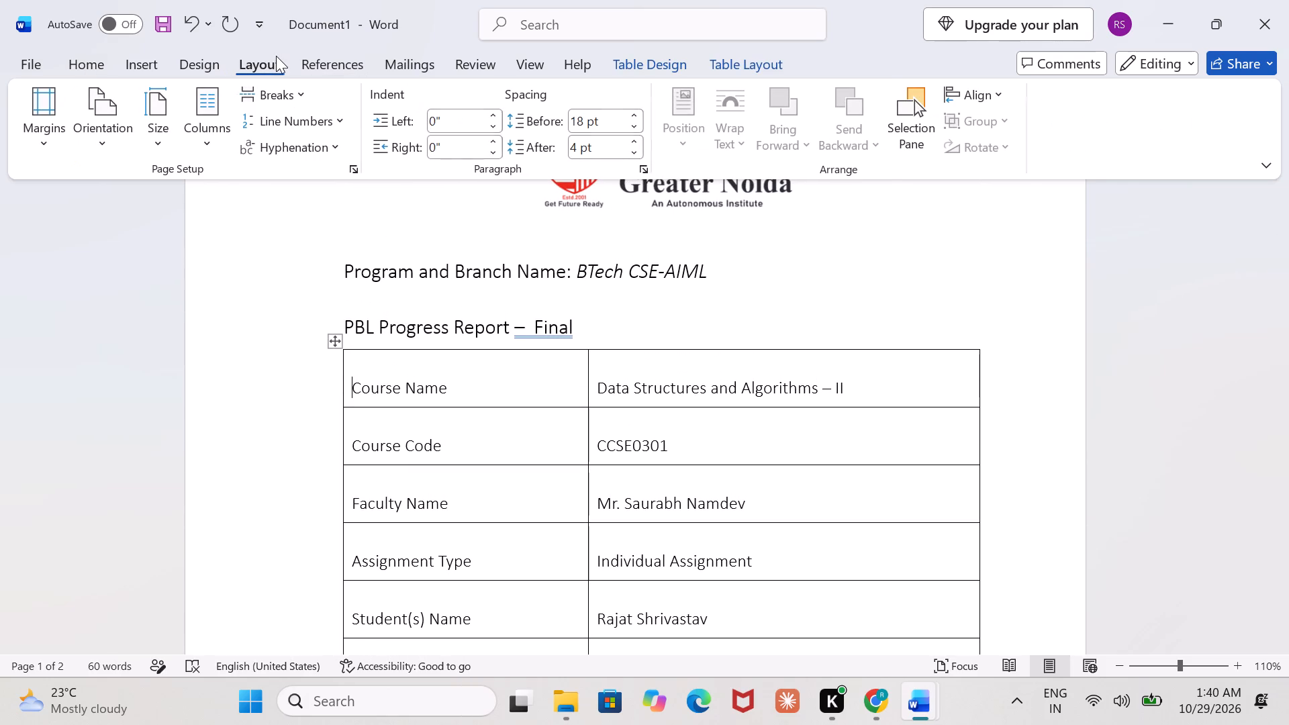
click(52, 140)
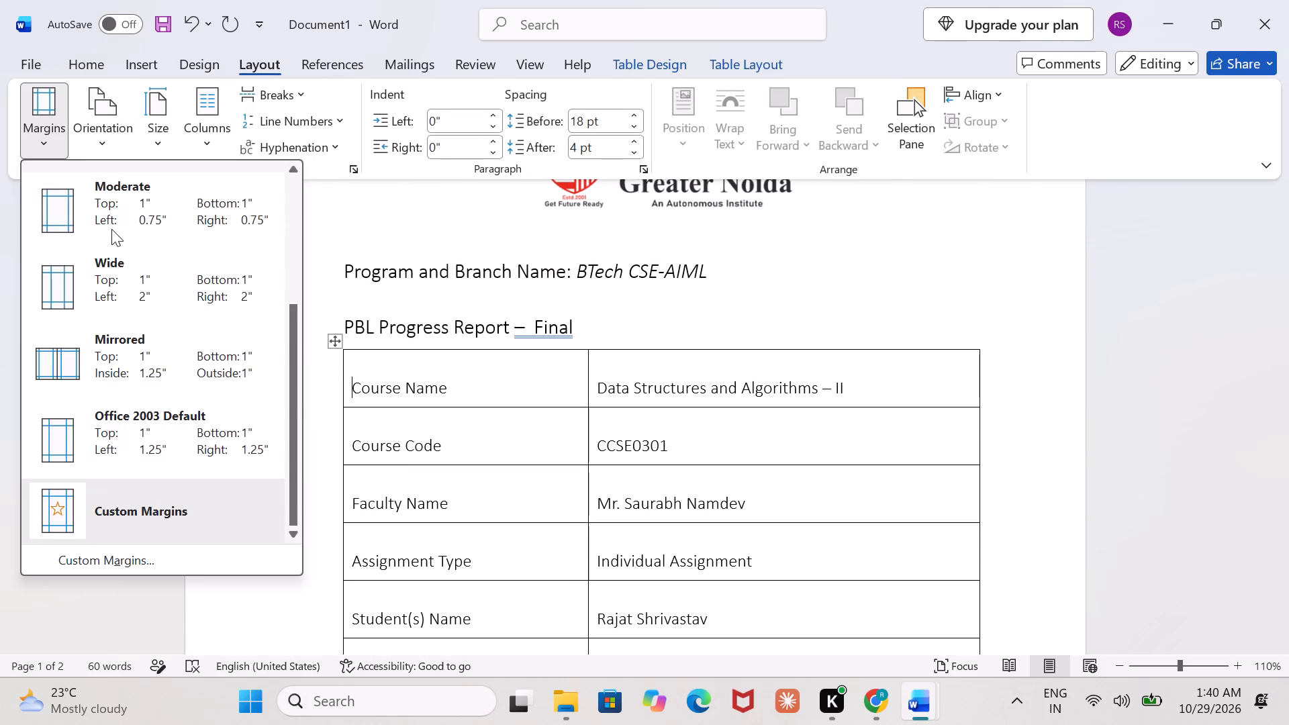
scroll(160, 368, up, 1)
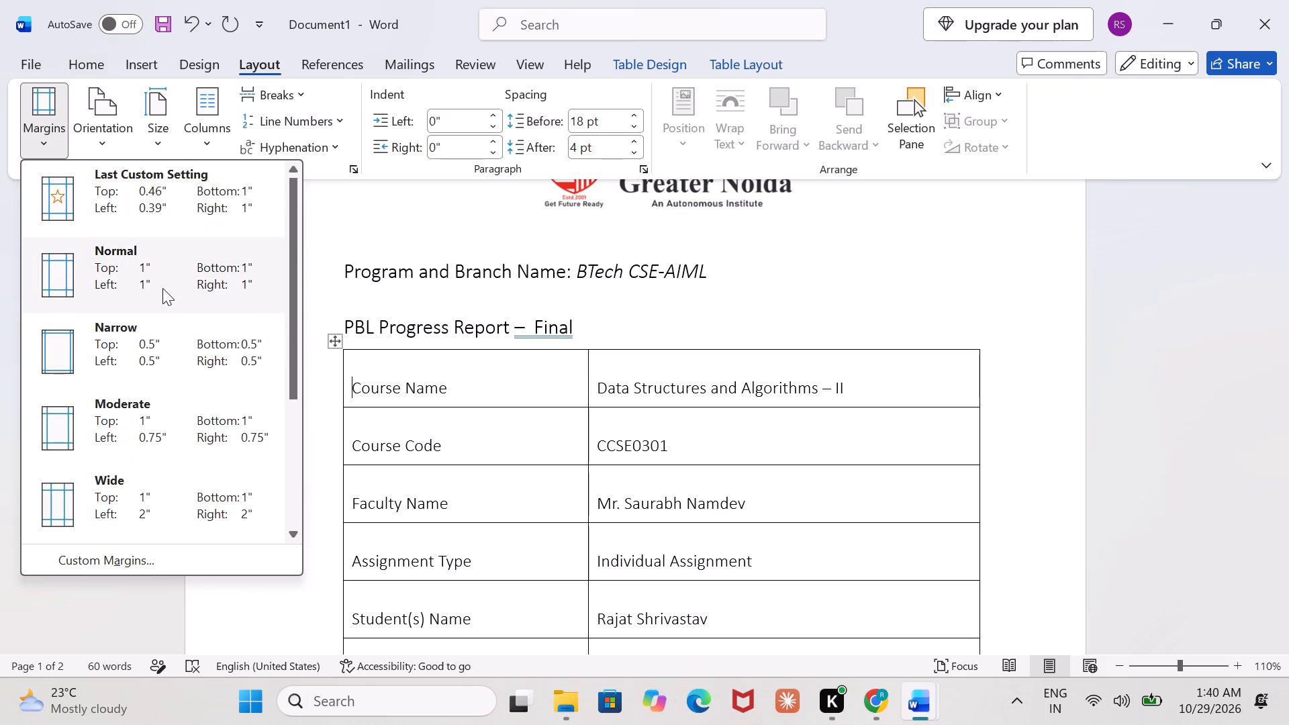
click(162, 288)
scroll(434, 359, down, 1)
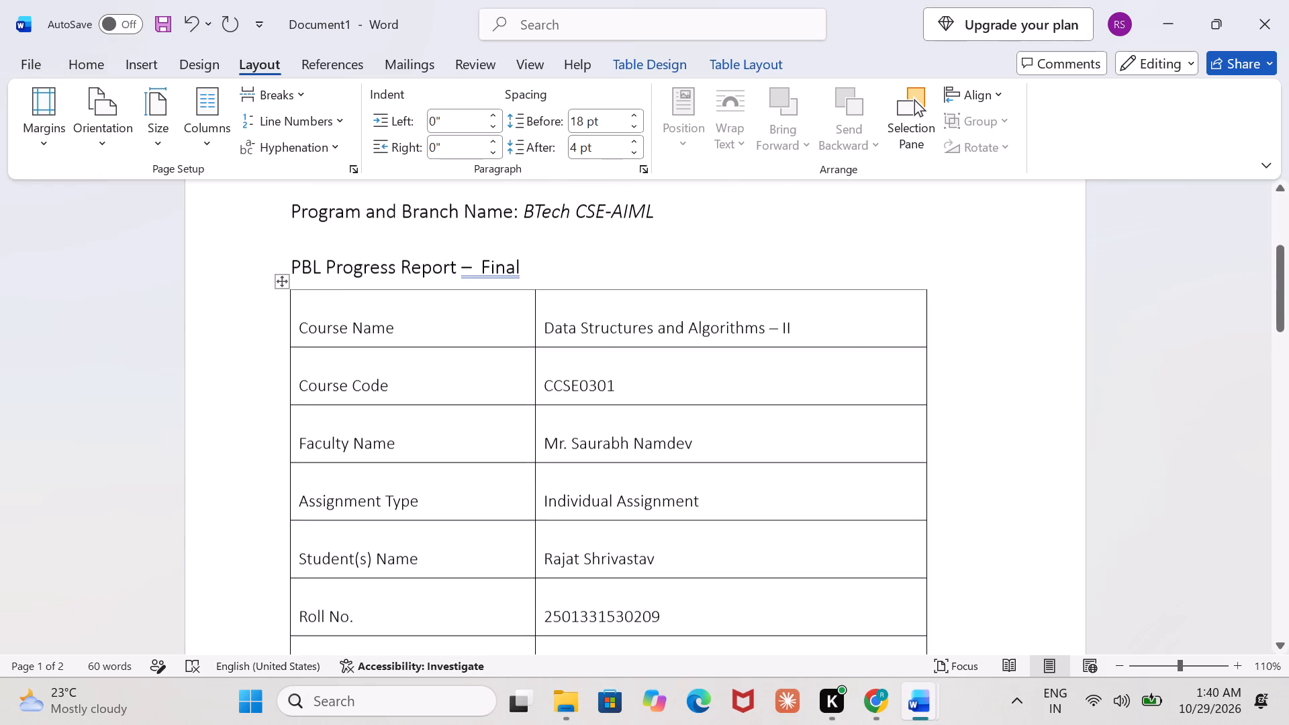
scroll(434, 359, up, 1)
scroll(434, 359, down, 1)
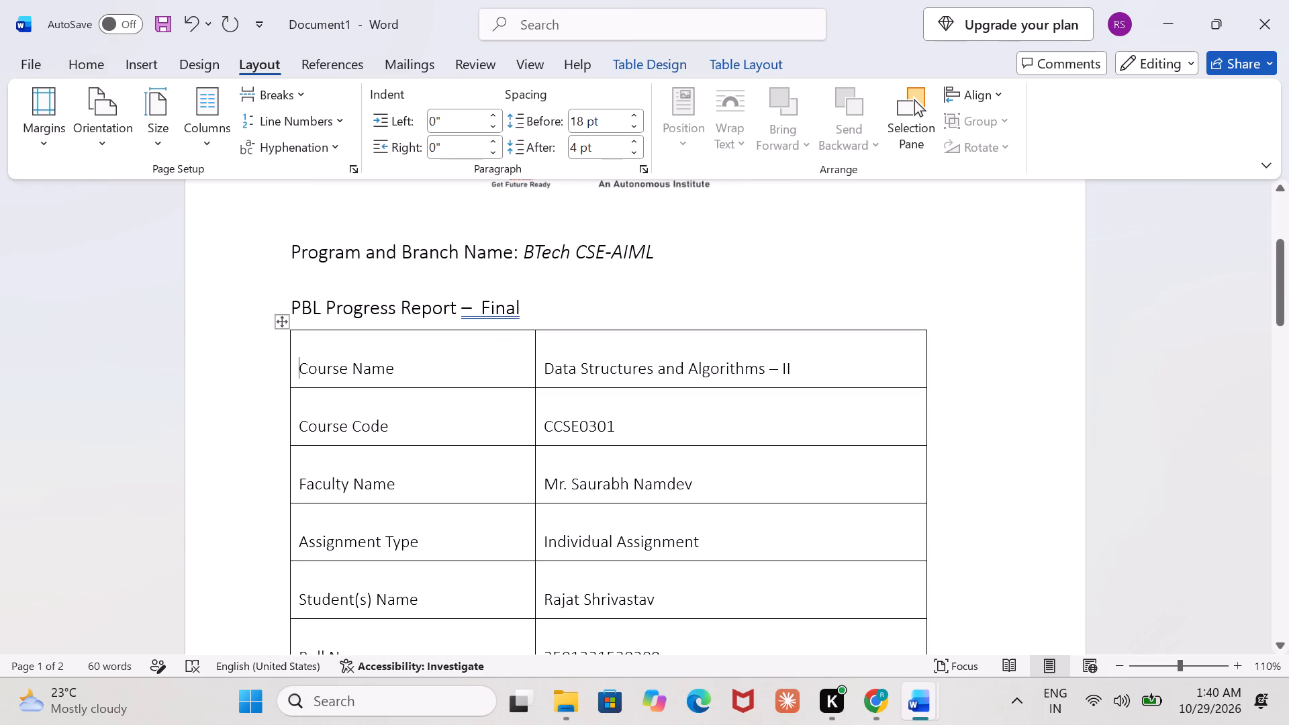
Copy sections 8 (Unit 3: Dynamic Programming Analysis) and 9 (Unit 4: Backtracking and Branch & Bound Analysis) in full from the final report.
drag(421, 372, 416, 378)
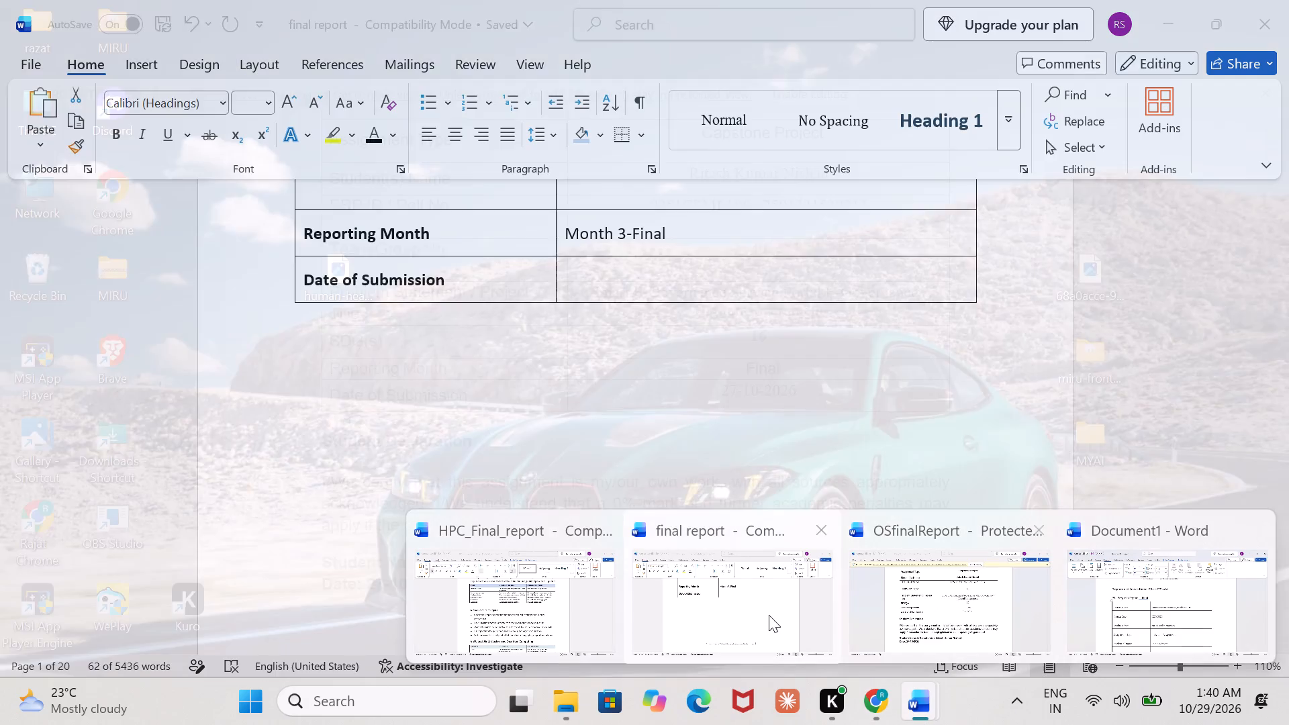
click(769, 615)
scroll(712, 442, up, 3)
scroll(712, 442, down, 1)
click(712, 442)
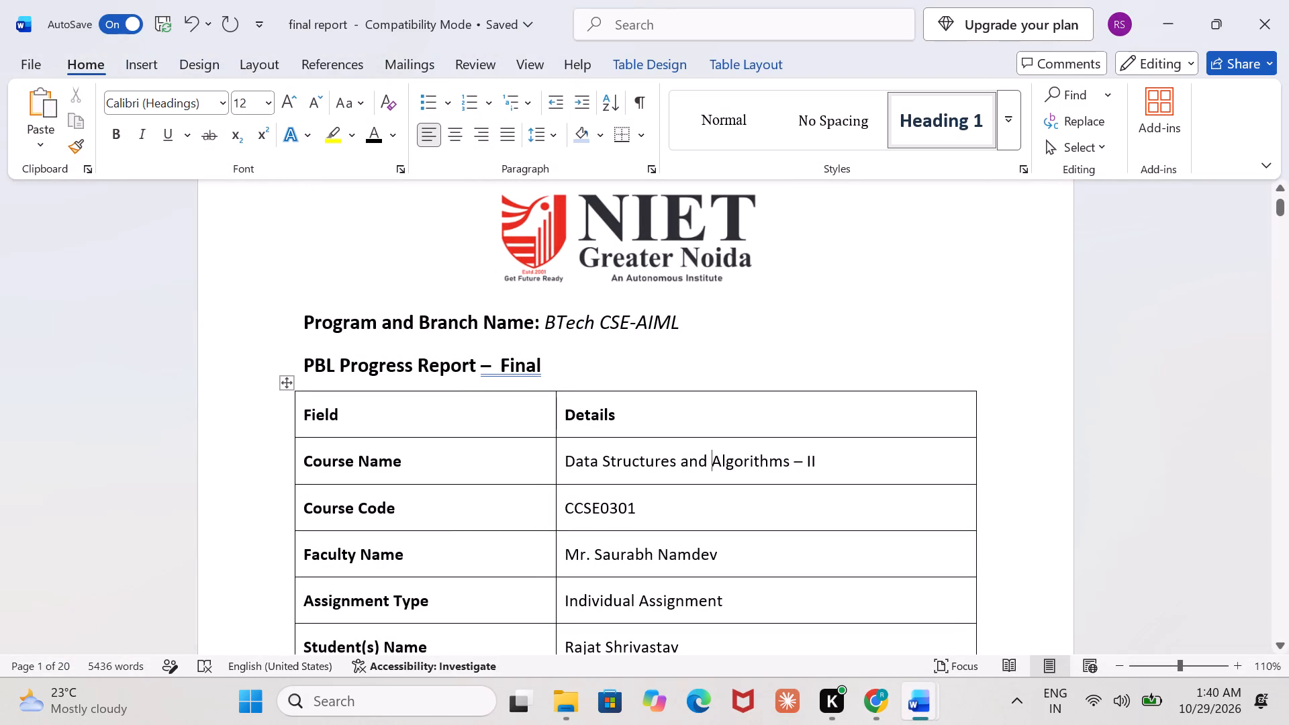
scroll(389, 419, down, 2)
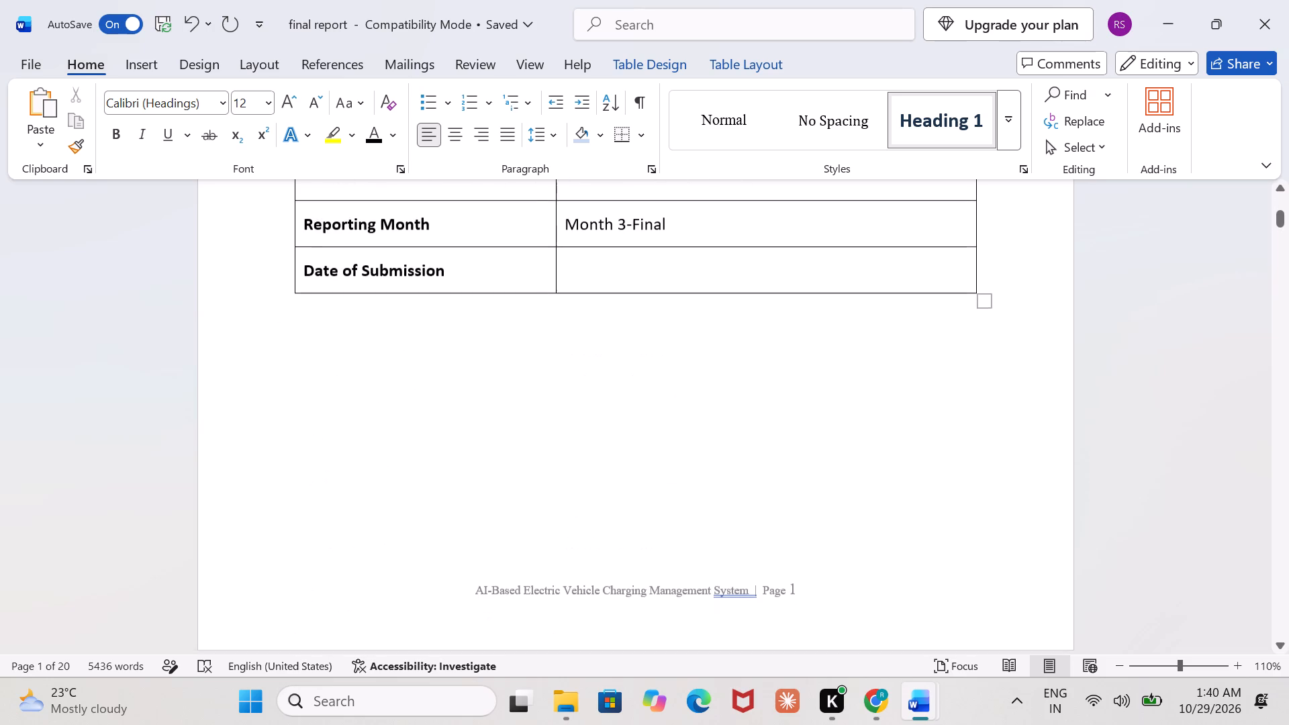
scroll(555, 498, down, 7)
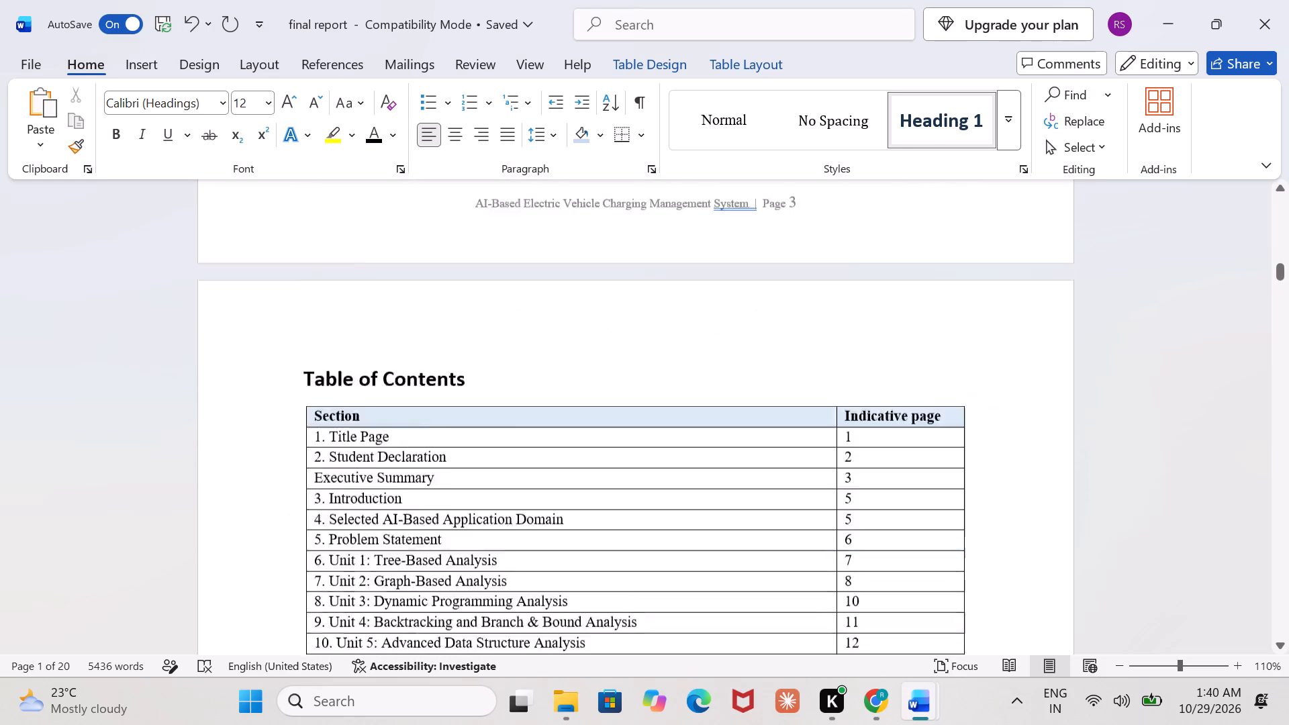
scroll(555, 498, down, 8)
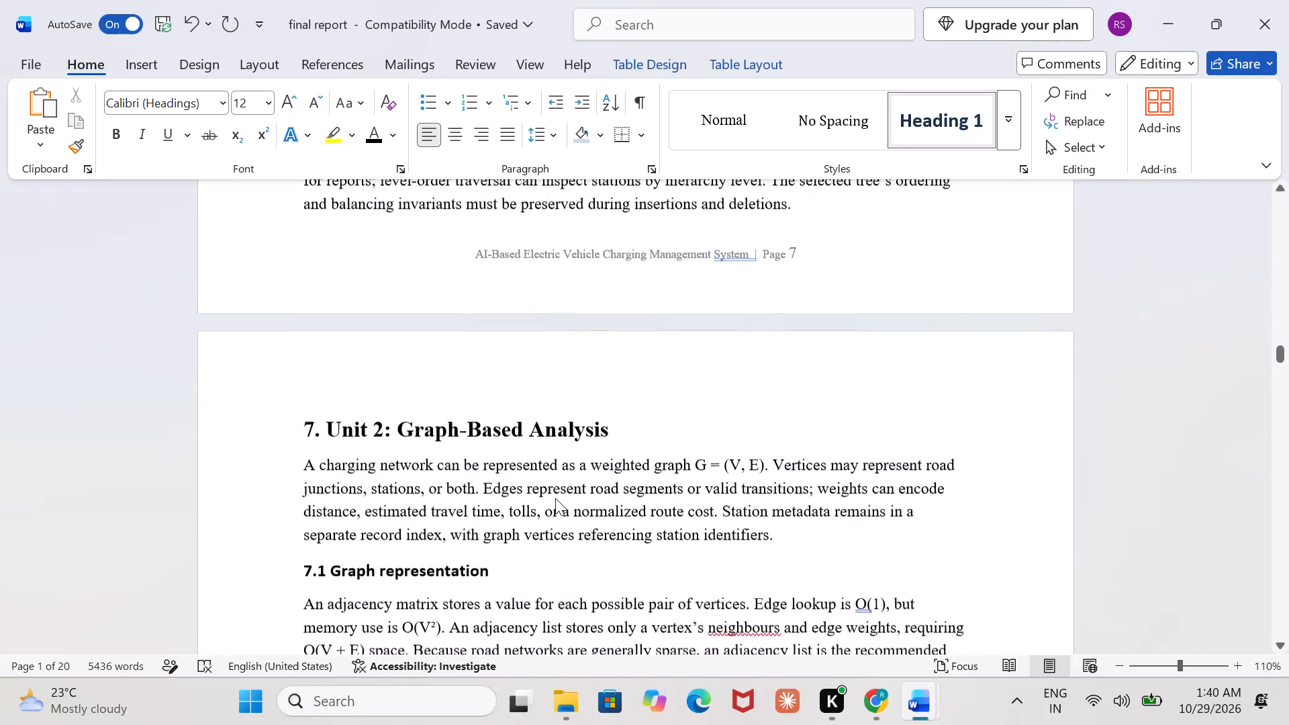
scroll(555, 498, down, 6)
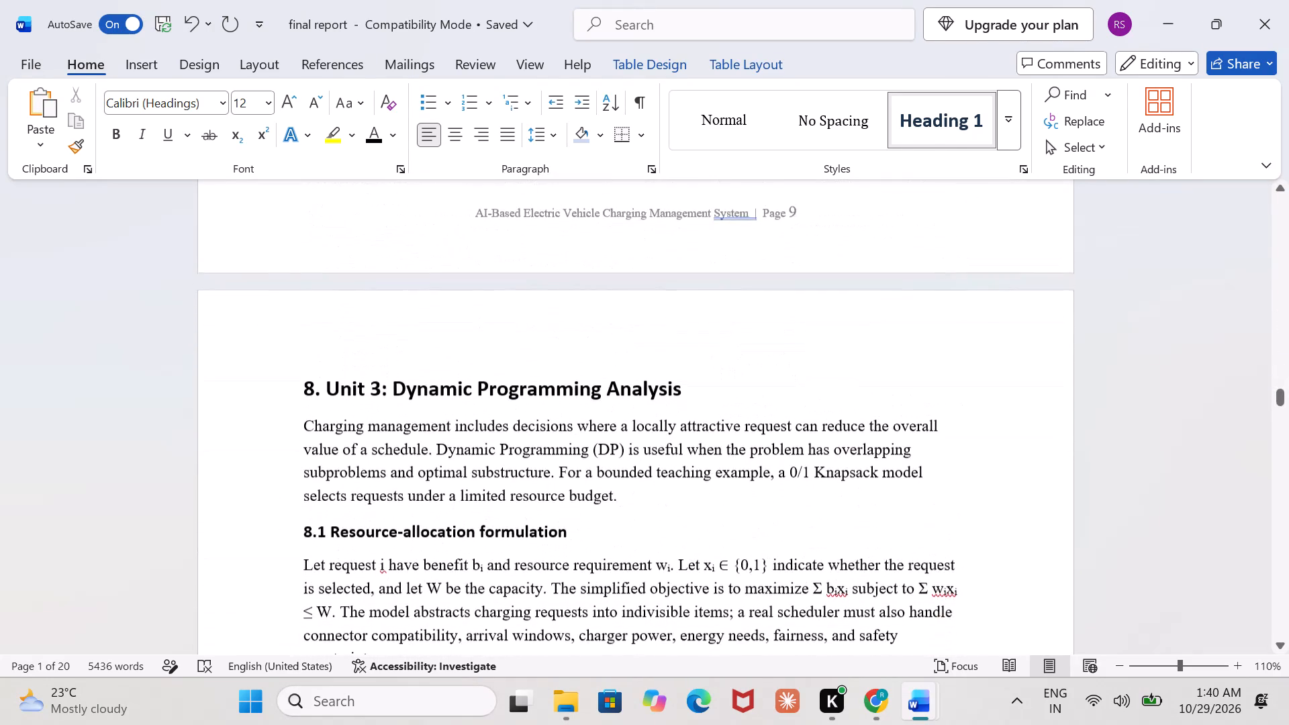
scroll(555, 498, down, 3)
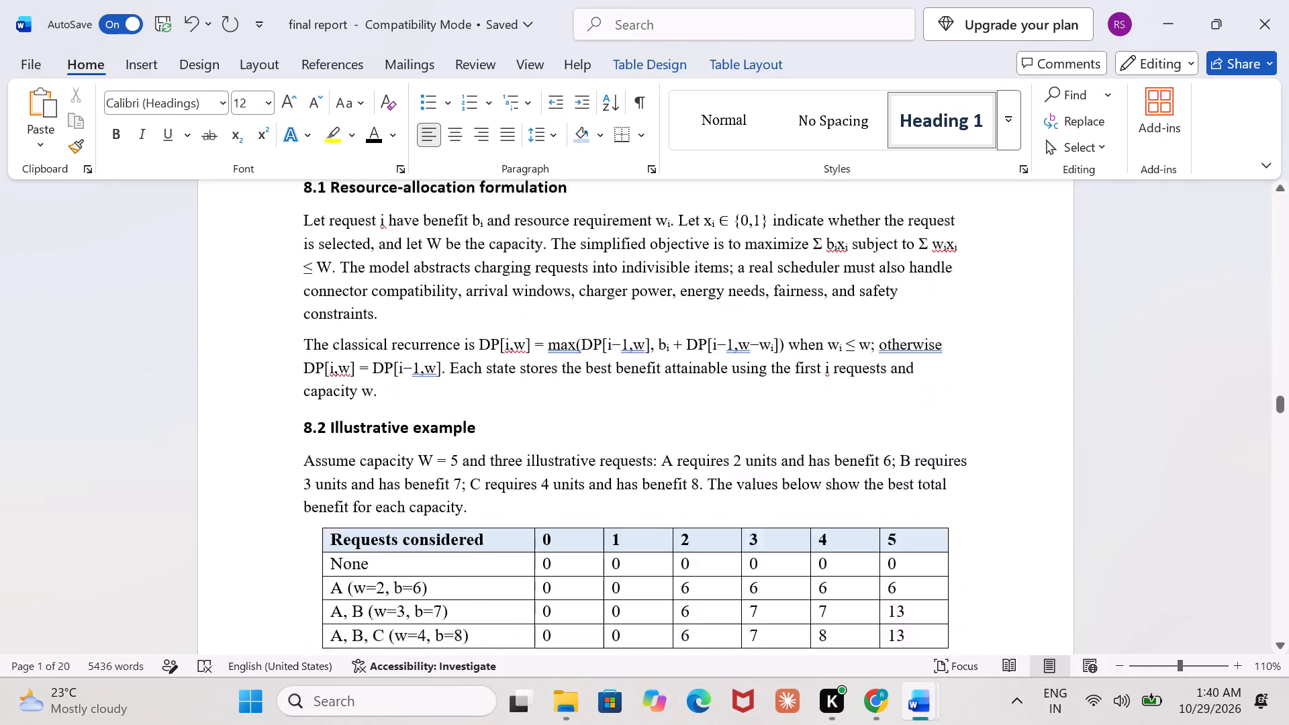
scroll(555, 498, down, 2)
scroll(555, 498, up, 1)
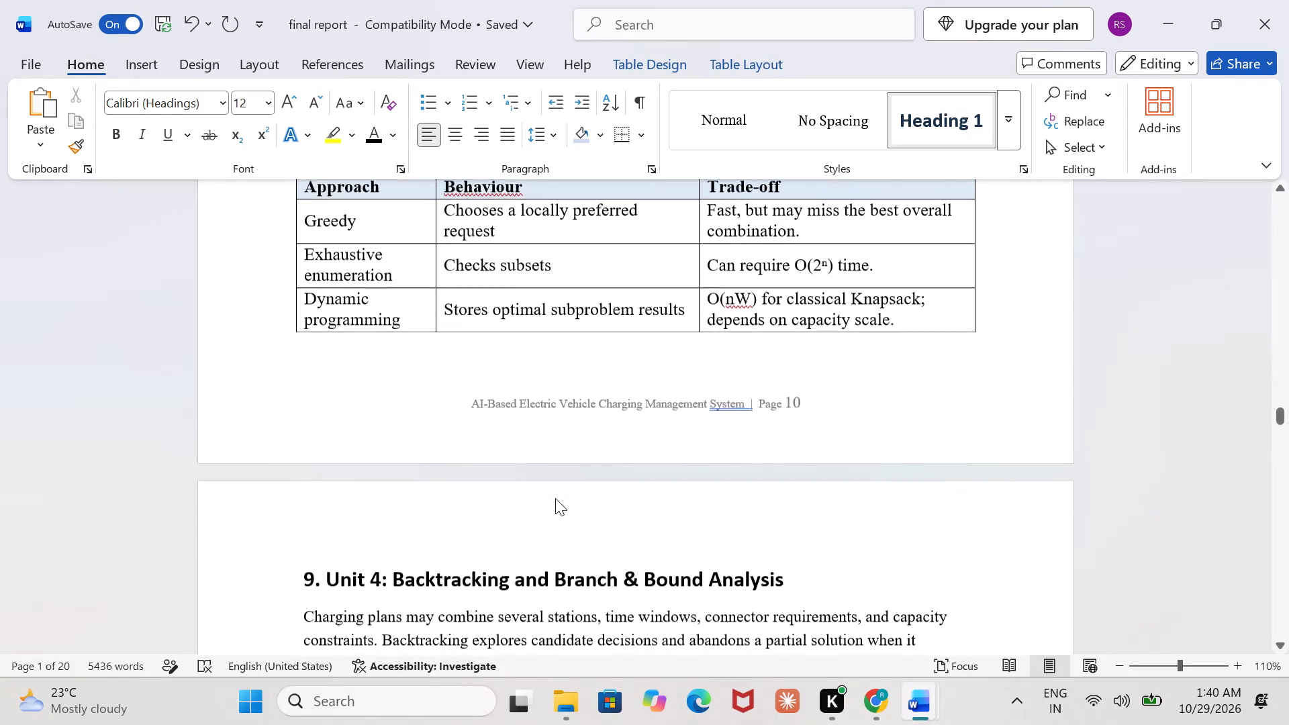
scroll(555, 498, up, 1)
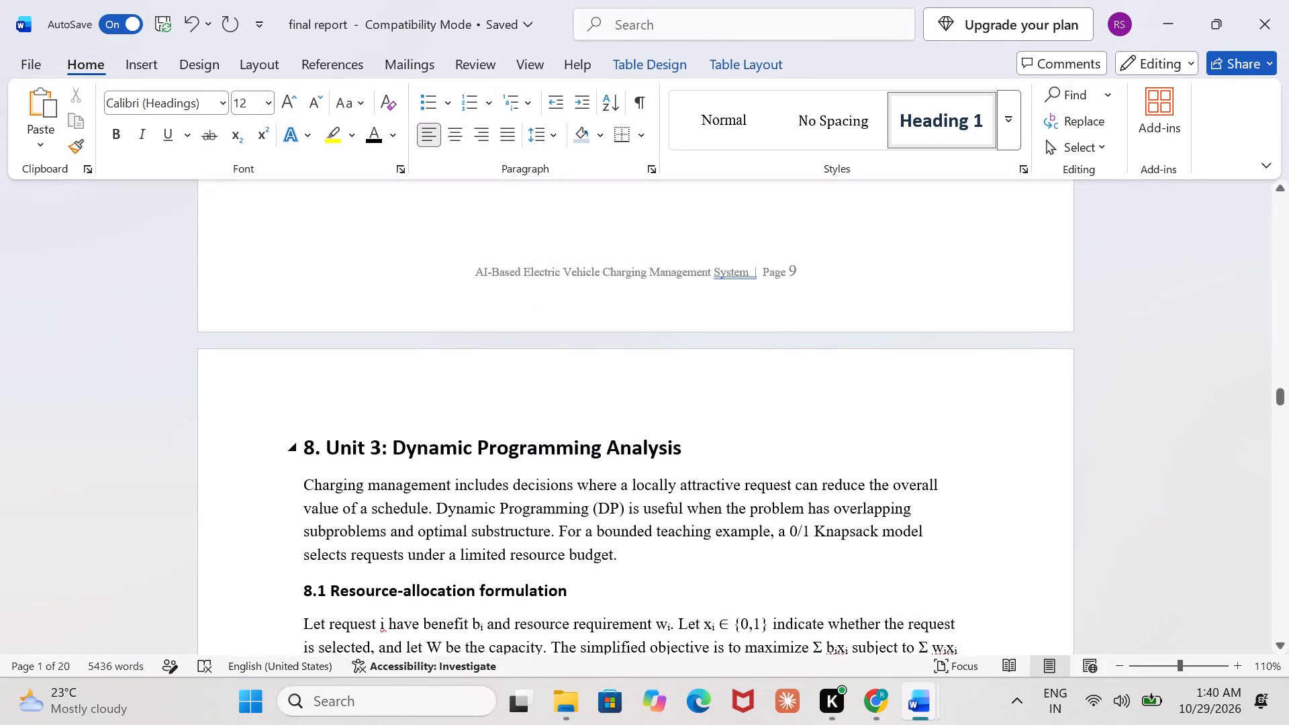
drag(305, 442, 363, 469)
drag(363, 469, 543, 679)
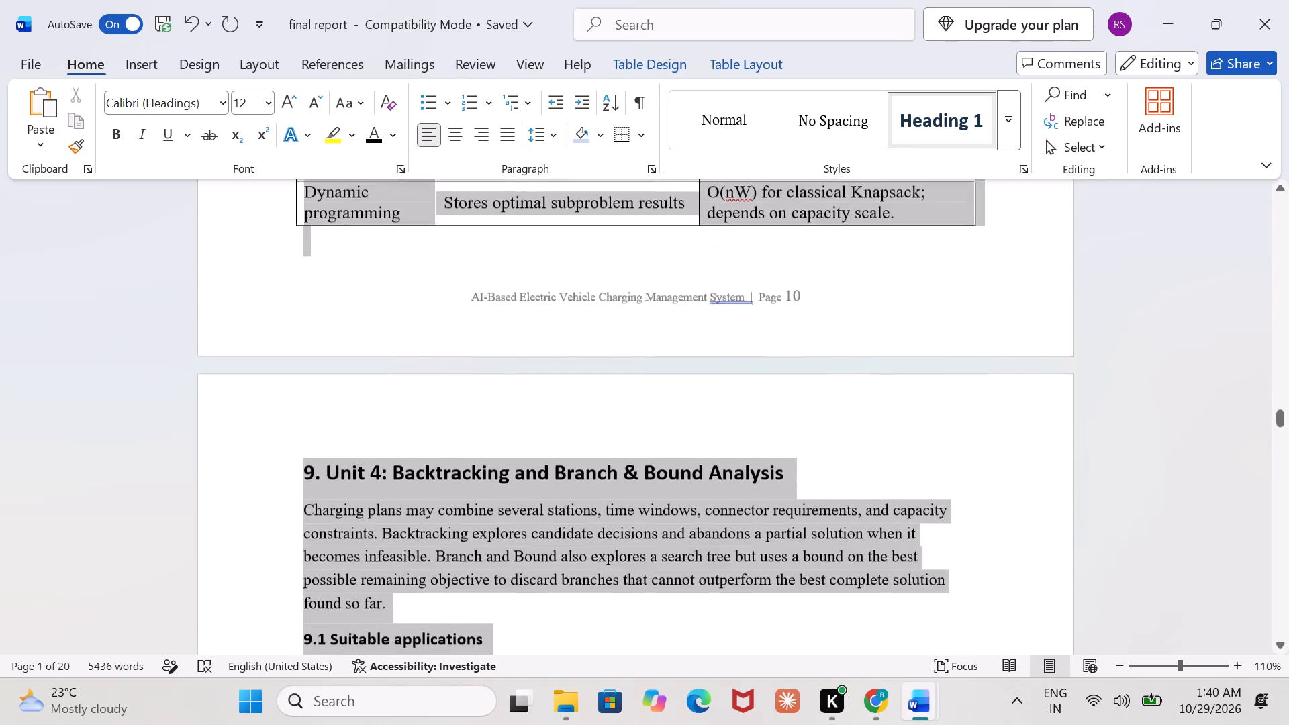
drag(543, 679, 563, 671)
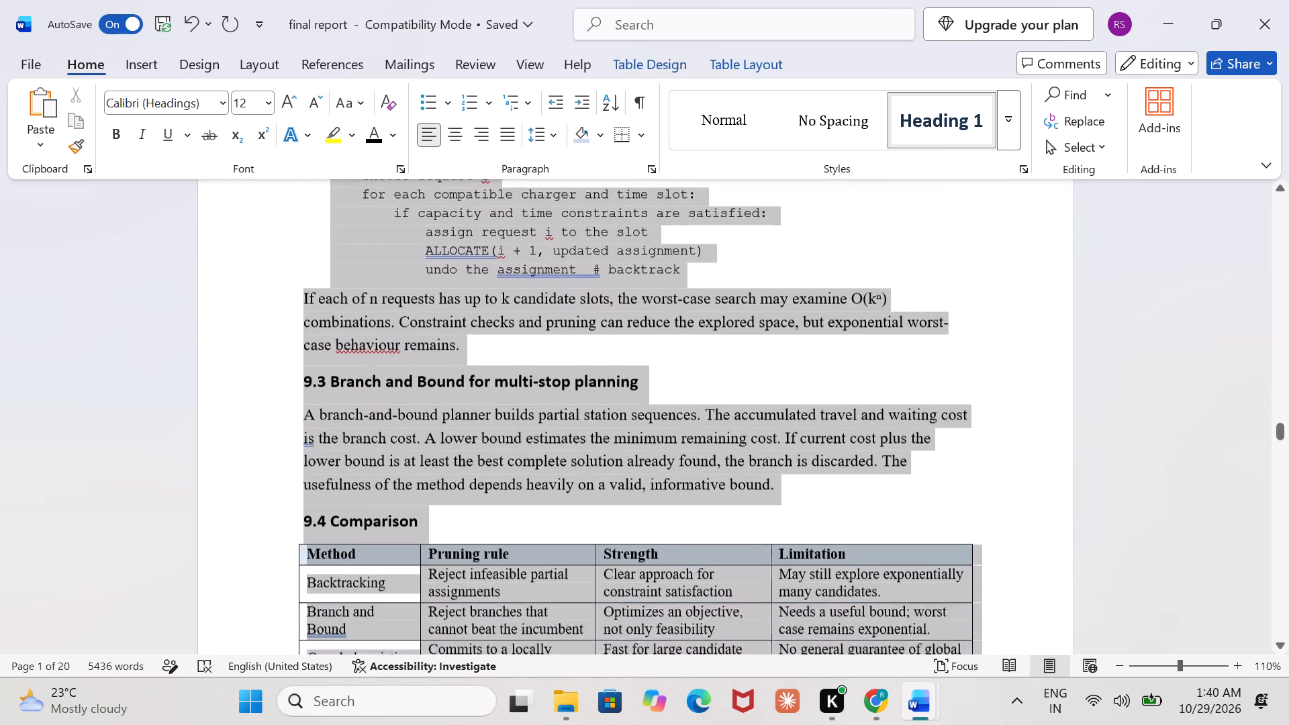
drag(563, 671, 571, 679)
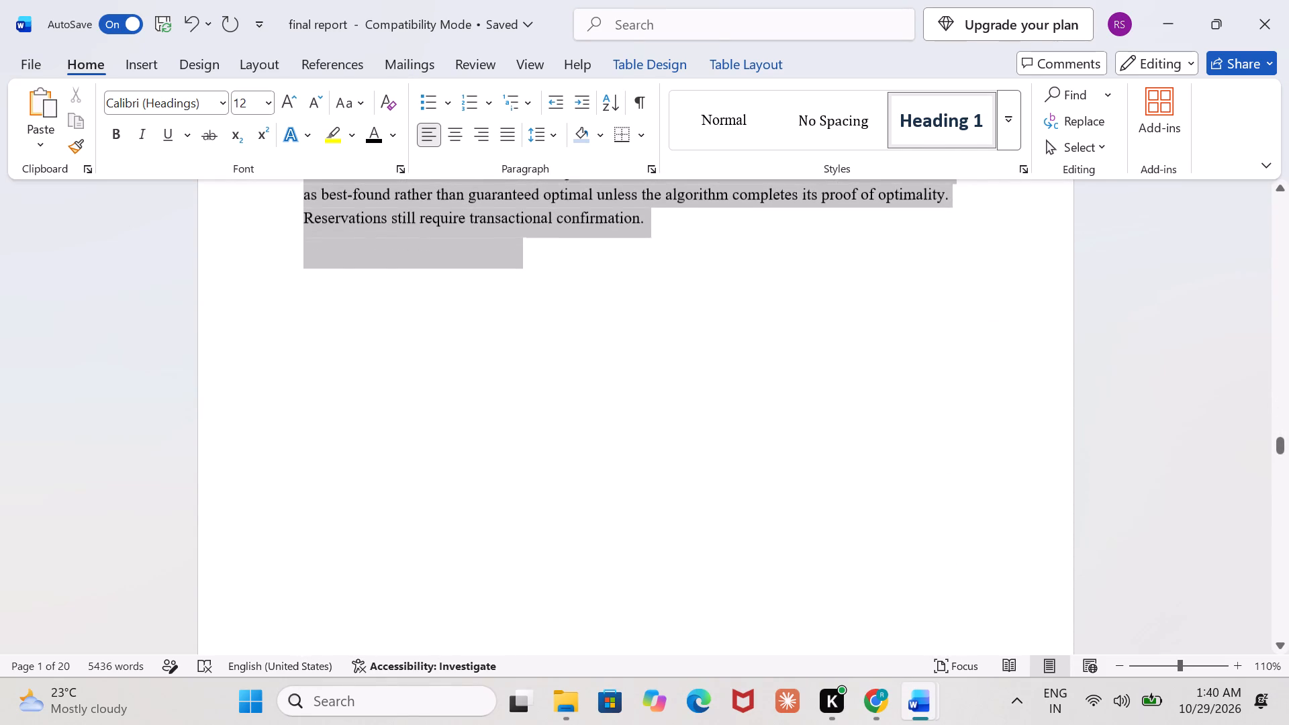
drag(571, 679, 579, 657)
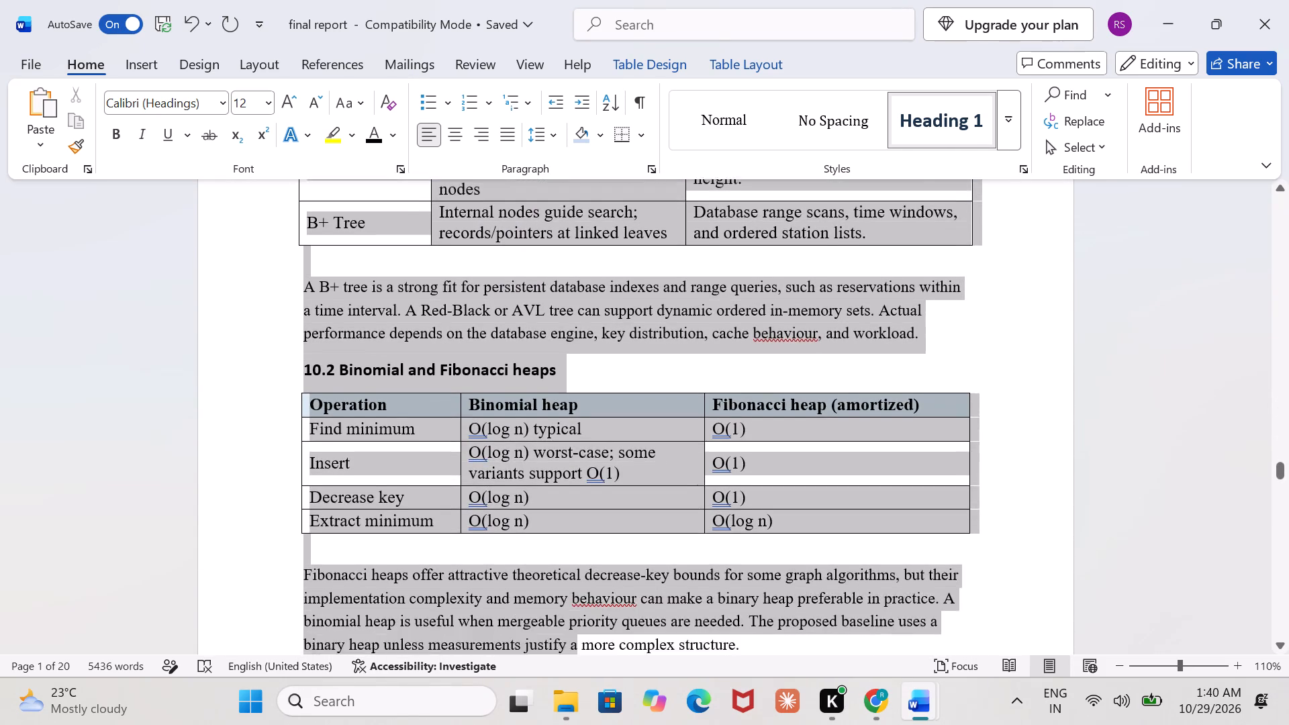
drag(579, 657, 673, 171)
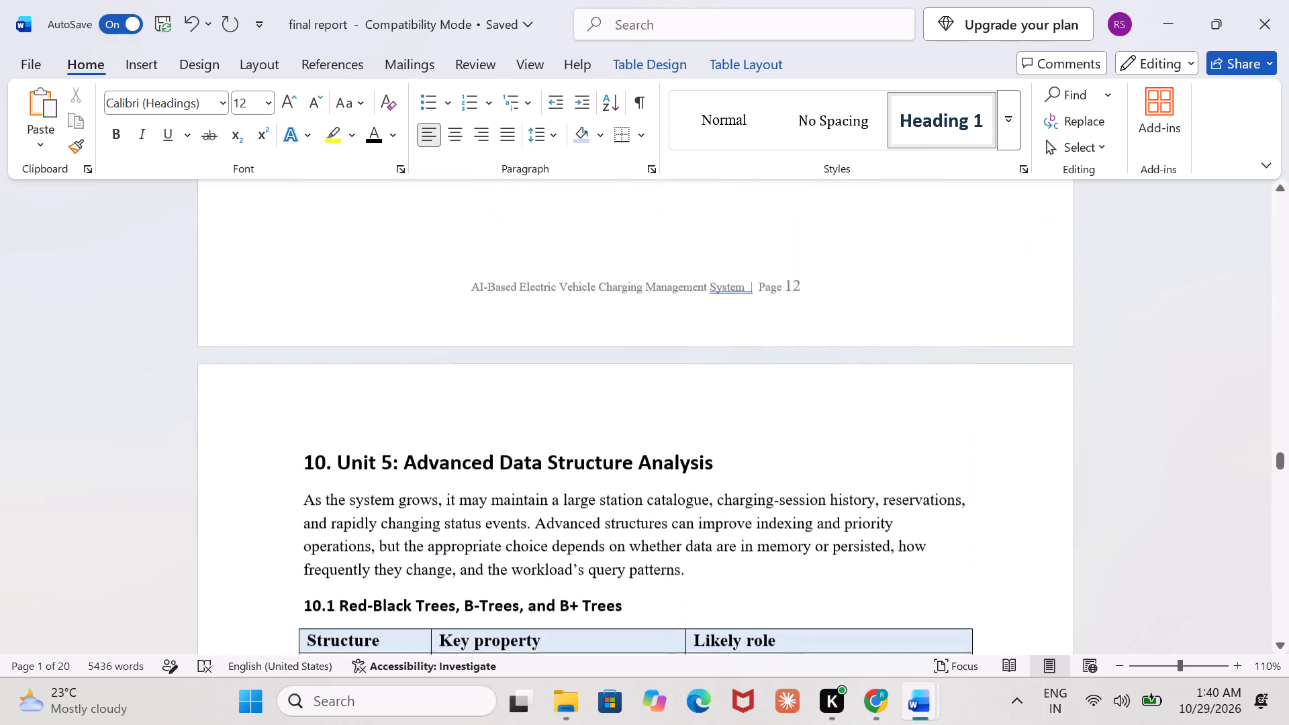
drag(673, 171, 801, 433)
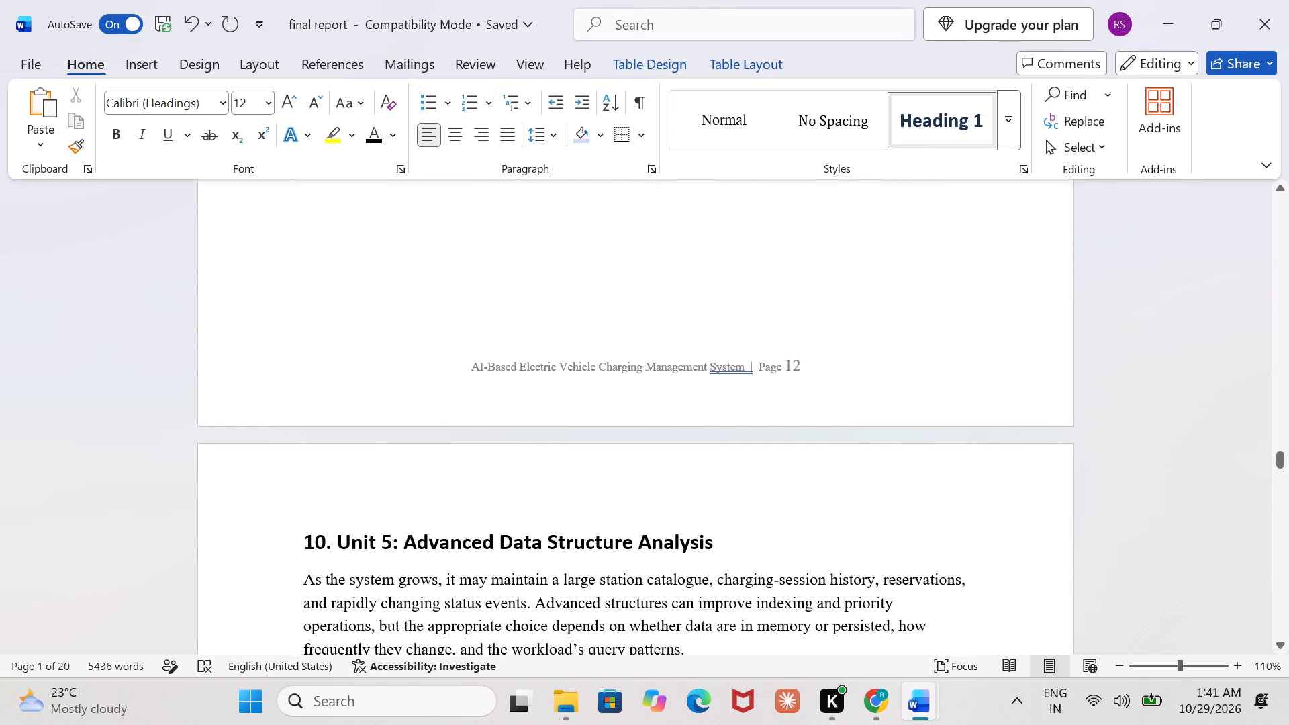
drag(801, 433, 803, 427)
scroll(765, 326, up, 3)
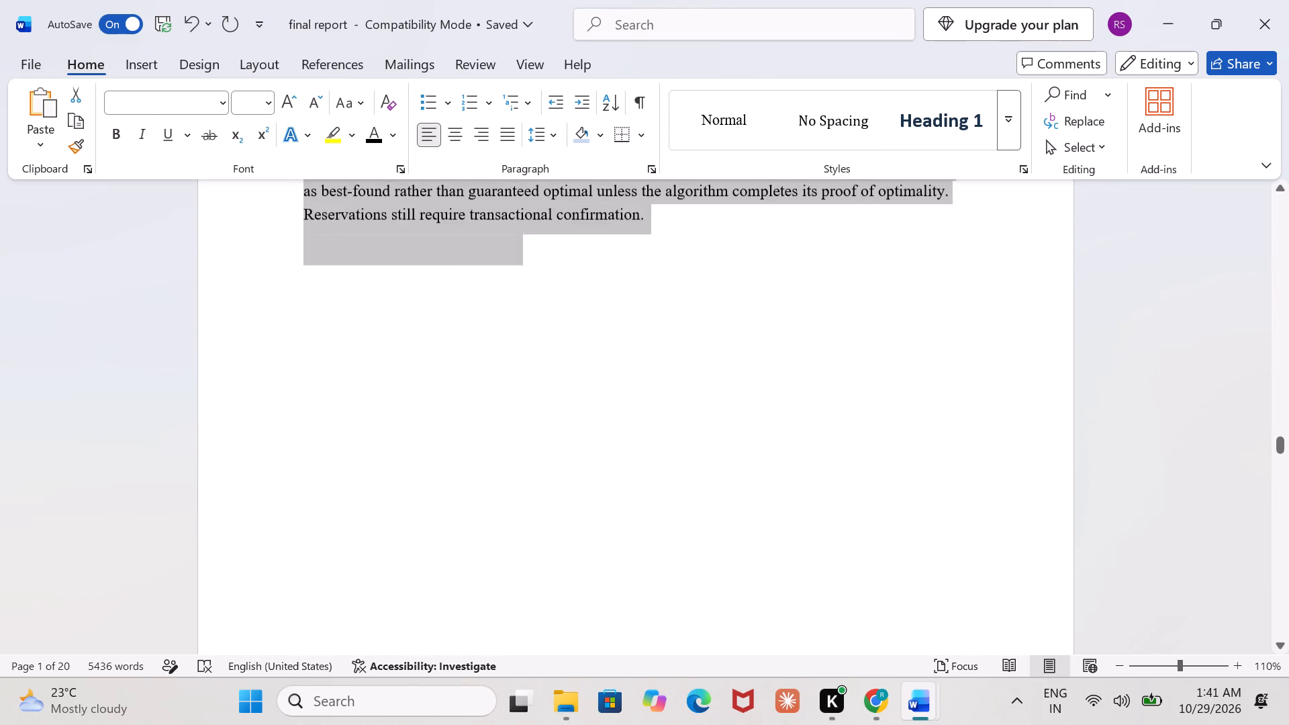
scroll(765, 326, up, 1)
key(ctrl+c)
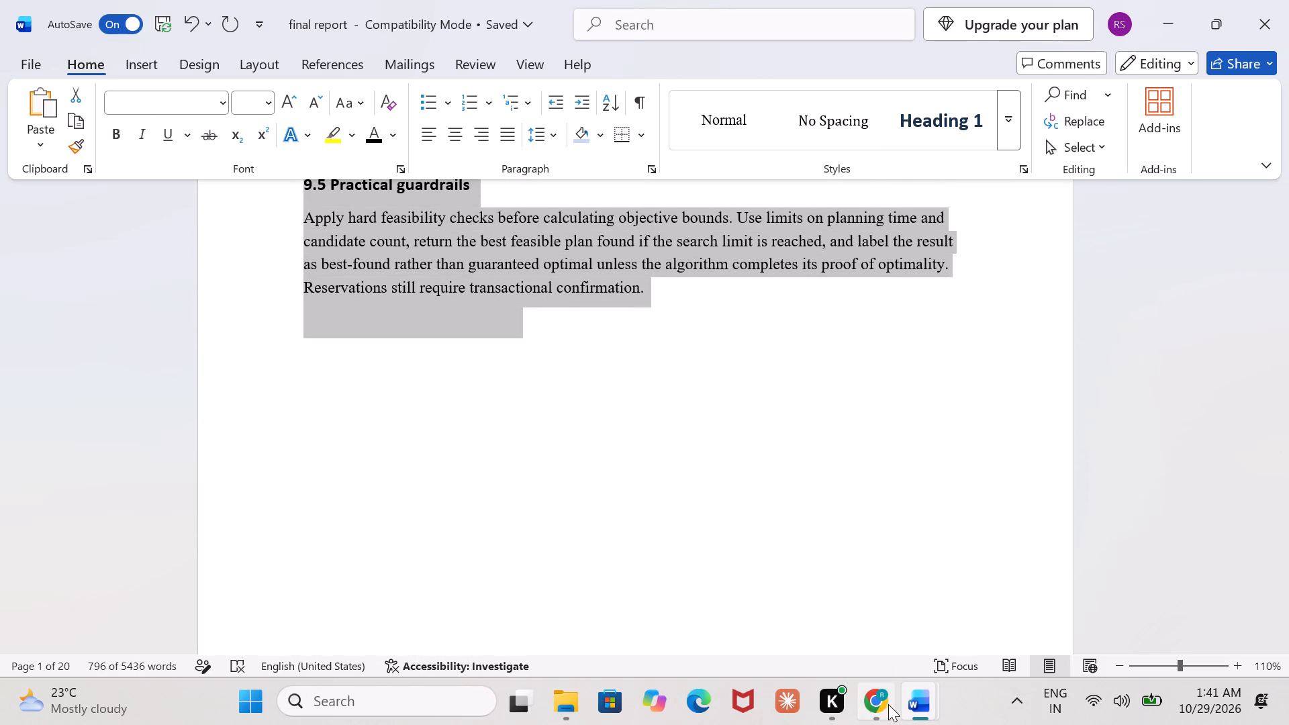
Paste the copied Unit 3 and Unit 4 sections onto the blank page after the title page in the new document.
click(1119, 603)
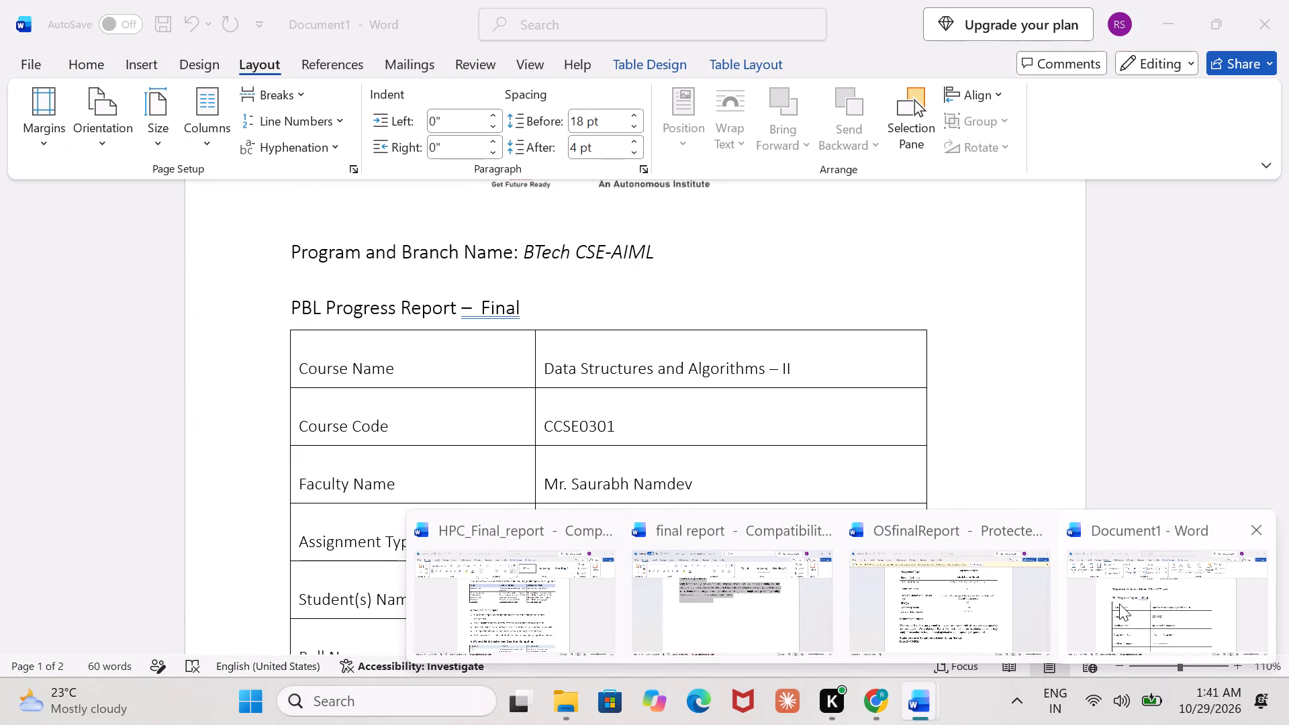
scroll(910, 510, down, 3)
click(607, 405)
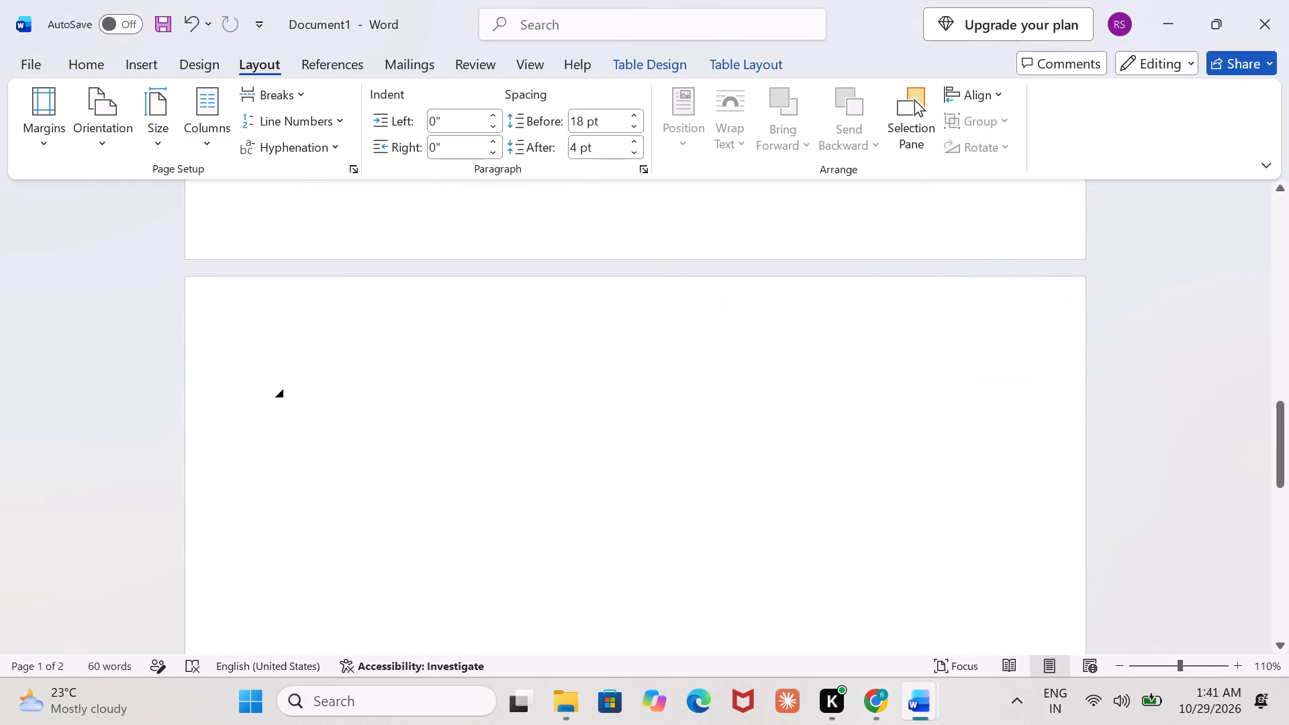
key(ctrl+v)
Format the pasted heading "8. Unit 3: Dynamic Programming Analysis" as bold, black, 14 pt text.
scroll(607, 405, down, 1)
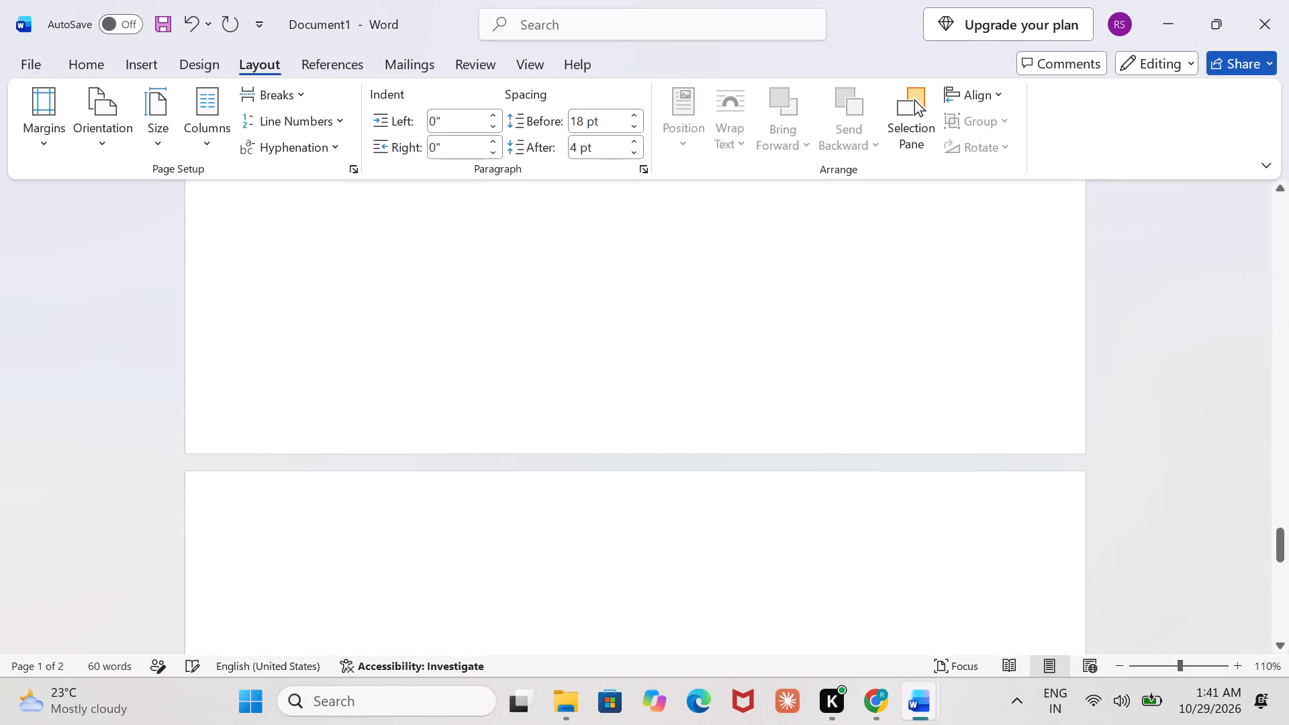
scroll(607, 405, up, 4)
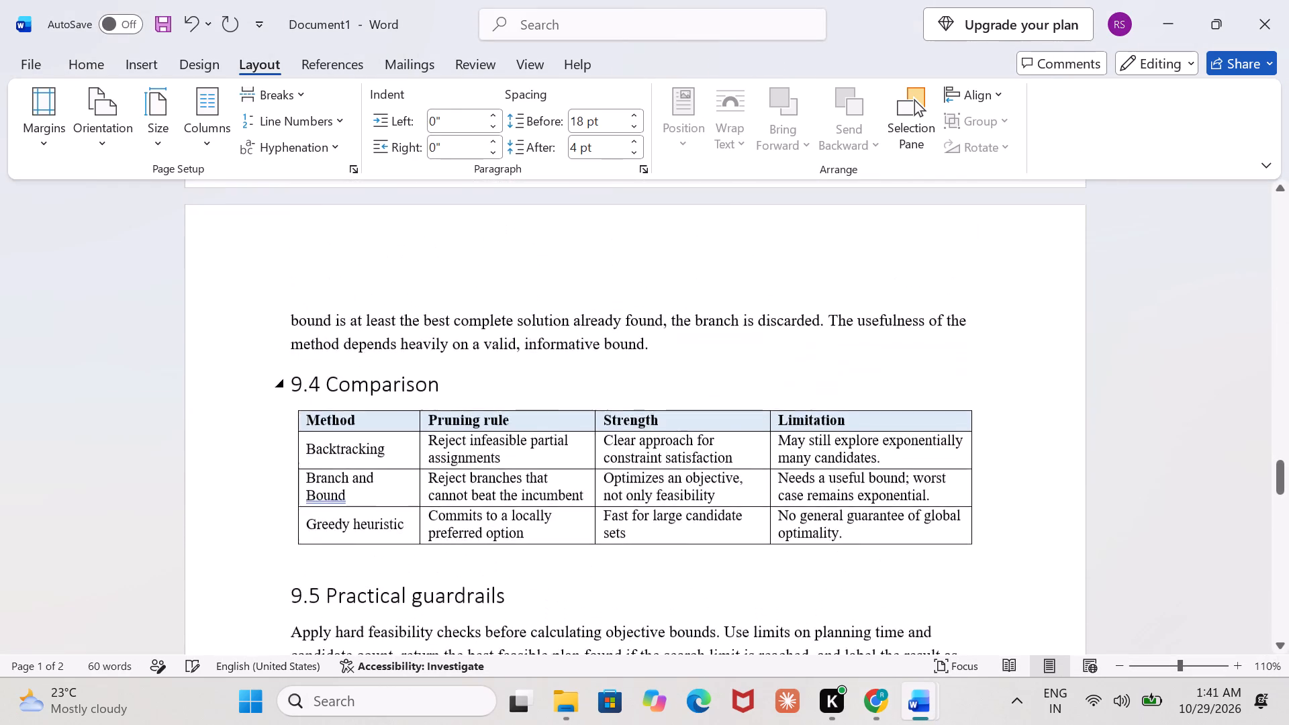
scroll(607, 405, up, 3)
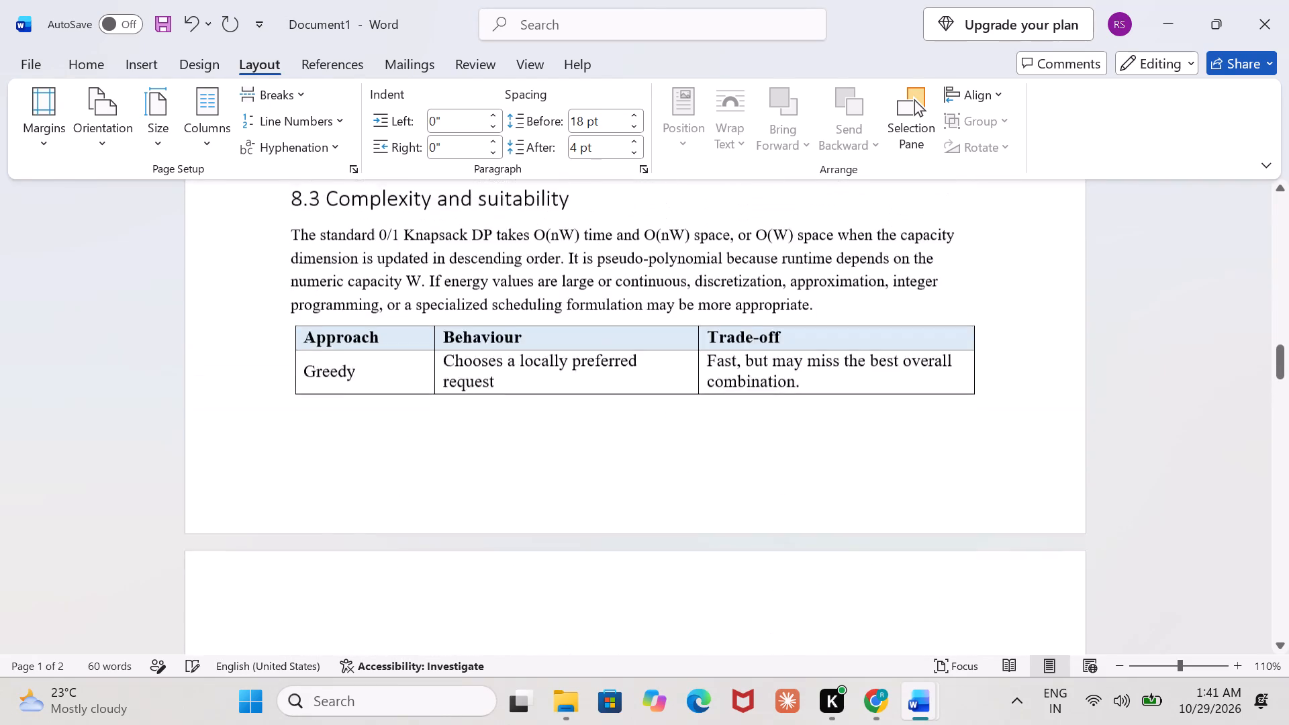
scroll(607, 405, up, 3)
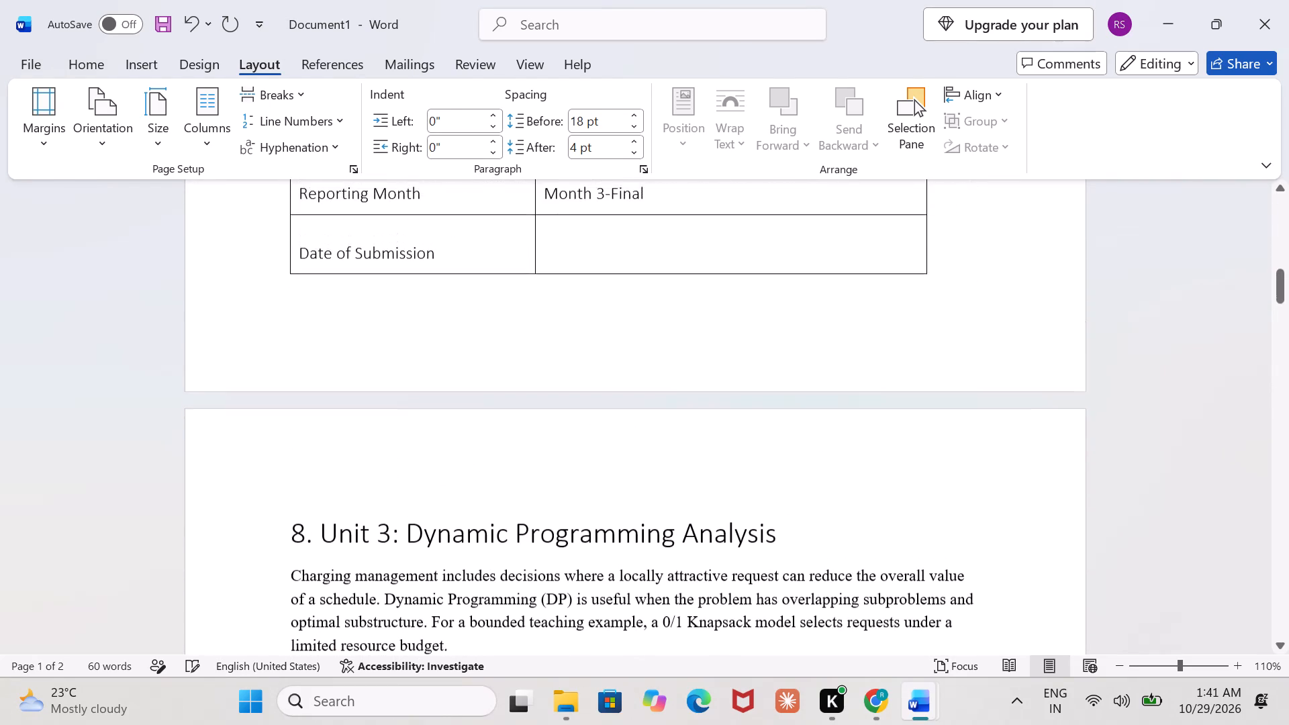
scroll(607, 405, up, 1)
drag(794, 547, 268, 545)
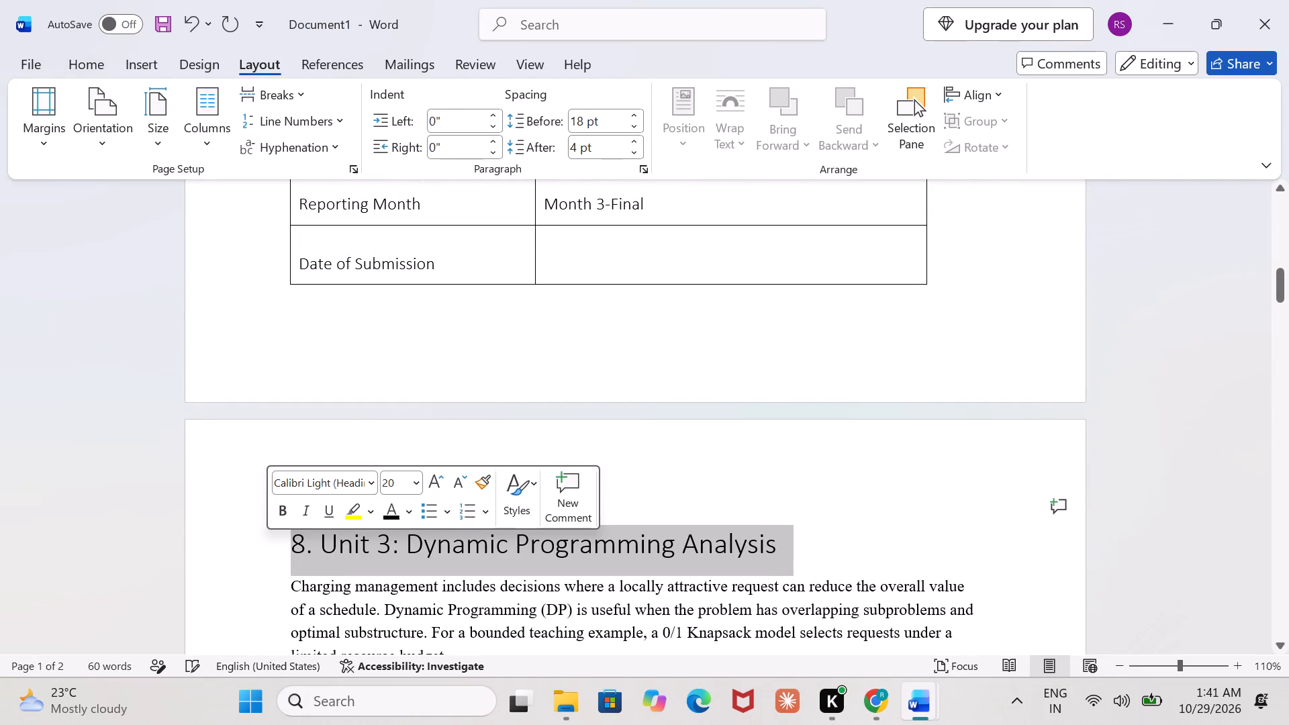
click(278, 512)
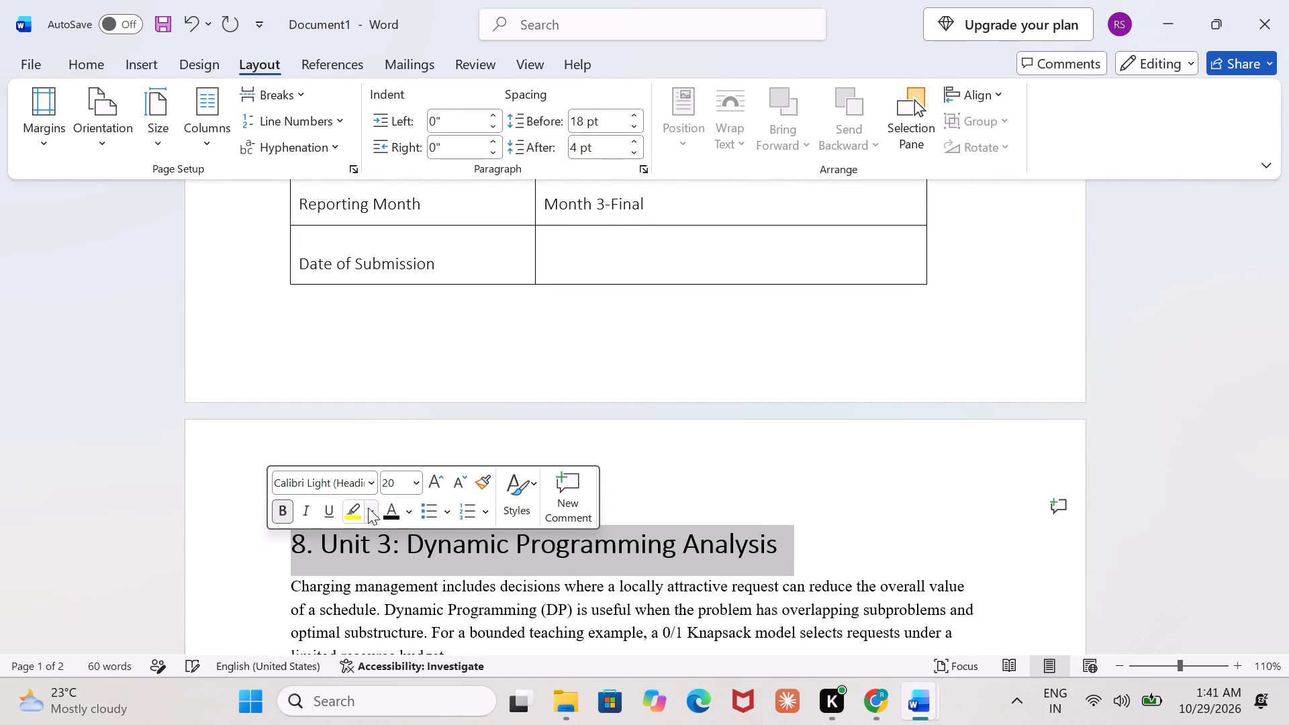
click(391, 512)
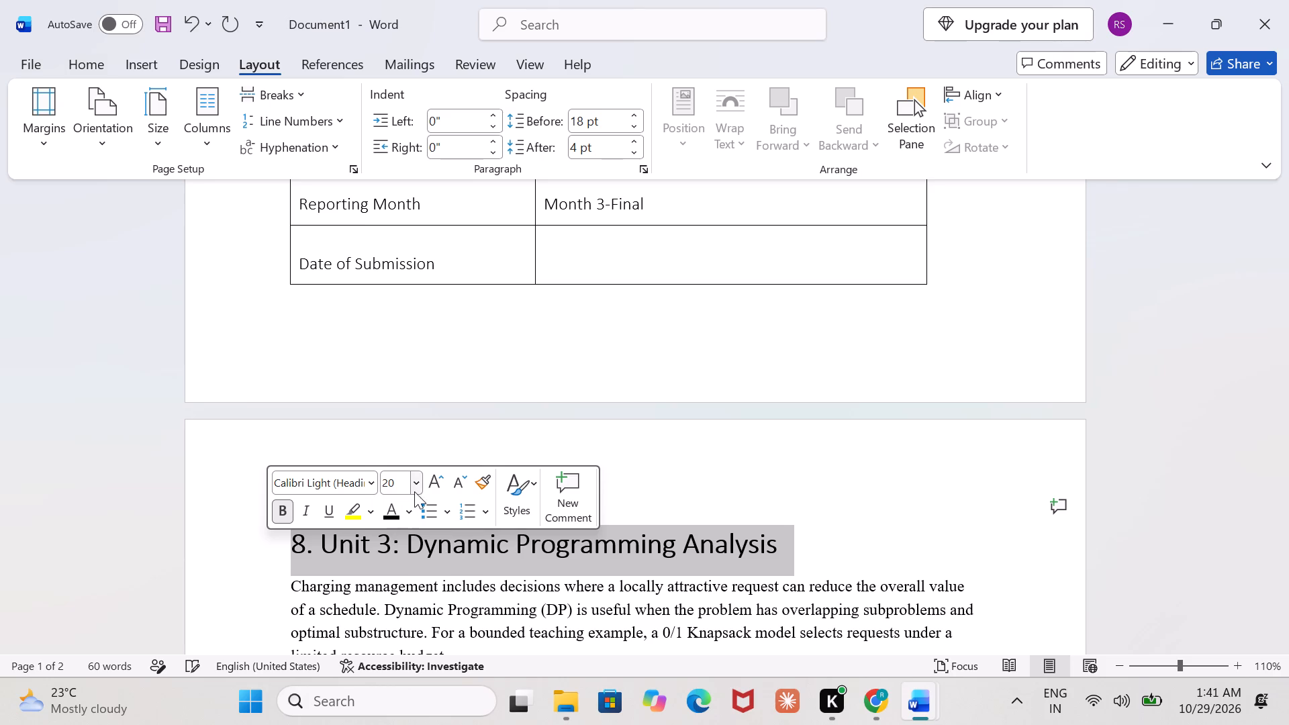
click(415, 488)
click(391, 211)
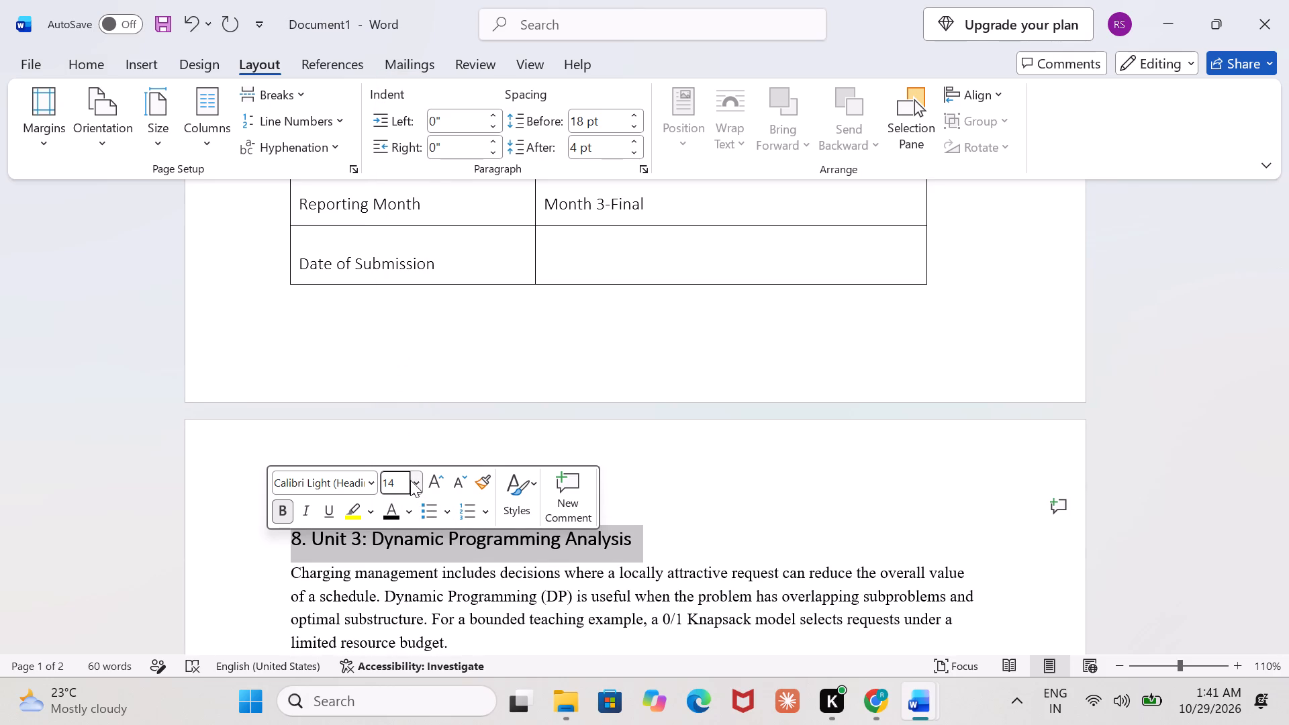
click(445, 557)
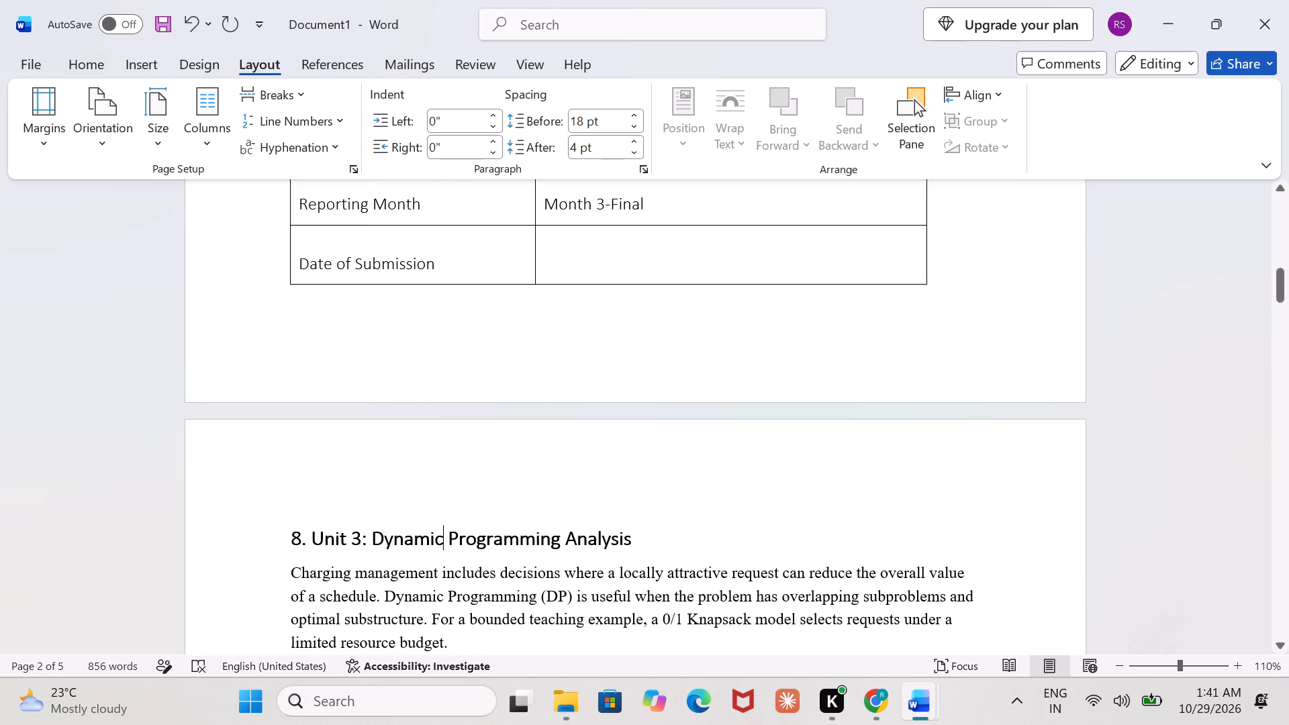
Set everything below the Unit 3 heading, through the end of section 9.5, to 12 pt font size.
drag(288, 573, 481, 711)
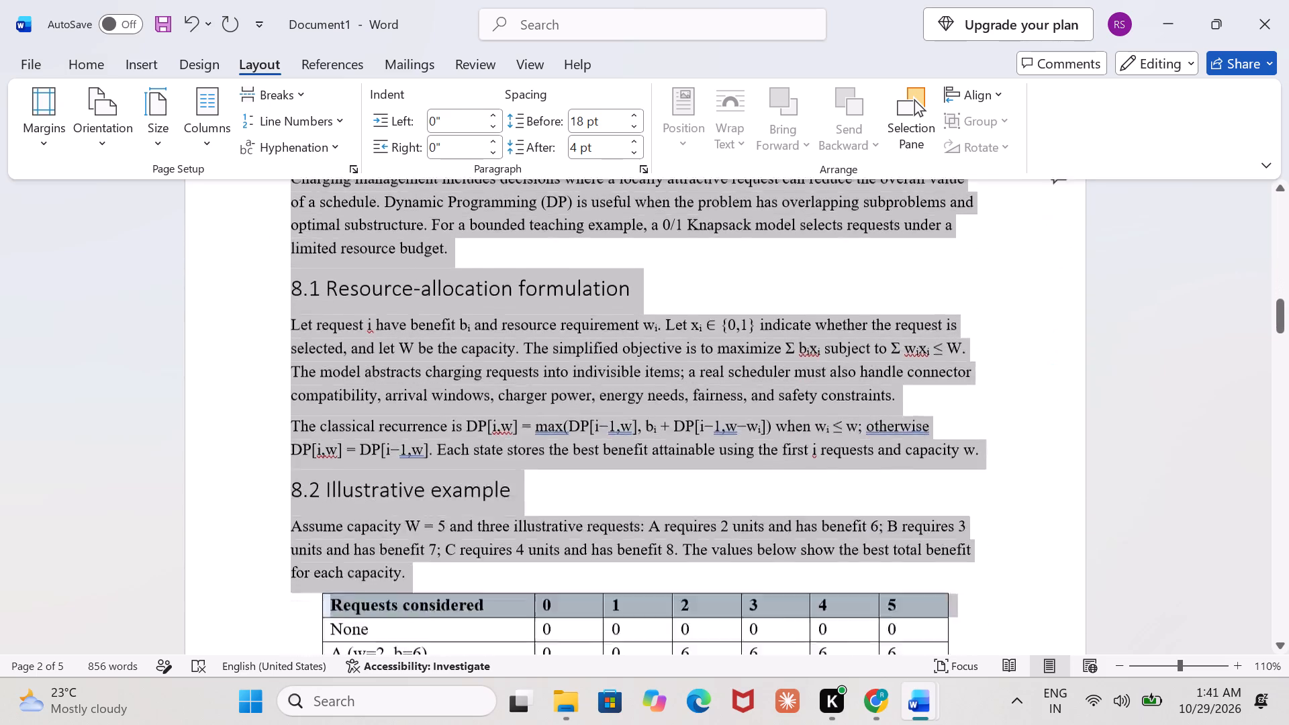
drag(481, 711, 504, 379)
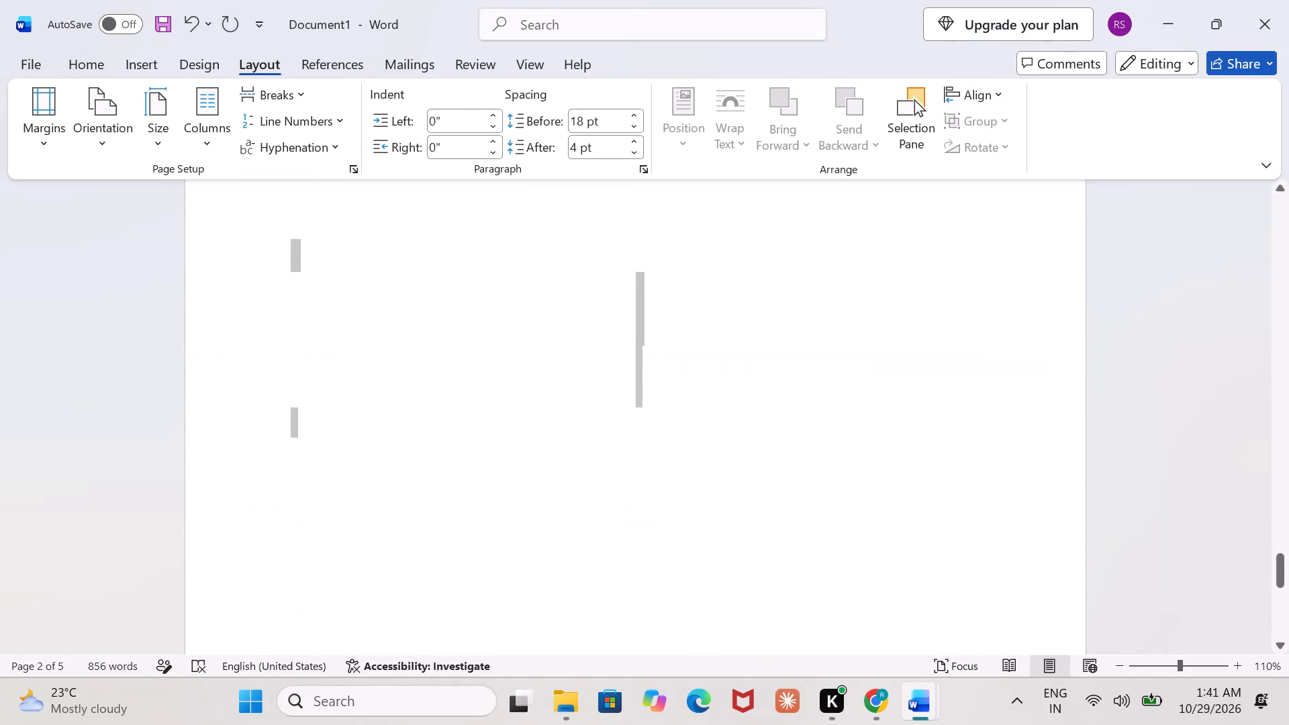
drag(504, 379, 600, 299)
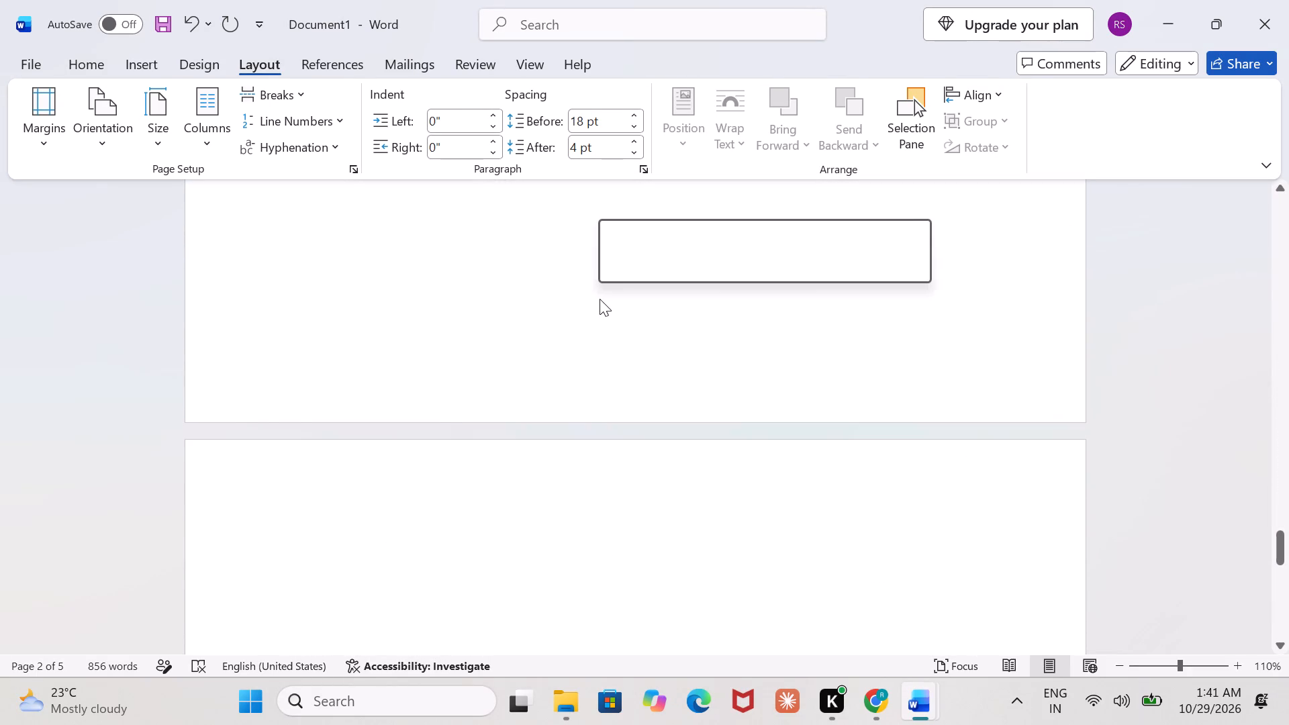
click(735, 240)
text(12)
key(Return)
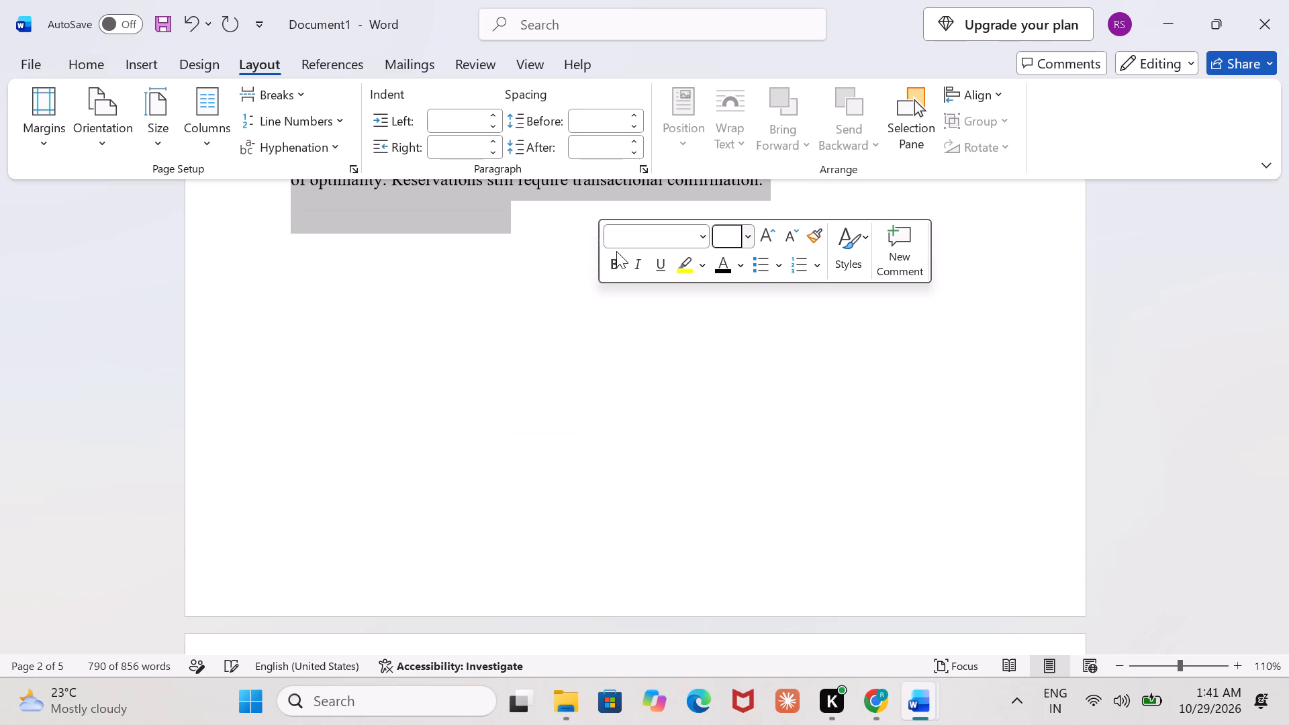
scroll(679, 310, up, 1)
click(679, 310)
scroll(679, 310, up, 1)
click(679, 310)
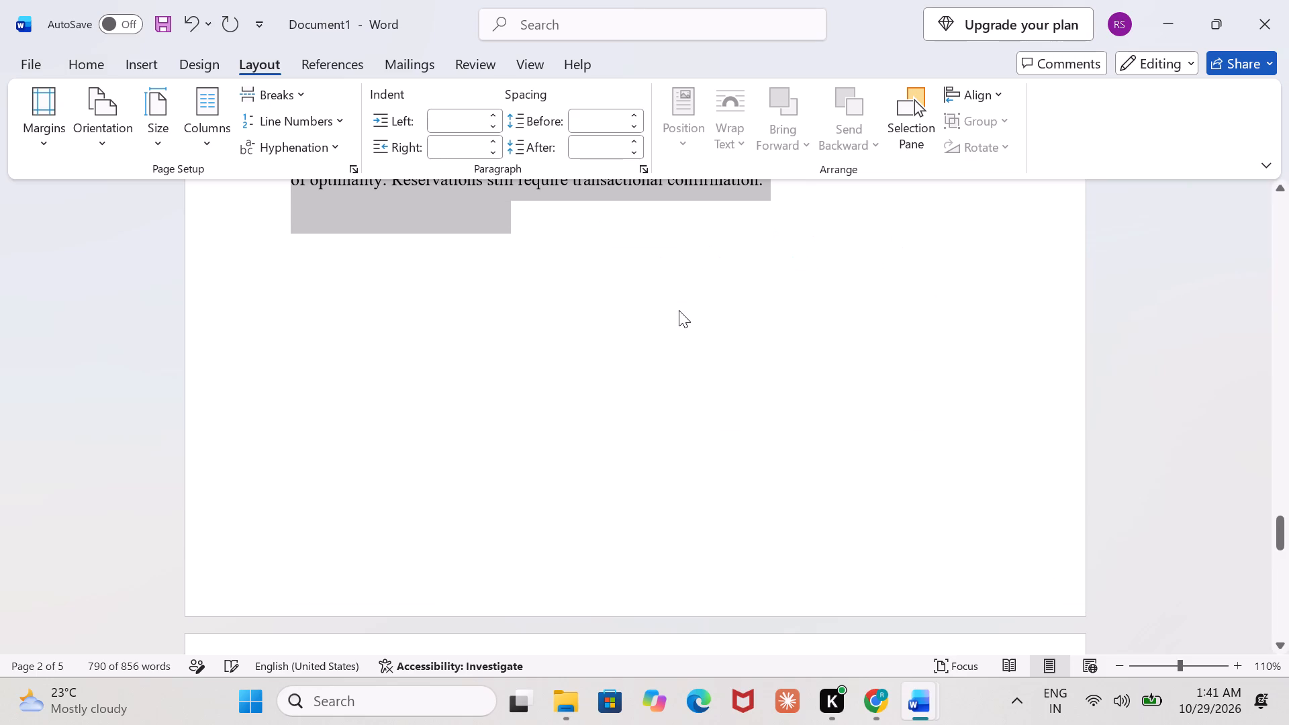
scroll(679, 310, up, 1)
triple_click(679, 310)
scroll(679, 310, up, 12)
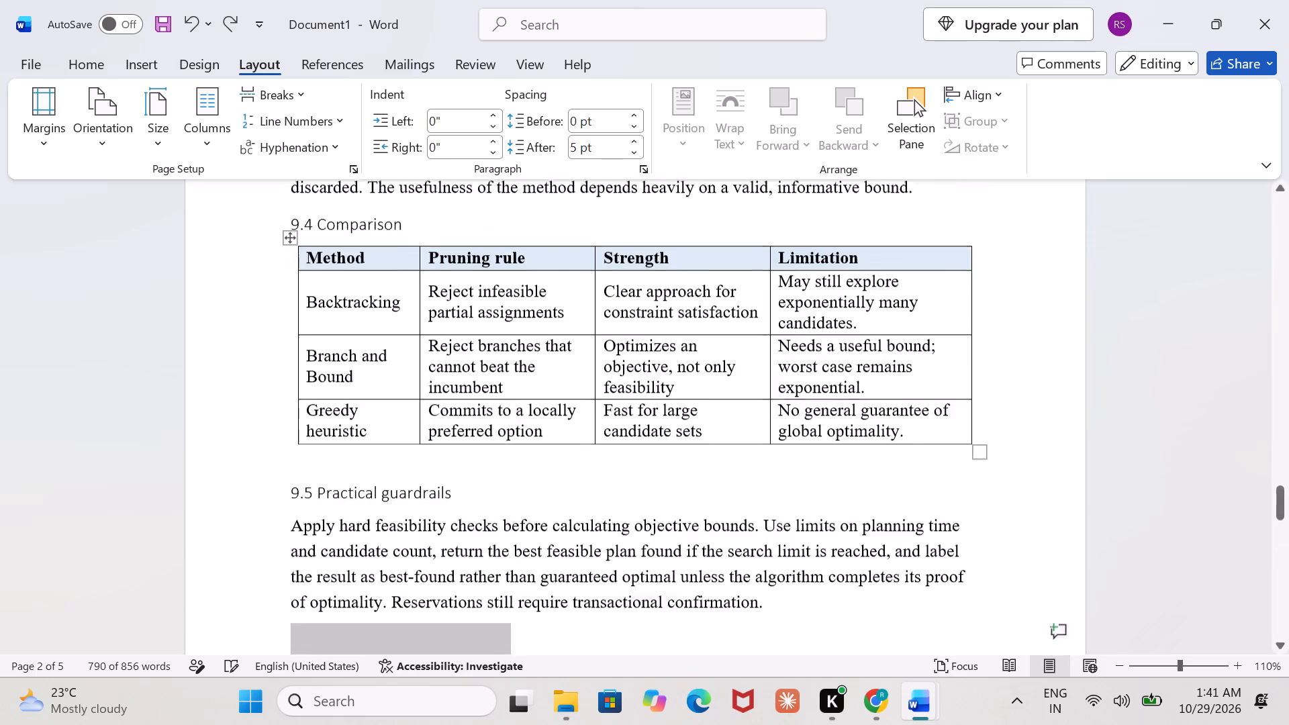
Format the heading "9.5 Practical guardrails" as bold, 14 pt text.
scroll(679, 310, up, 6)
scroll(679, 310, down, 2)
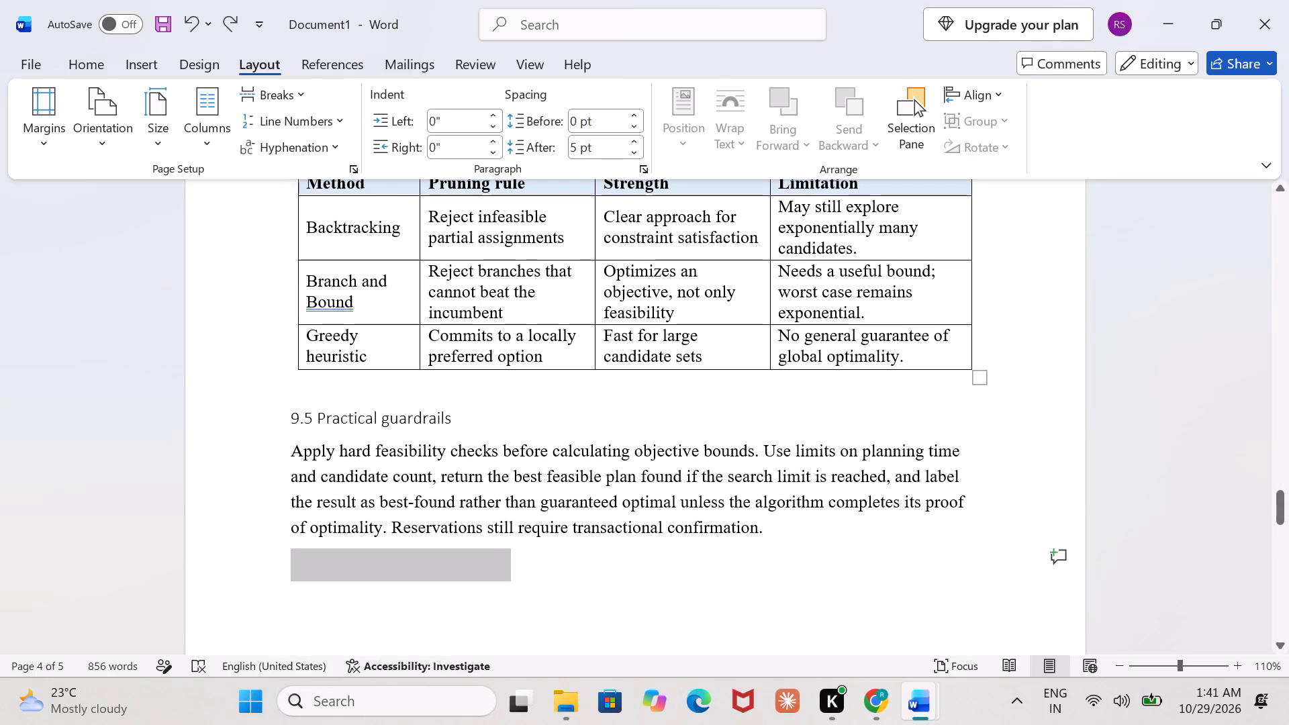
drag(467, 418, 290, 420)
click(314, 388)
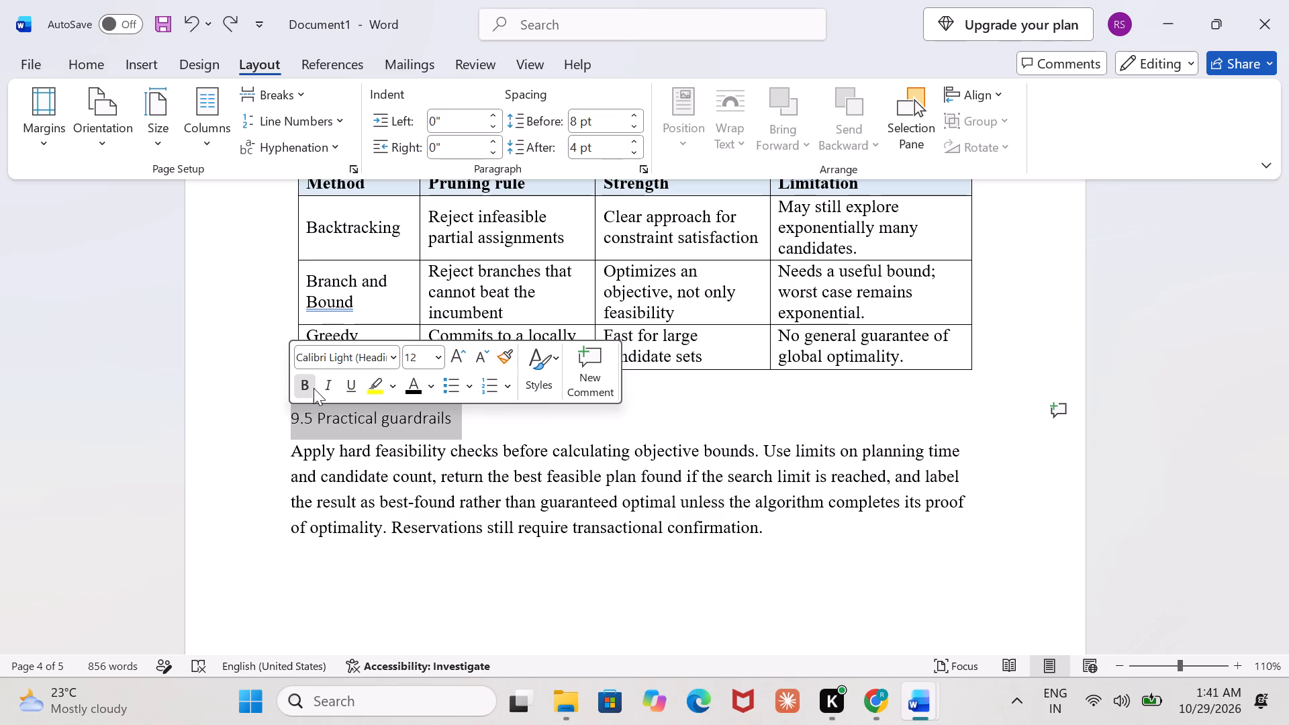
click(418, 353)
key(BackSpace)
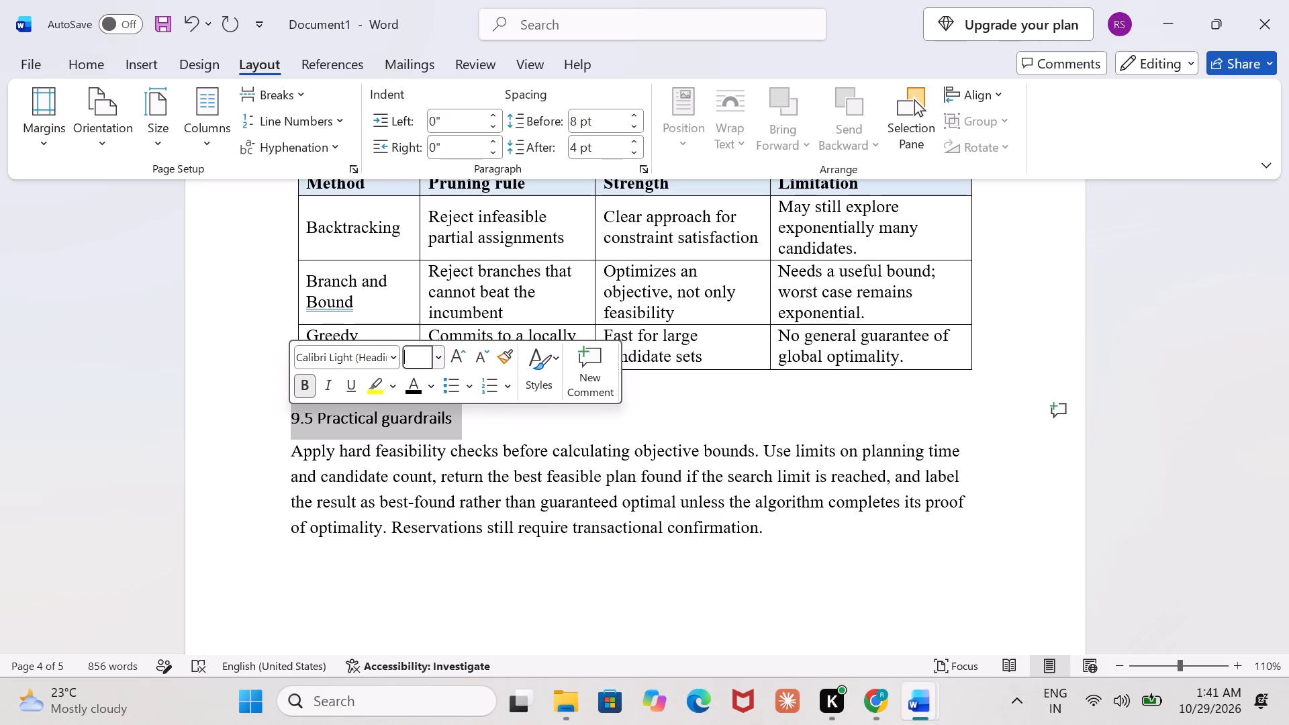
key(4)
key(BackSpace)
key(BackSpace)
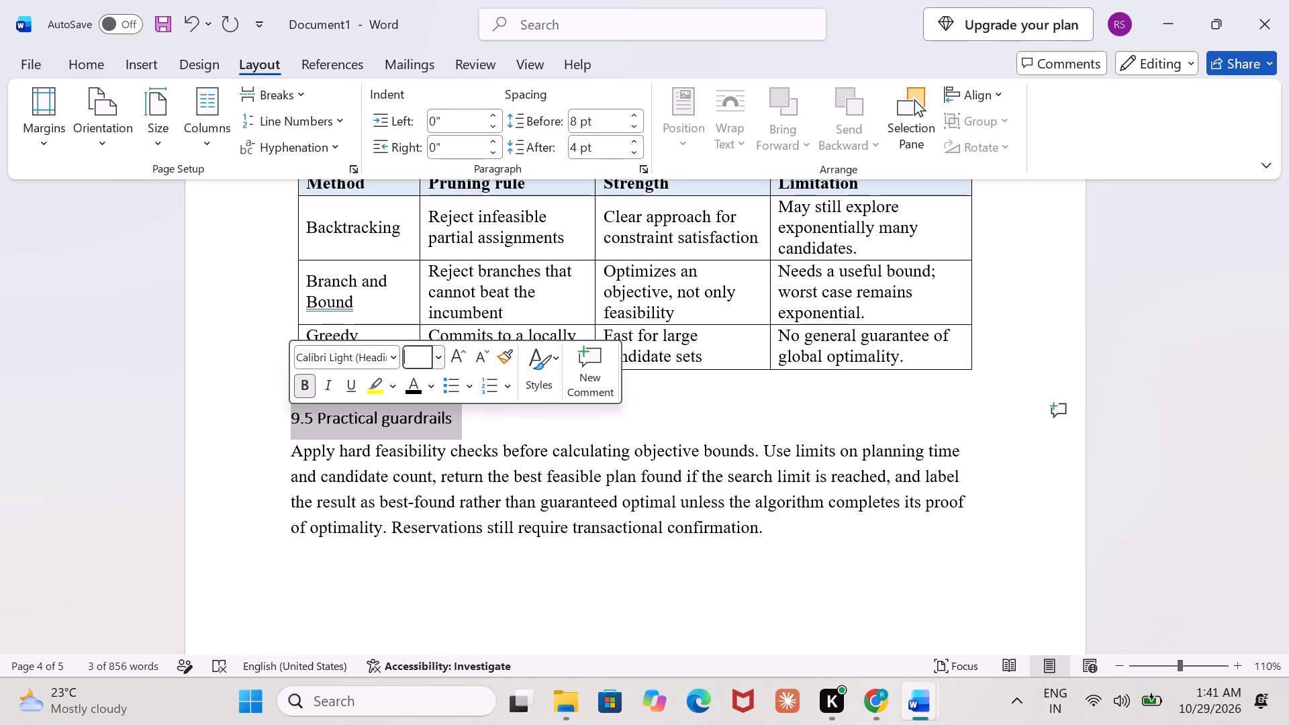
text(14)
click(634, 459)
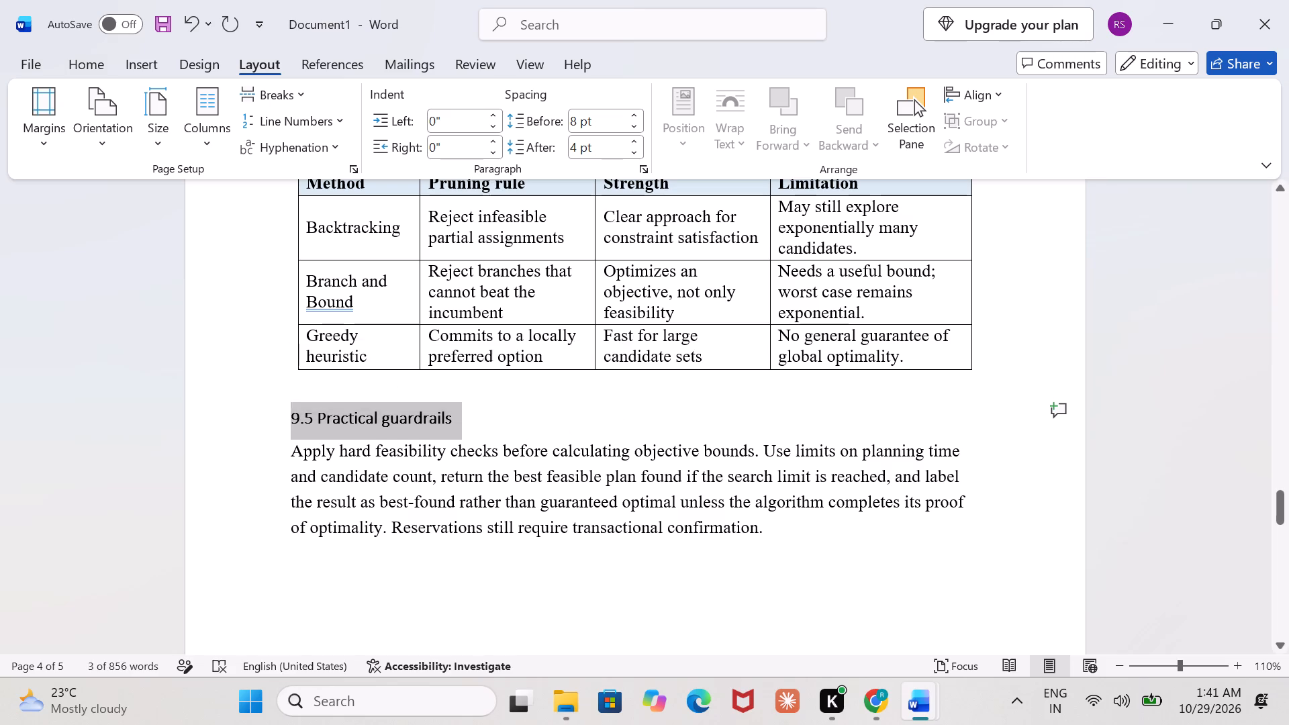
Format the heading "9.4 Comparison" above the methods table as bold, 14 pt text.
scroll(634, 459, up, 1)
scroll(546, 362, up, 1)
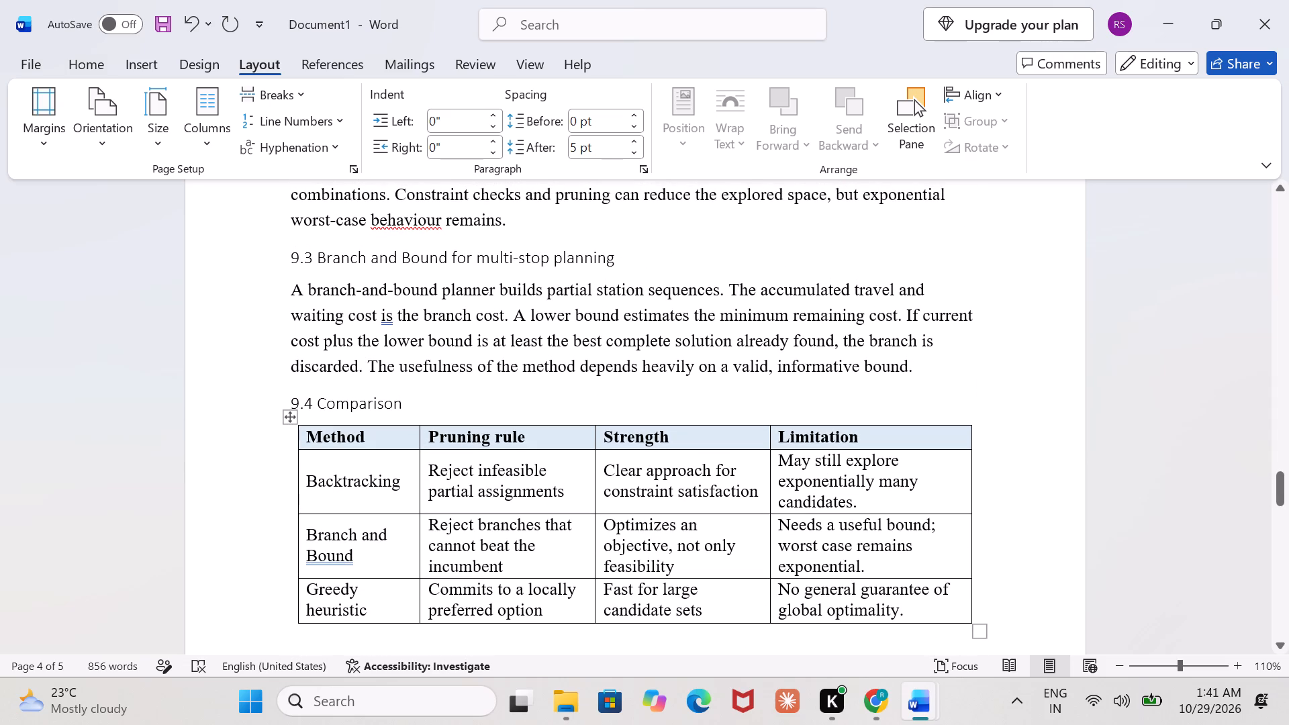
drag(457, 392, 293, 412)
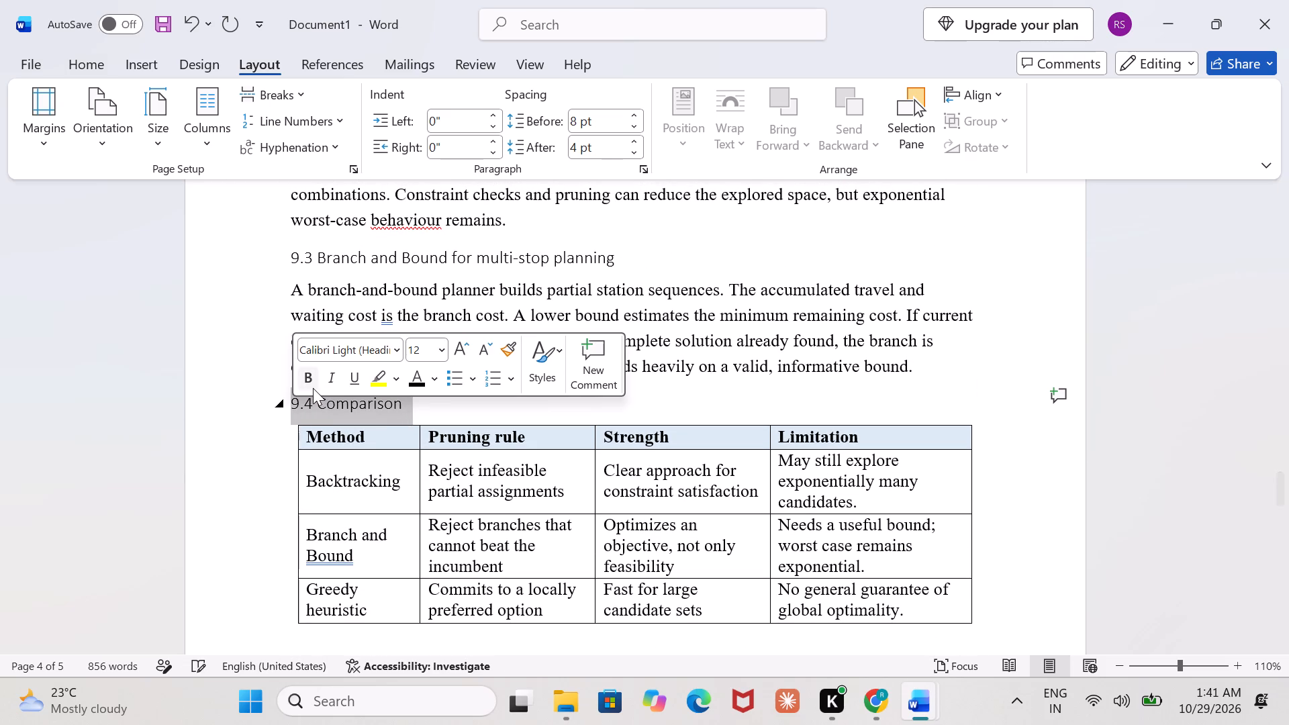
click(313, 388)
click(417, 347)
key(BackSpace)
text(14)
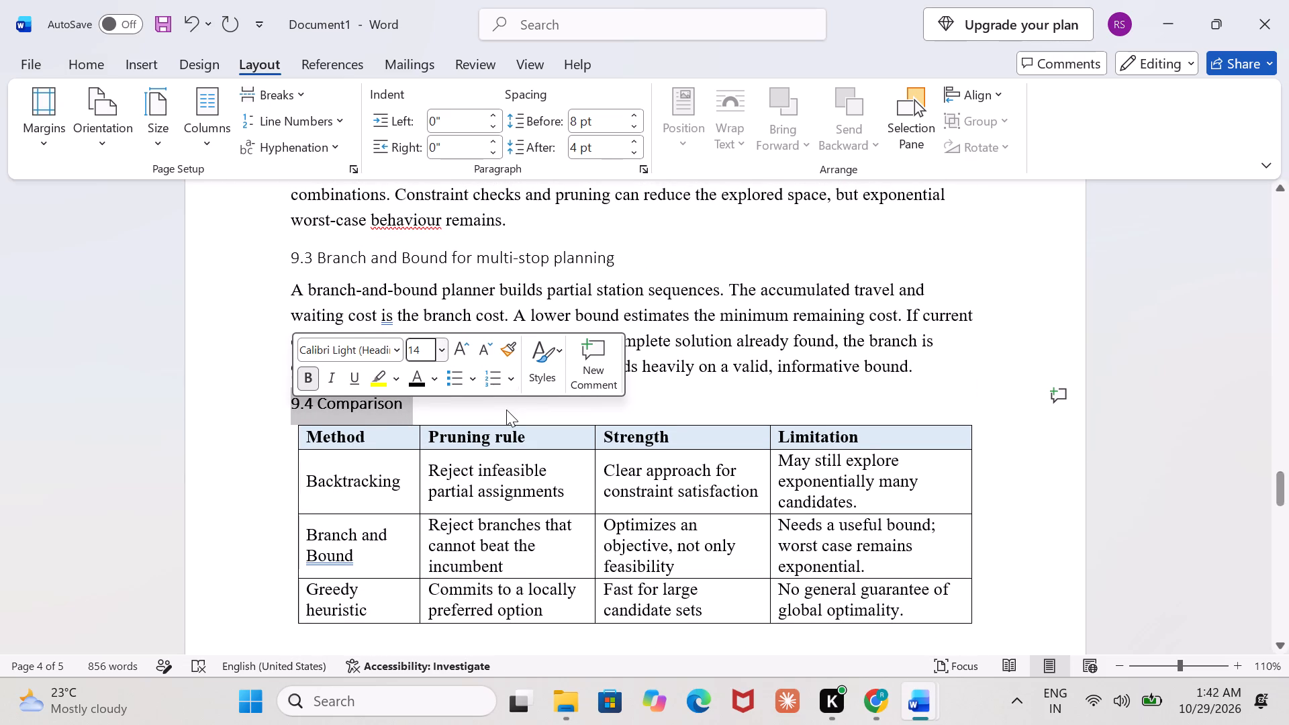
click(506, 409)
Format the heading "9.3 Branch and Bound for multi-stop planning" as bold, 14 pt text.
scroll(506, 409, up, 1)
drag(627, 501, 281, 493)
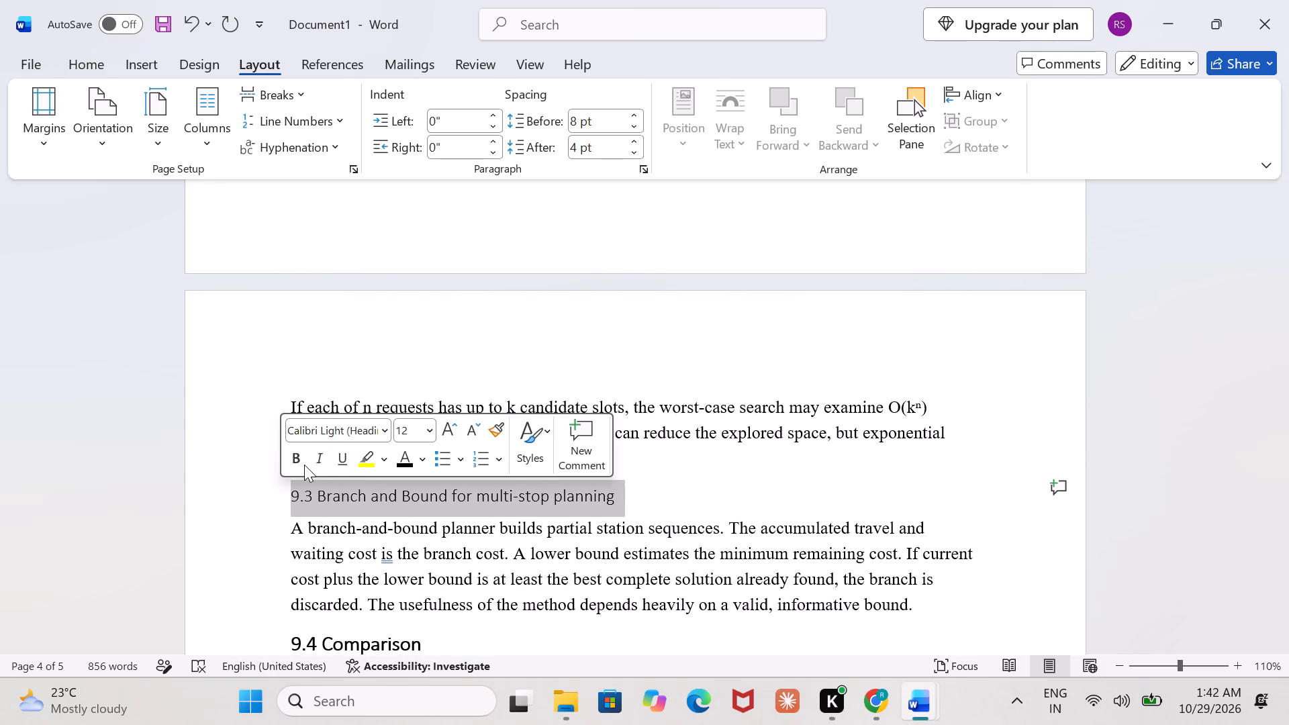
click(302, 465)
click(412, 436)
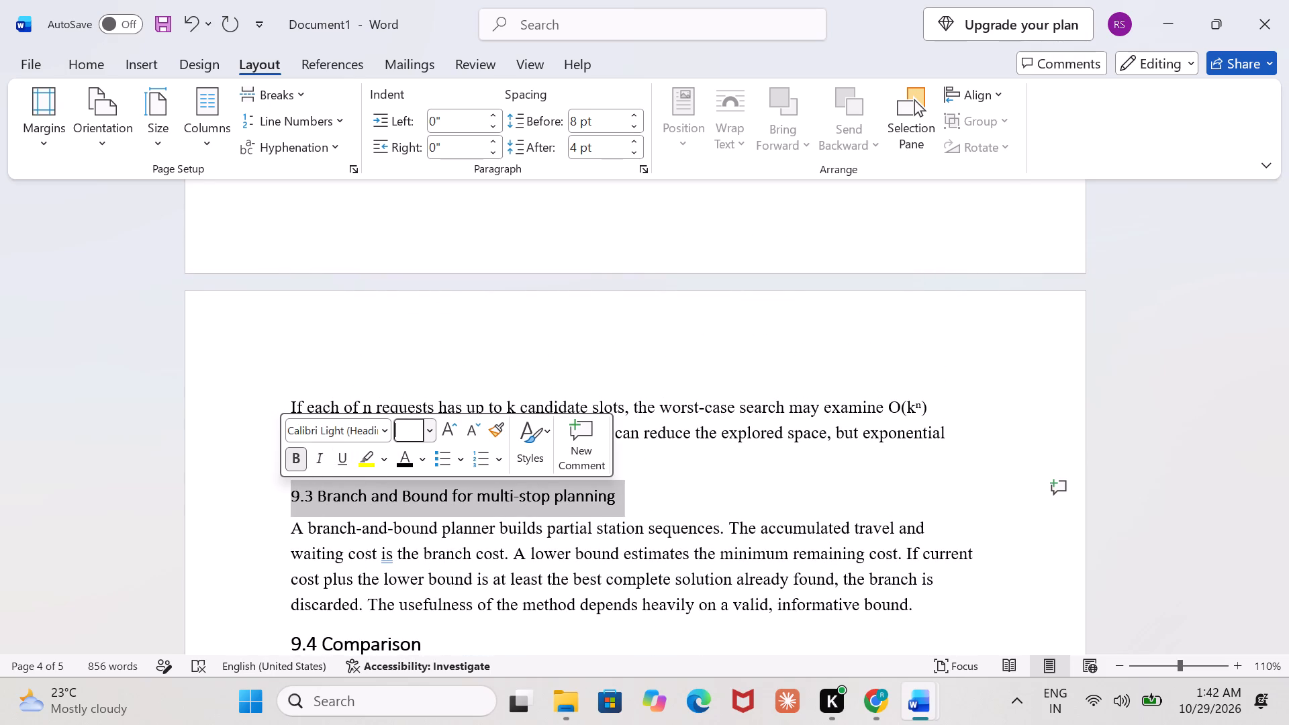
key(BackSpace)
text(14)
click(490, 372)
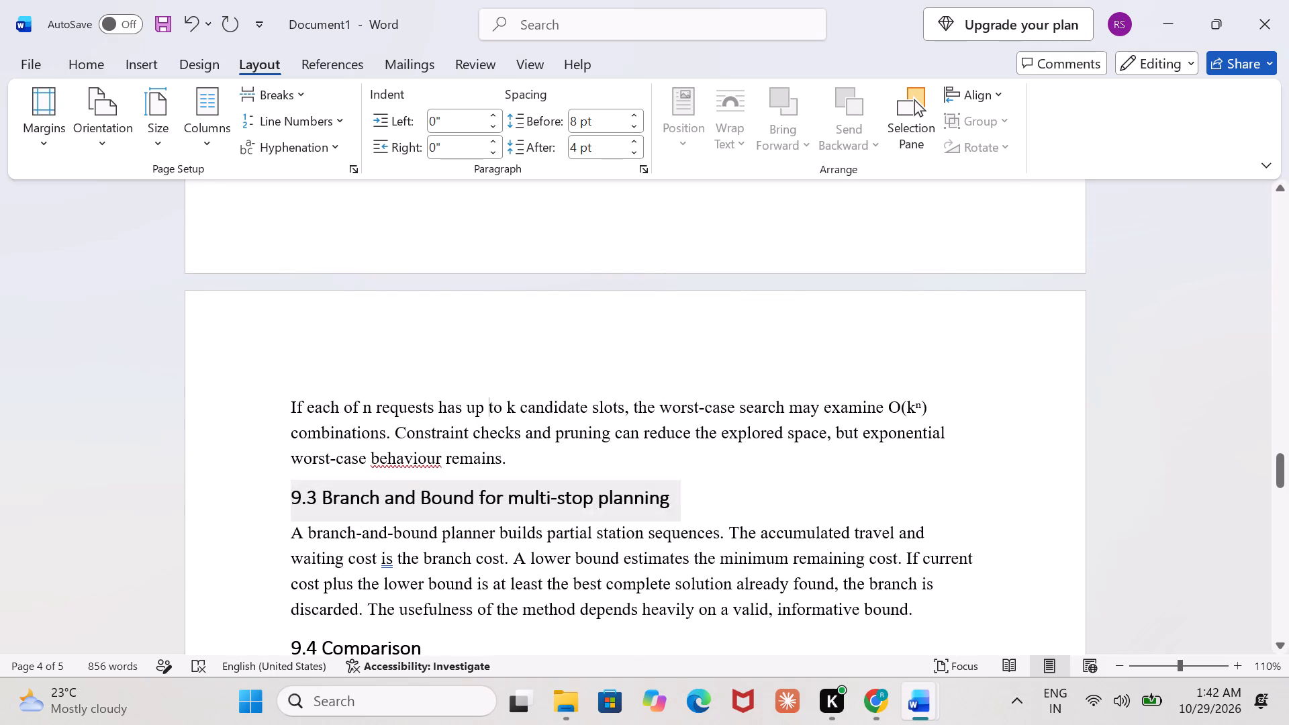
Format the heading "9.2 Backtracking outline for slot allocation" as bold, 14 pt text.
scroll(490, 372, up, 2)
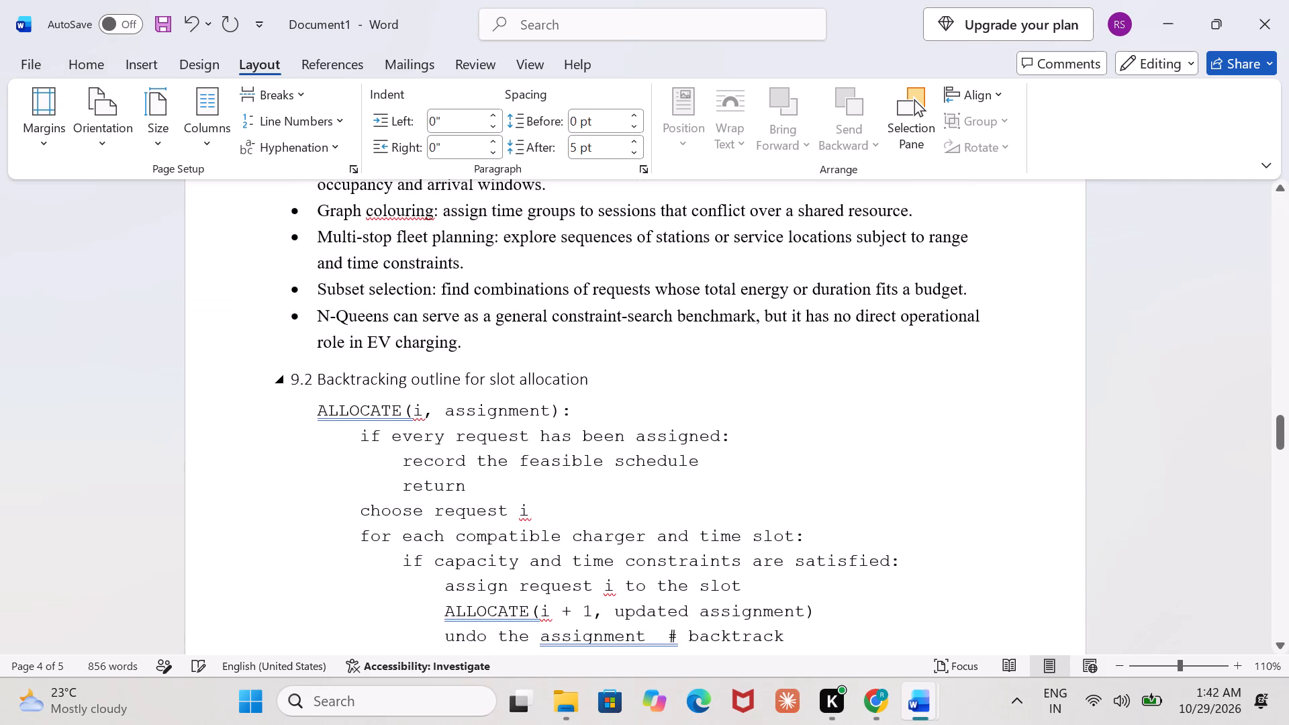
drag(613, 383, 289, 397)
click(308, 364)
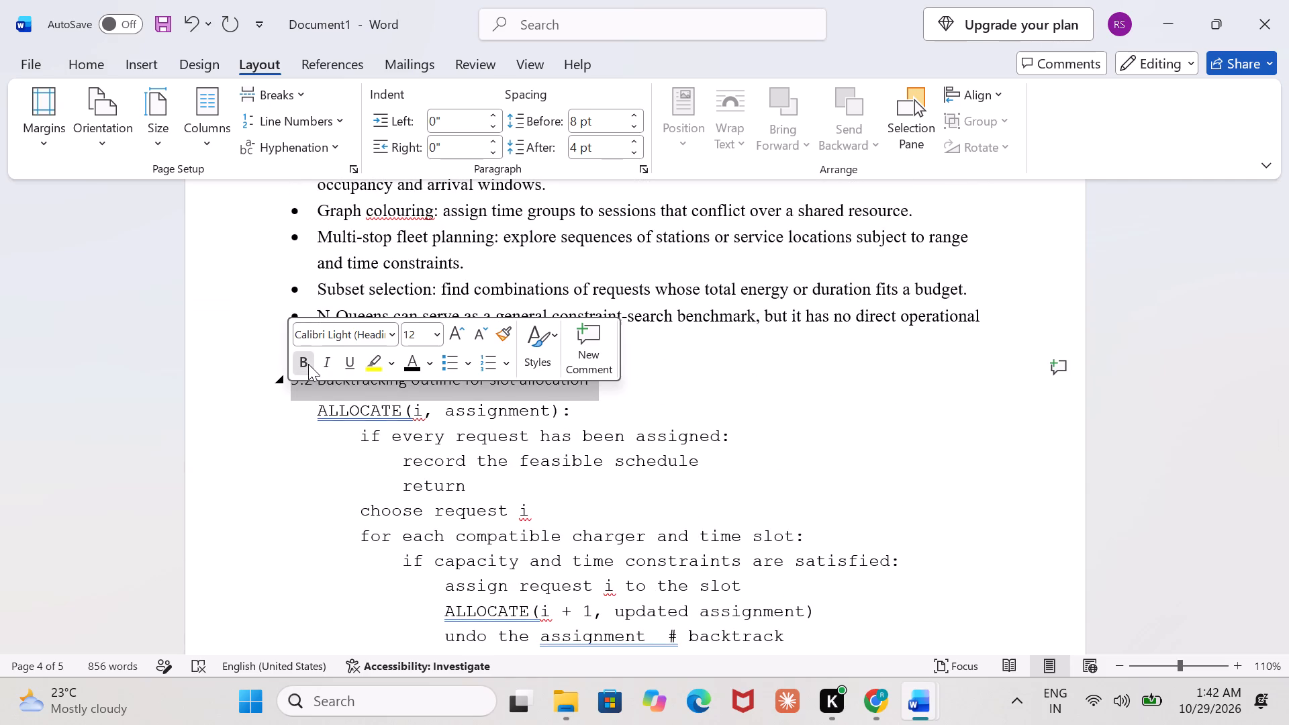
click(416, 337)
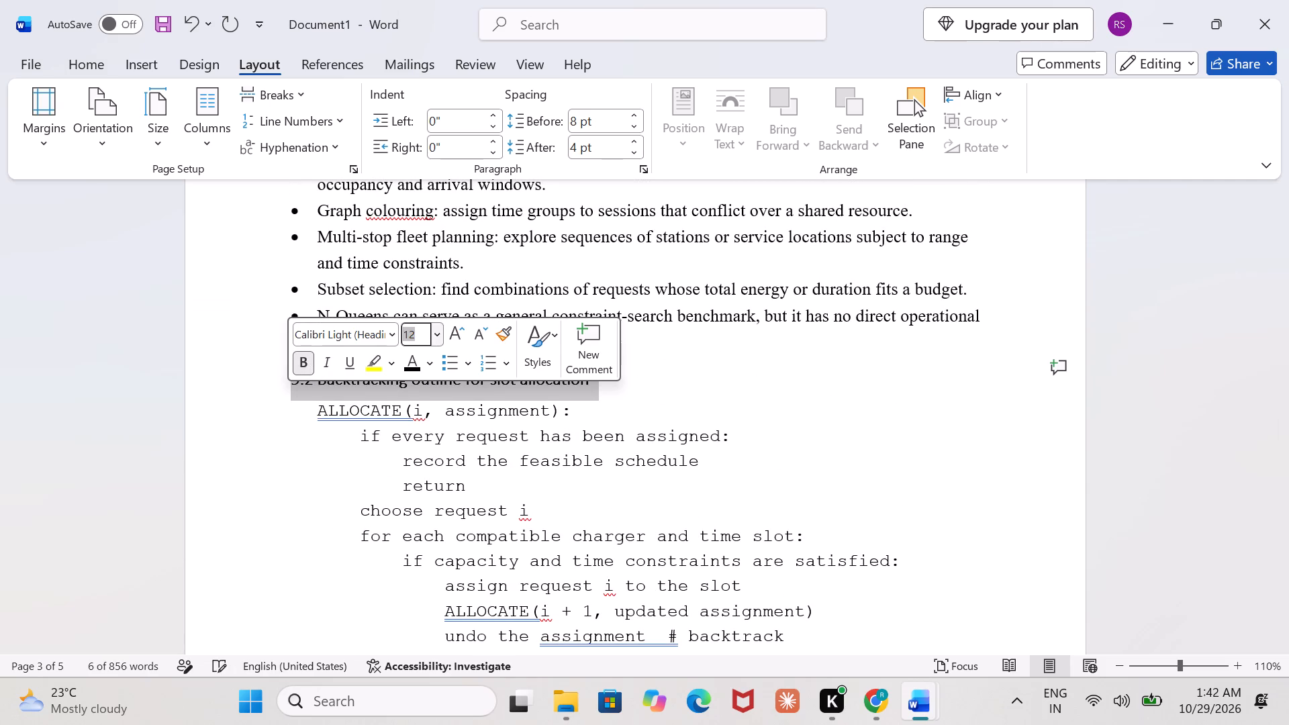
text(14)
click(694, 394)
Format the heading "9.1 Suitable applications" as bold, 14 pt text.
scroll(694, 394, up, 1)
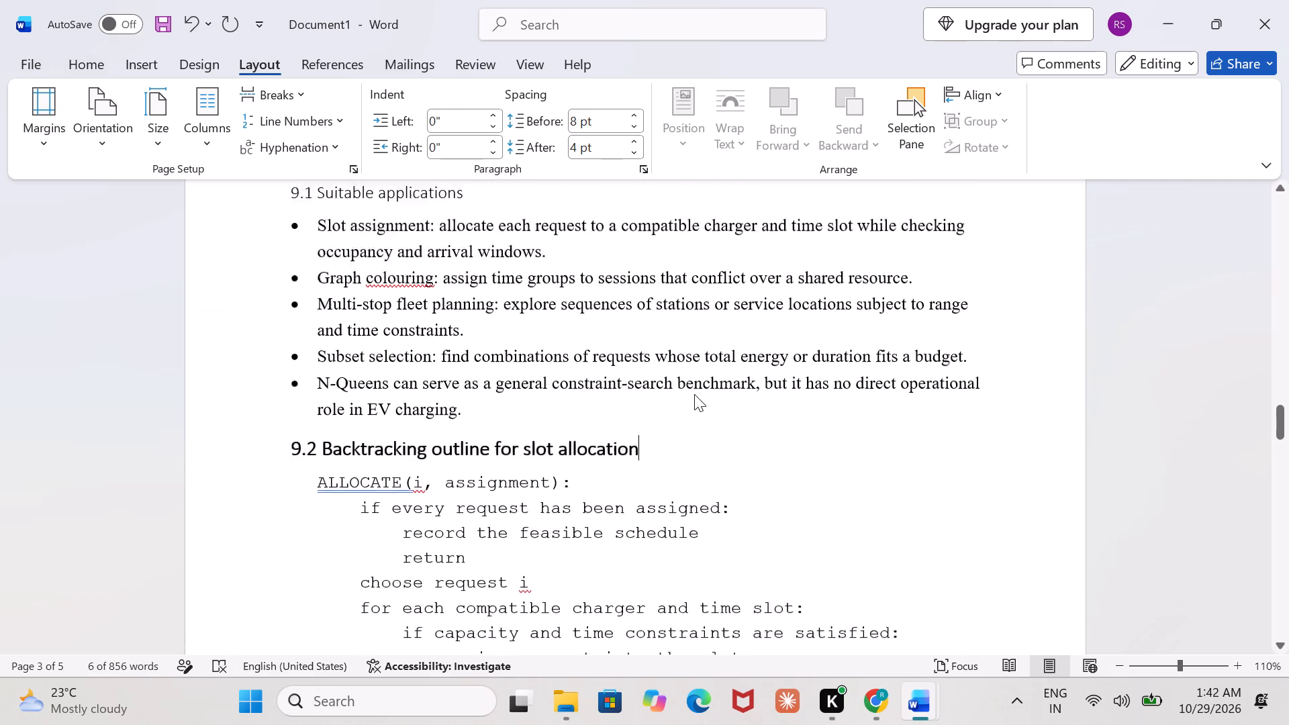
scroll(694, 394, up, 1)
drag(503, 332, 294, 335)
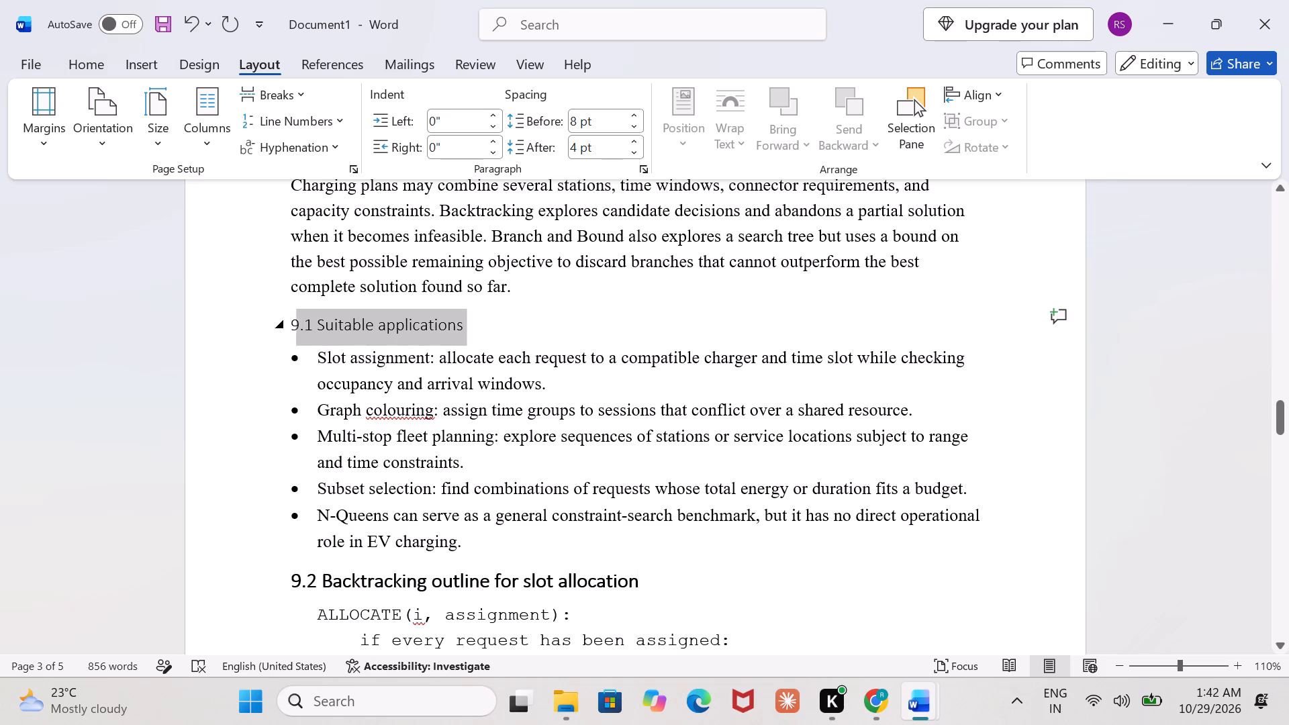
drag(294, 335, 291, 336)
click(422, 277)
key(BackSpace)
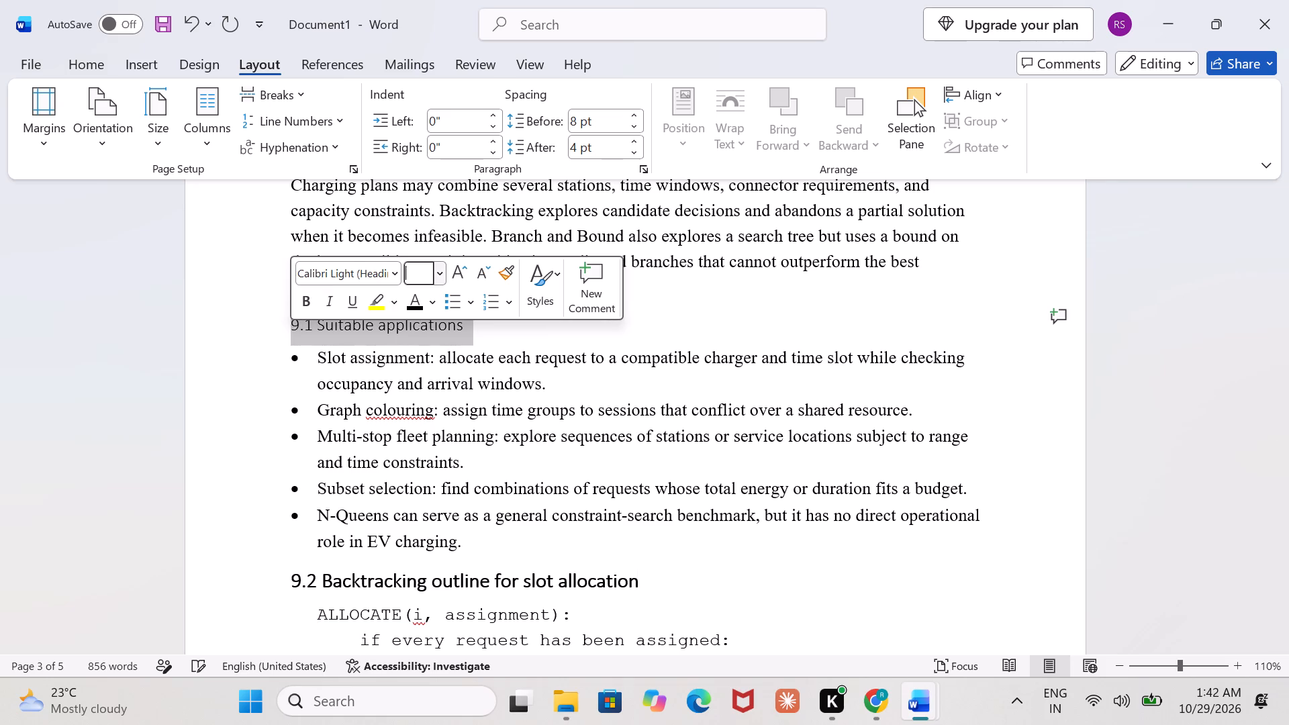
text(14)
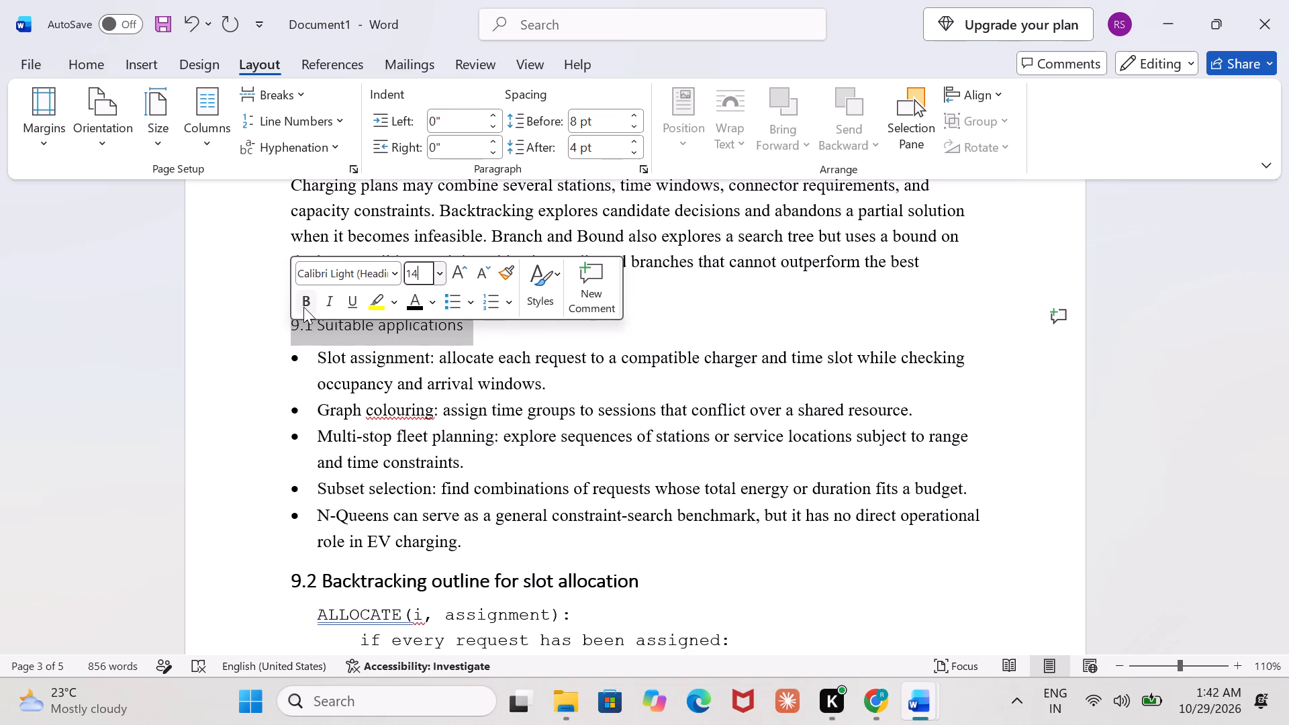
click(303, 307)
Format the section heading "9. Unit 4: Backtracking and Branch & Bound Analysis" as bold, 16 pt text.
scroll(412, 387, up, 1)
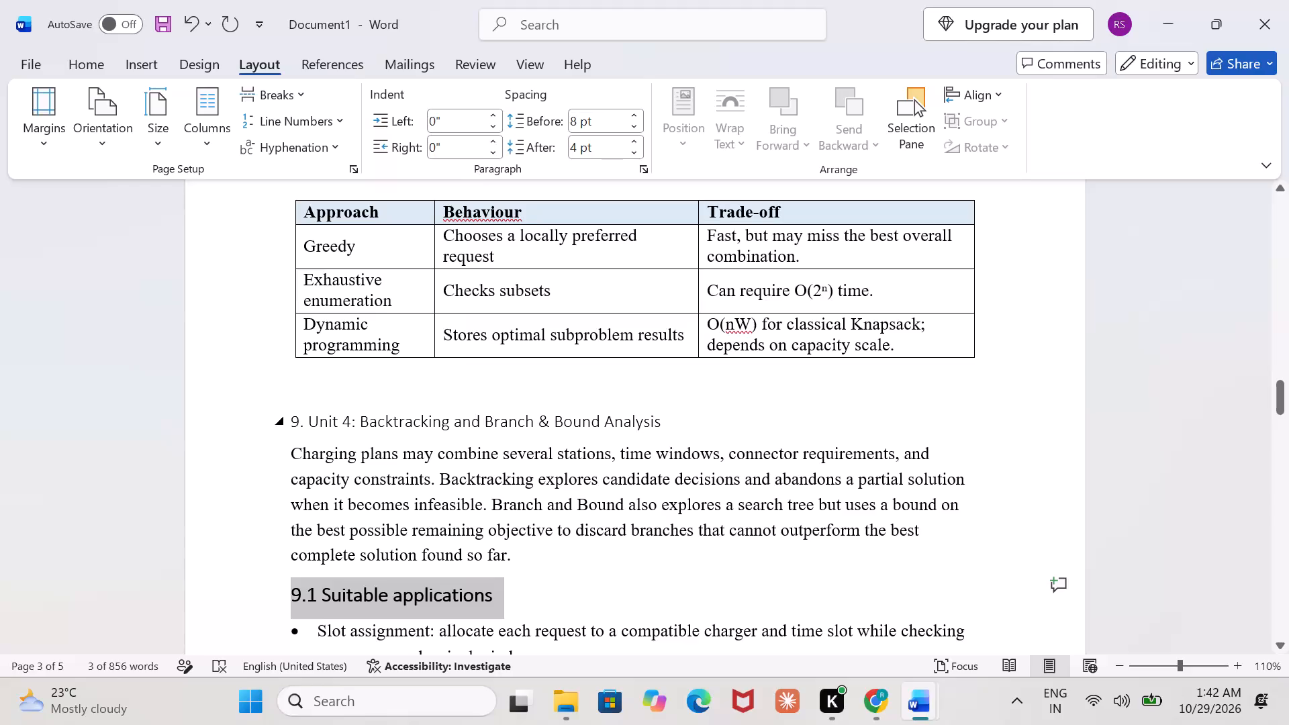
drag(655, 420, 288, 412)
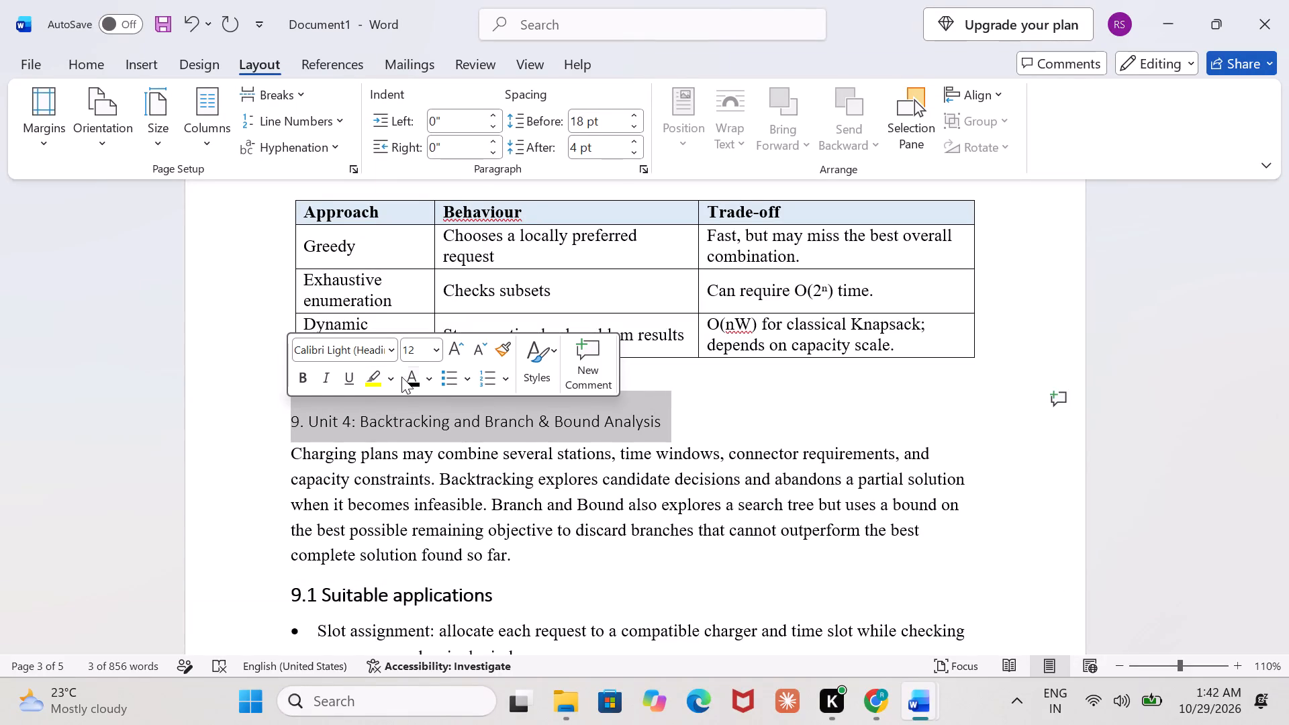
click(309, 379)
click(419, 348)
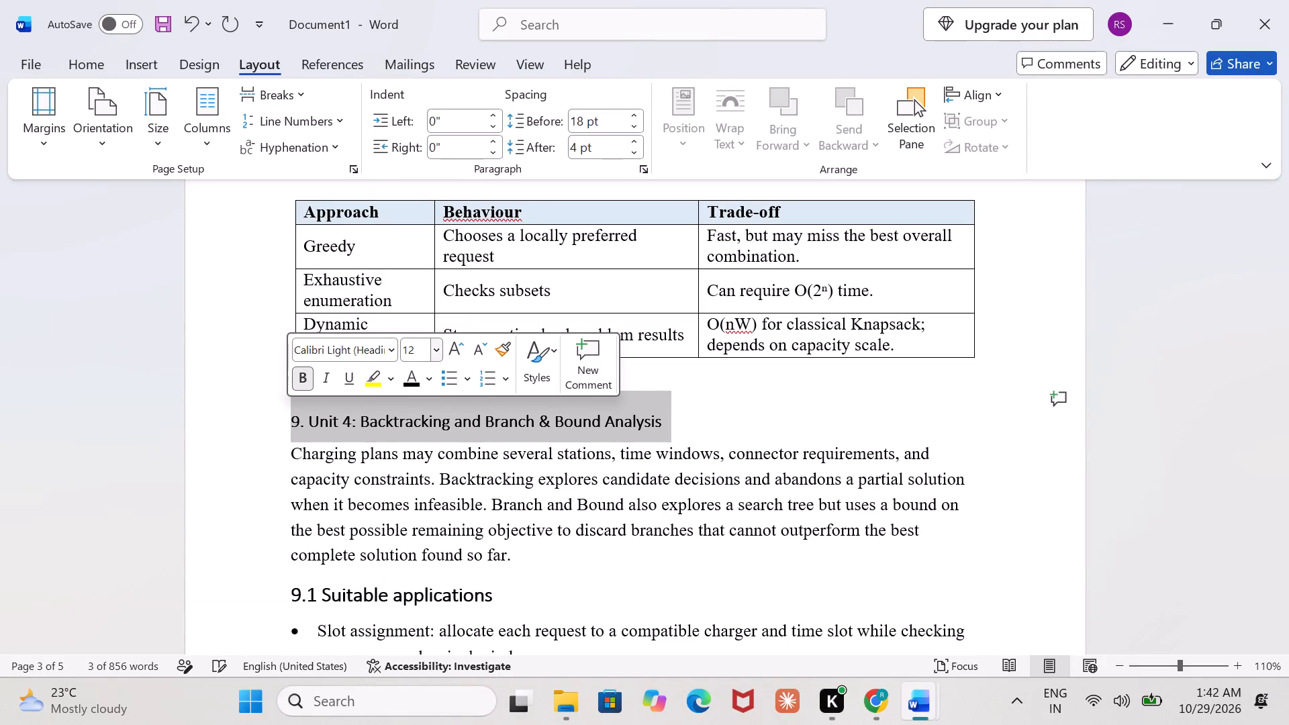
key(BackSpace)
text(16)
click(499, 448)
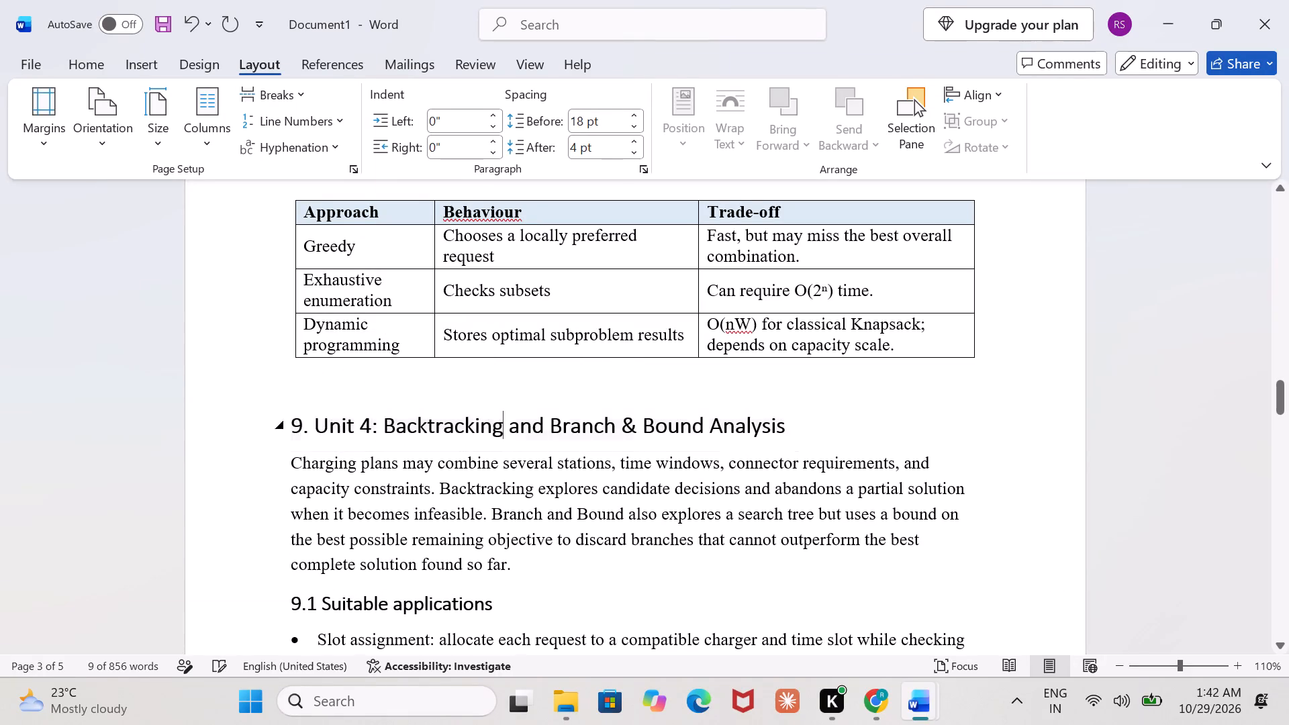
Format the heading "8.3 Complexity and suitability" as bold, 14 pt text.
scroll(577, 405, up, 1)
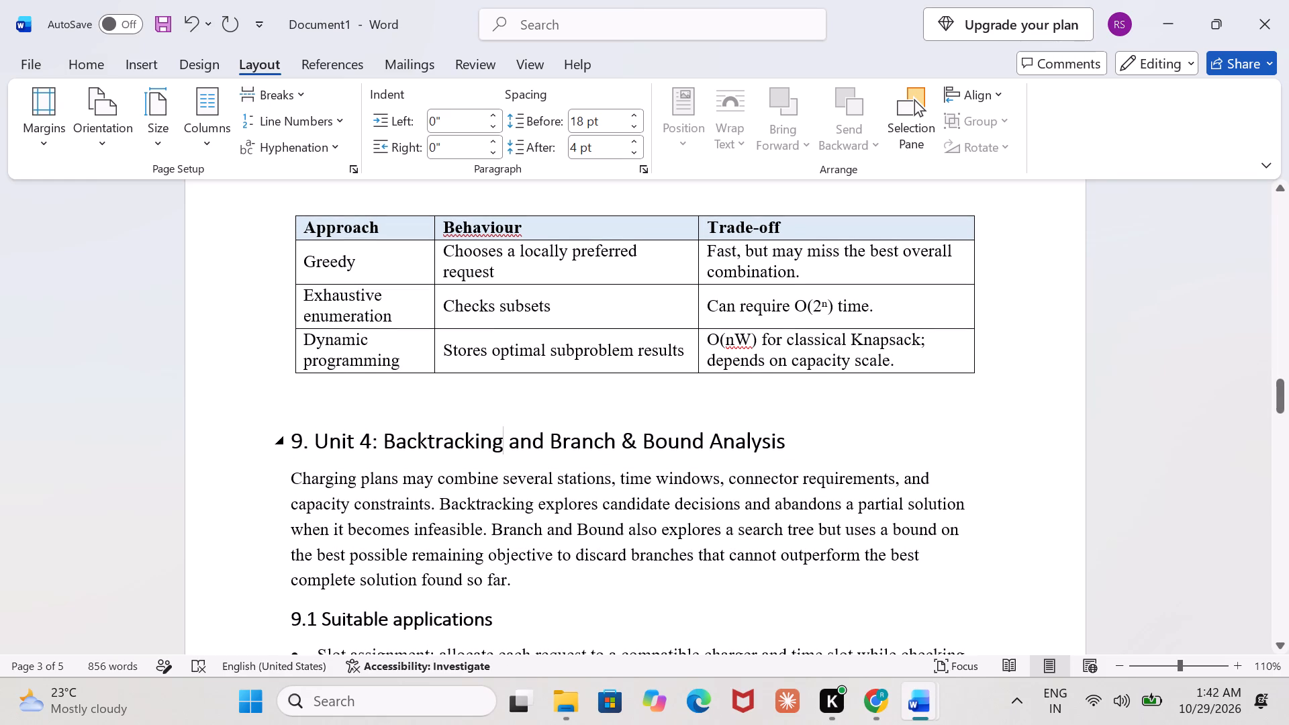
scroll(340, 411, up, 1)
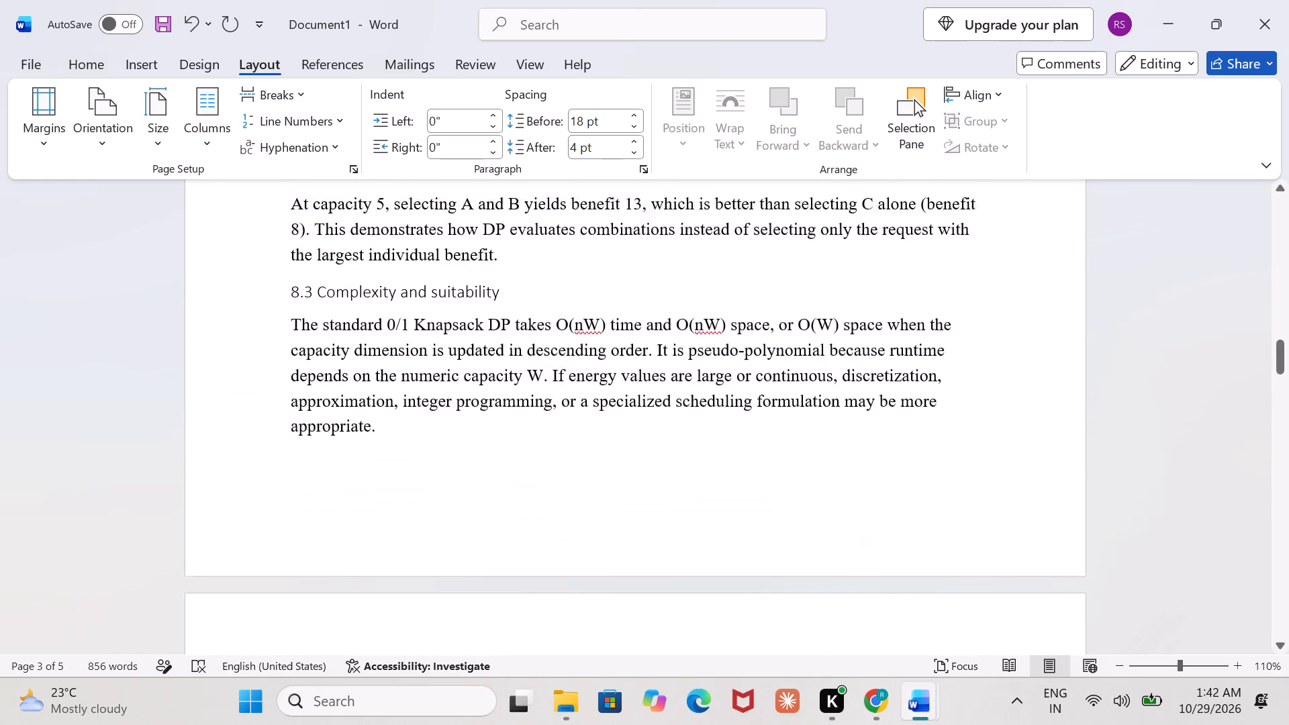
scroll(340, 411, up, 1)
drag(516, 356, 295, 371)
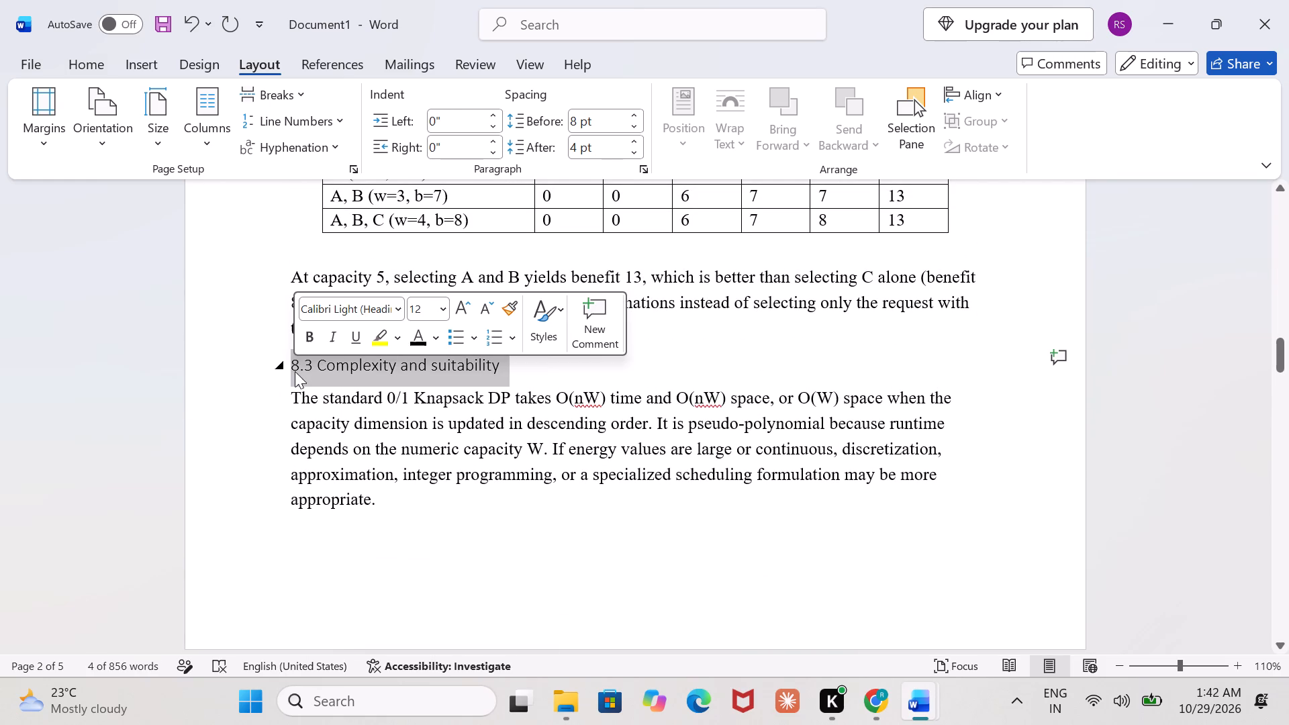
double_click(315, 348)
click(315, 348)
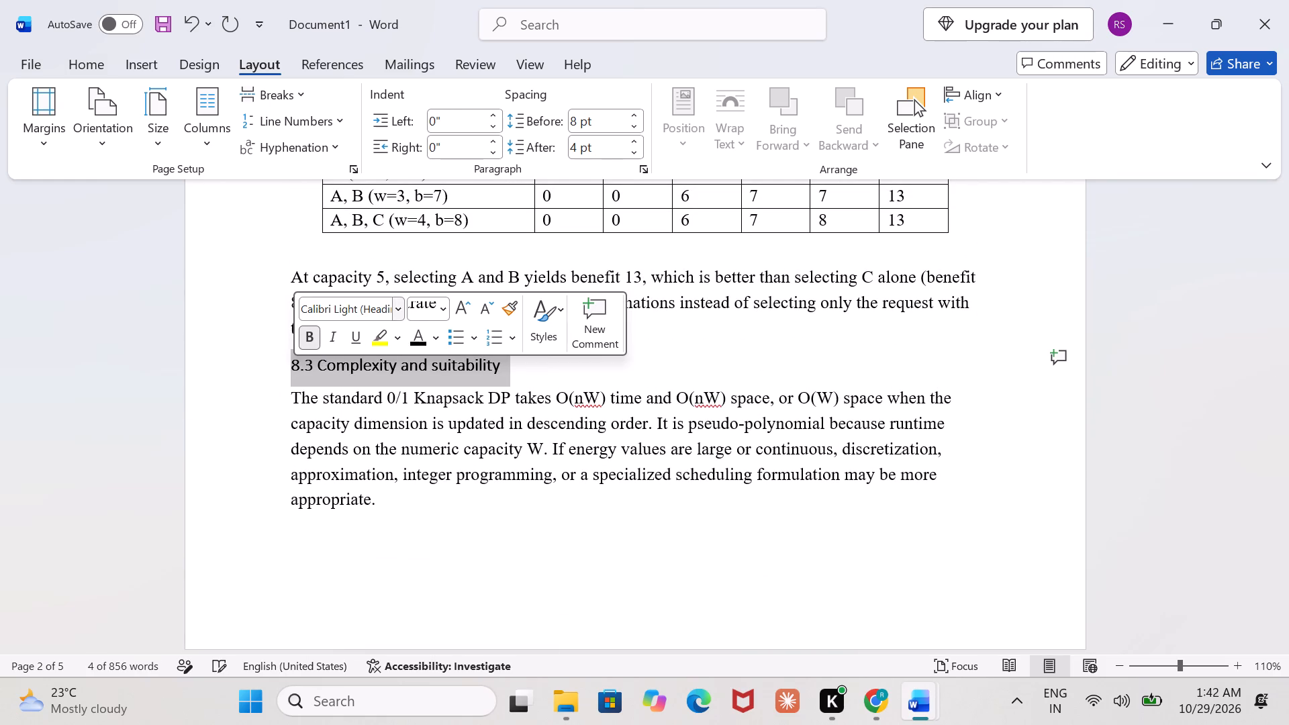
click(433, 313)
text(14)
click(487, 400)
Format the heading "8.2 Illustrative example" as bold, 14 pt text.
scroll(487, 400, up, 2)
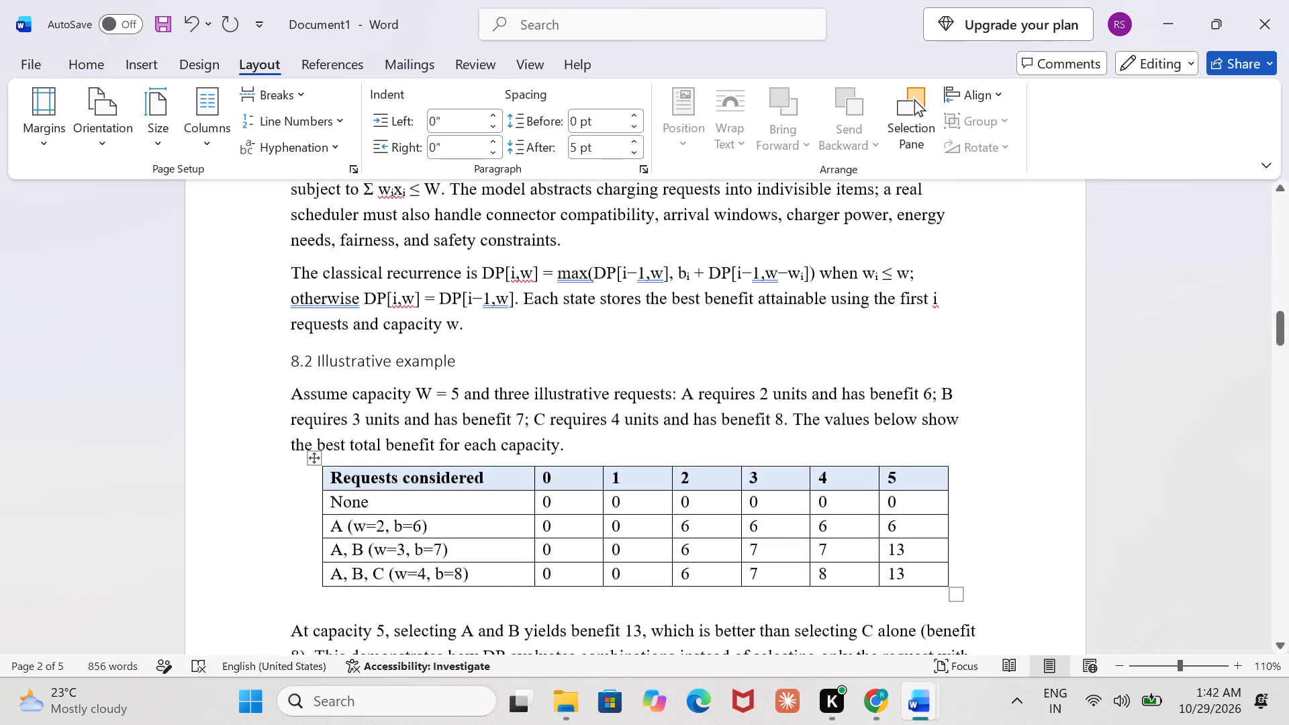
scroll(487, 400, up, 1)
drag(479, 367, 475, 367)
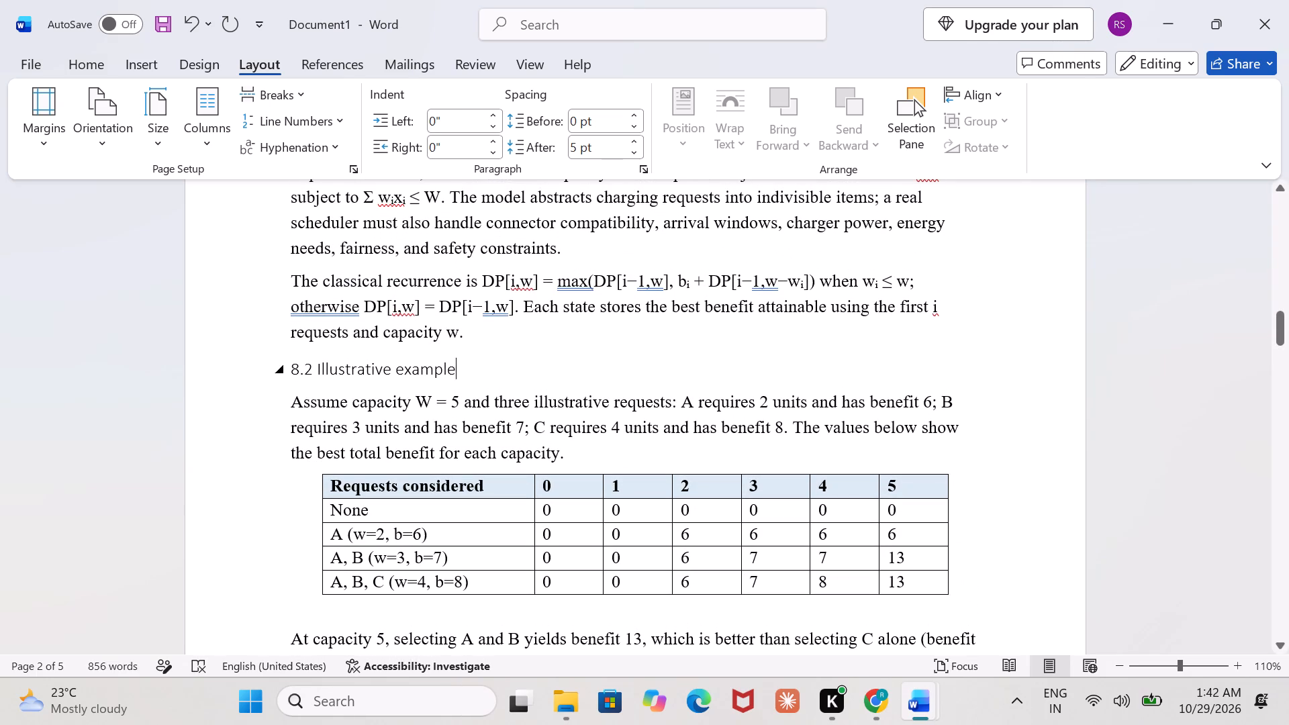
drag(475, 367, 293, 385)
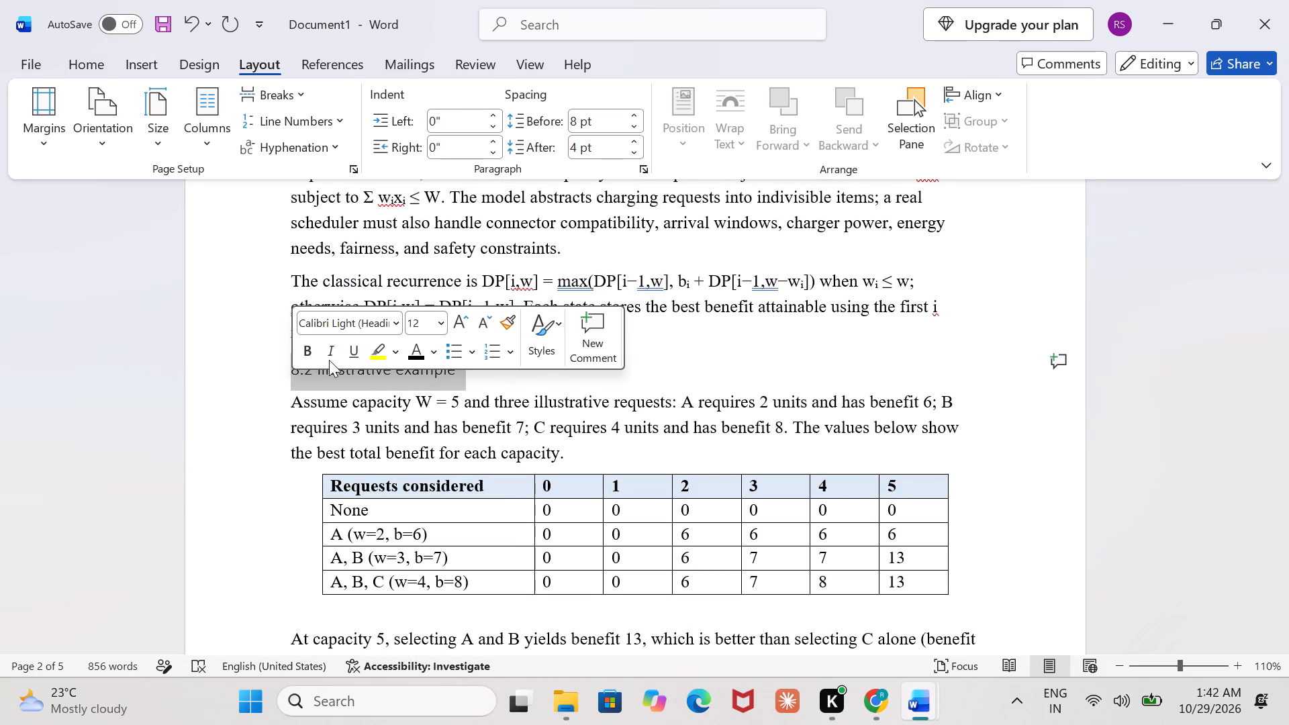
click(416, 345)
click(416, 345)
click(305, 348)
click(422, 324)
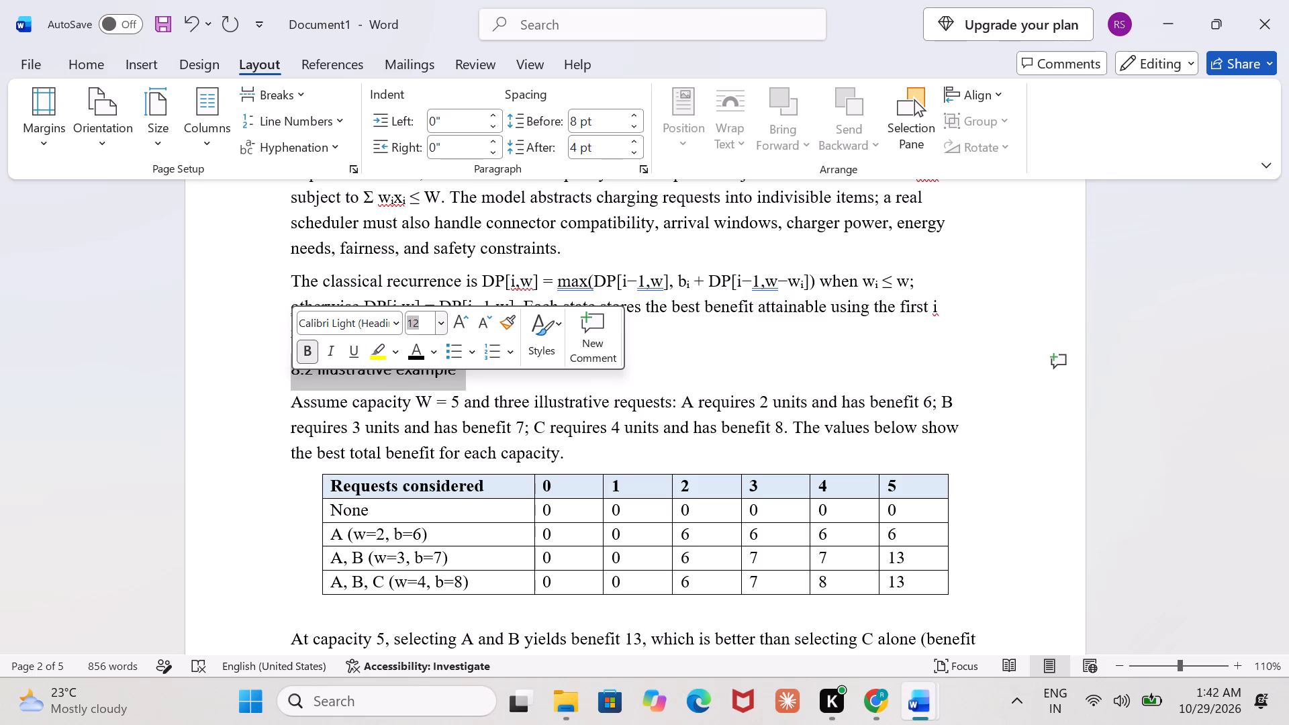
key(BackSpace)
text(14)
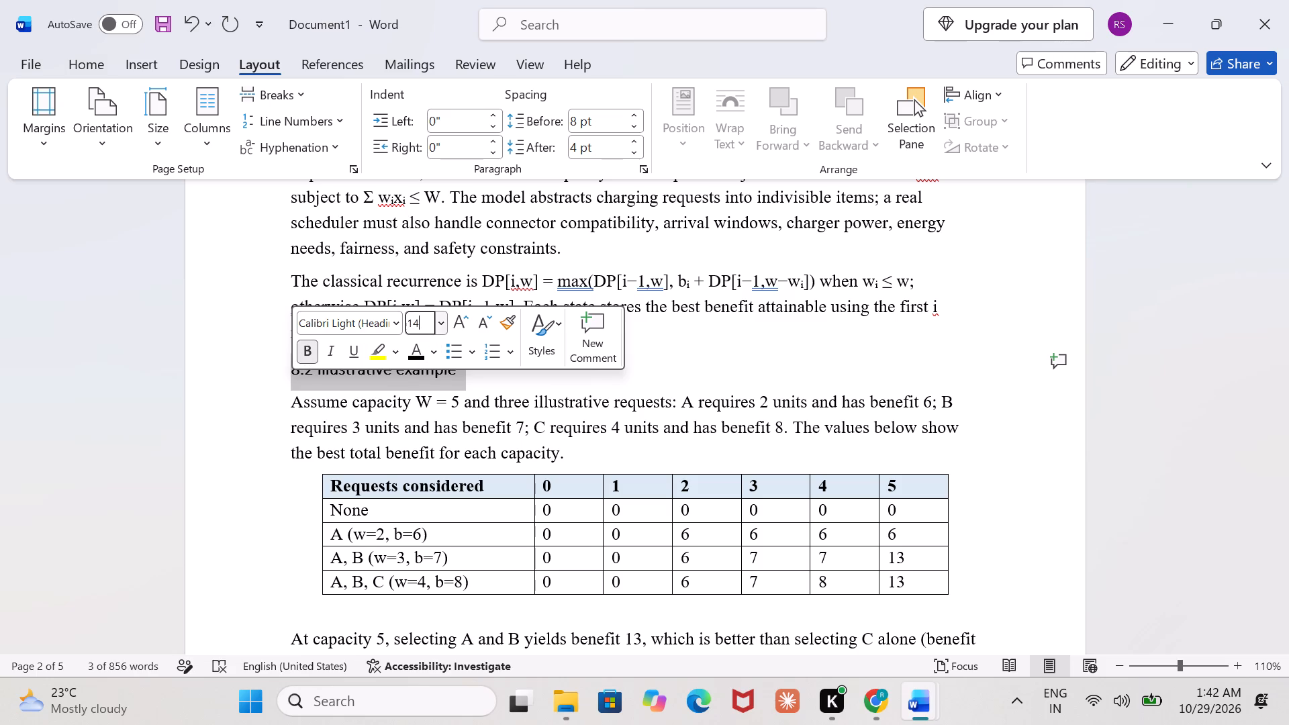
click(535, 414)
scroll(535, 414, up, 1)
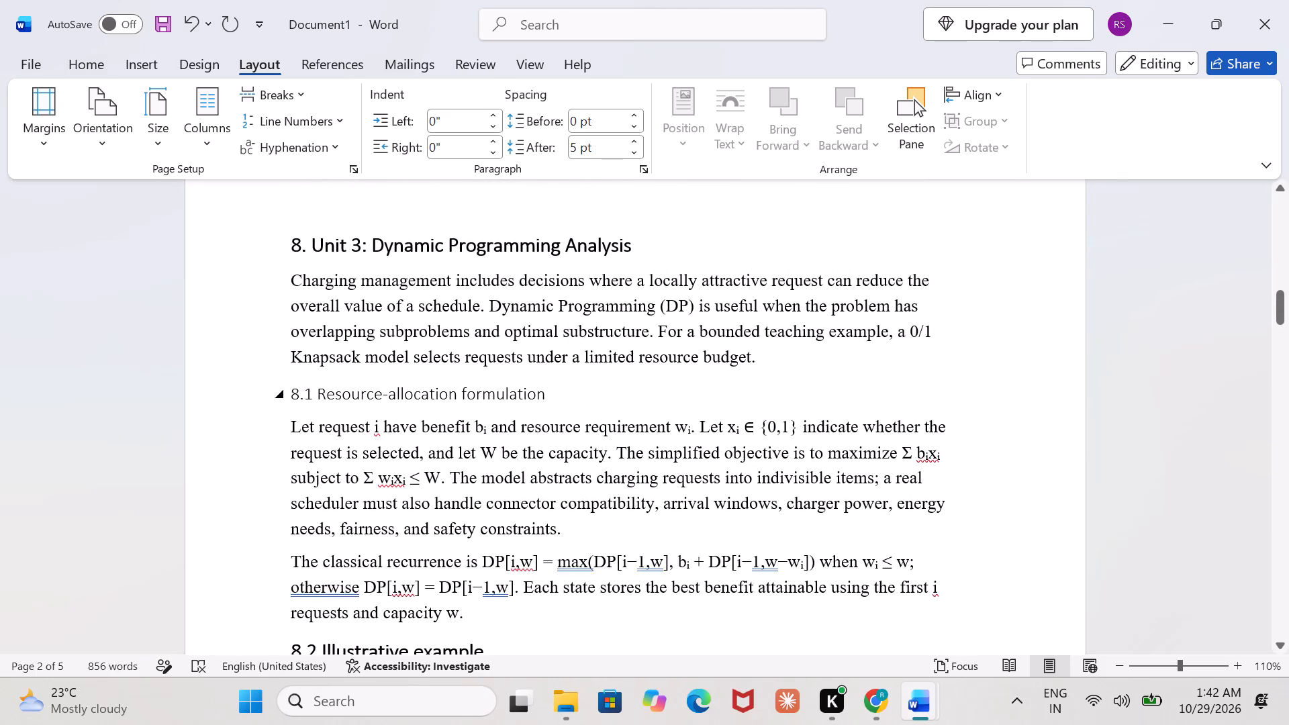
Format the heading "8.1 Resource-allocation formulation" as bold, 14 pt text.
drag(556, 401, 291, 390)
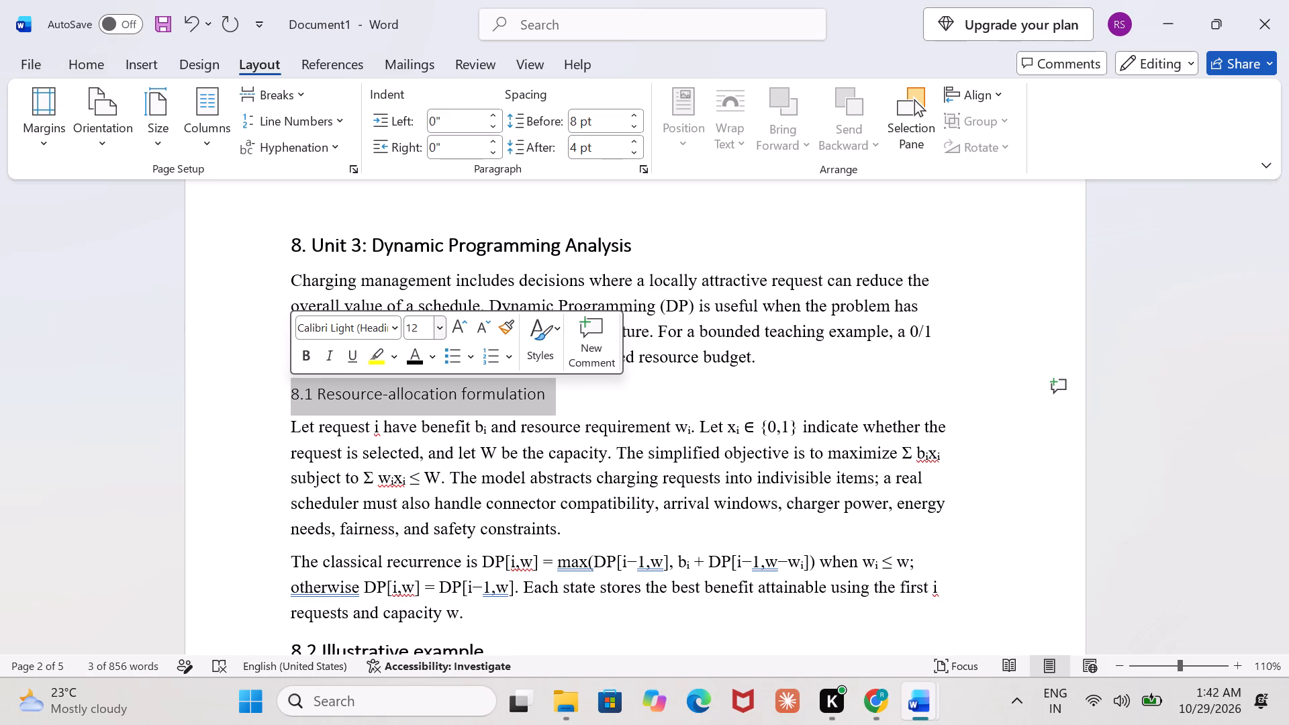
click(420, 326)
key(BackSpace)
text(14)
click(305, 351)
click(391, 472)
Review the report's title page, including the progress report heading and the course and student details table.
scroll(391, 472, up, 1)
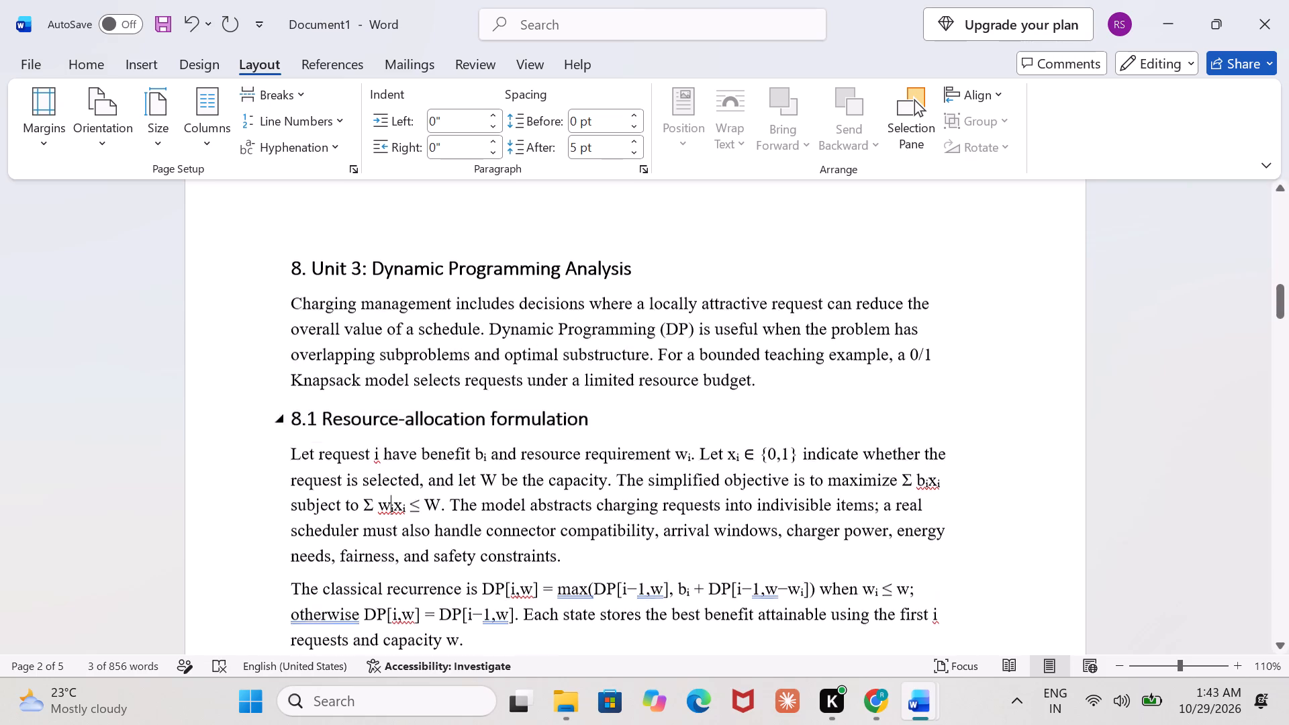
scroll(391, 472, up, 3)
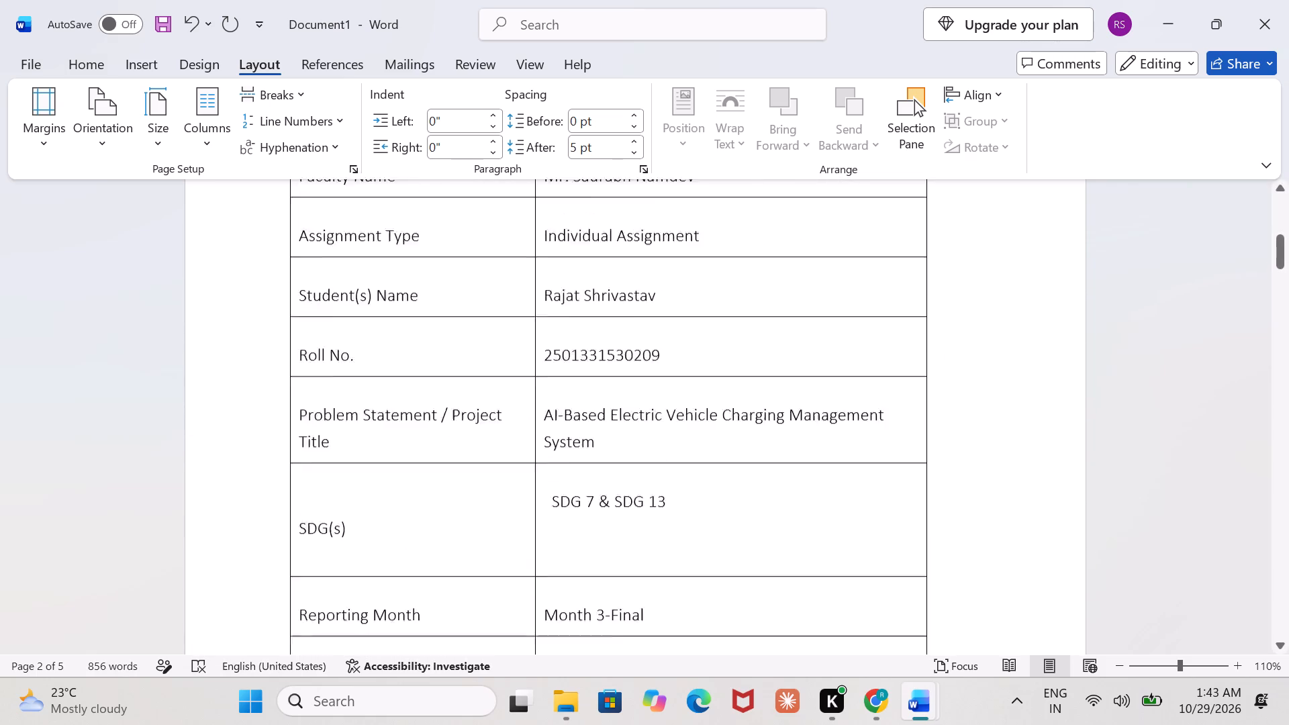
scroll(391, 472, up, 2)
click(463, 501)
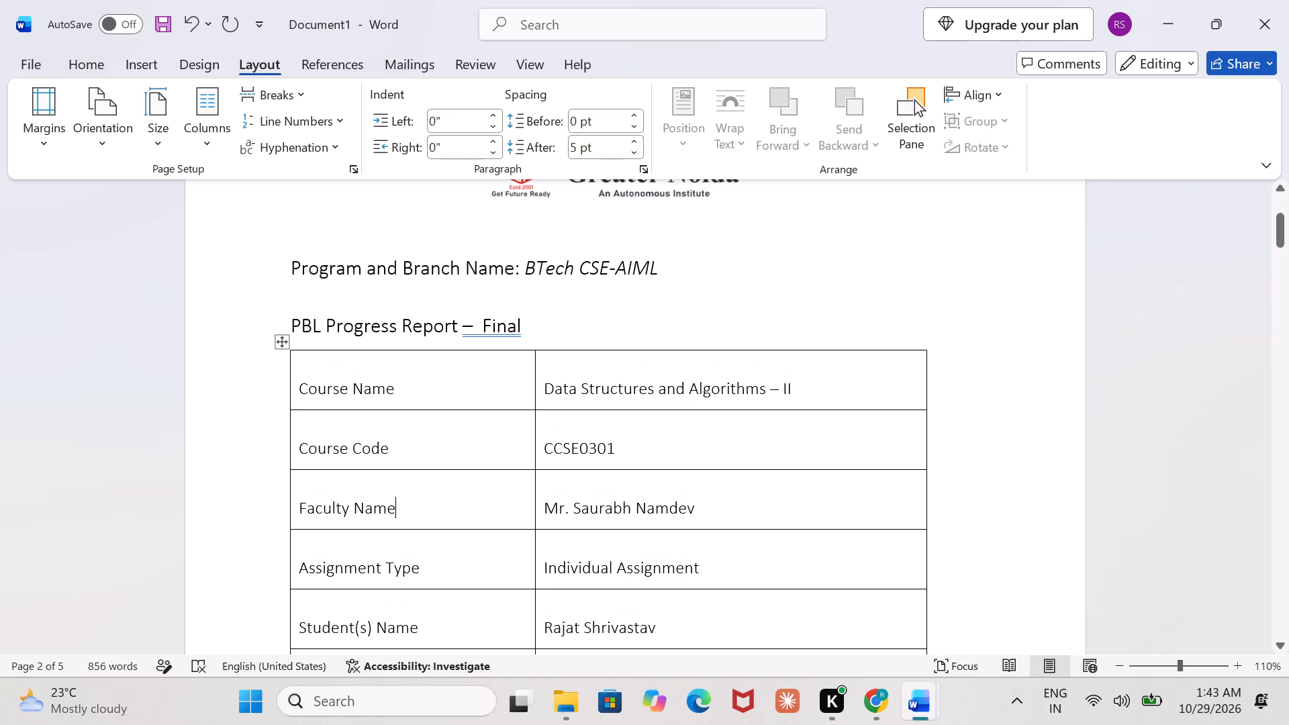
click(469, 481)
Switch to Chrome and view the Data Structures and Algorithms – II individual assignment PDF.
click(868, 699)
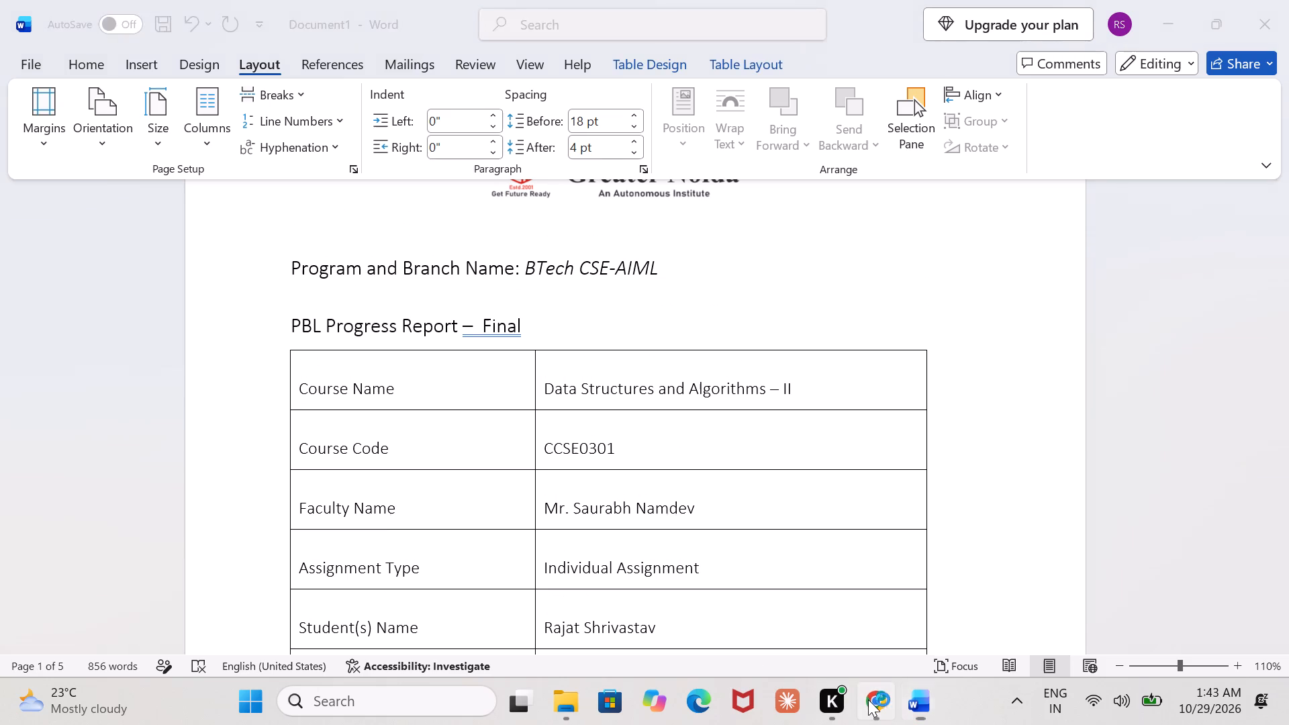
click(868, 699)
click(868, 699)
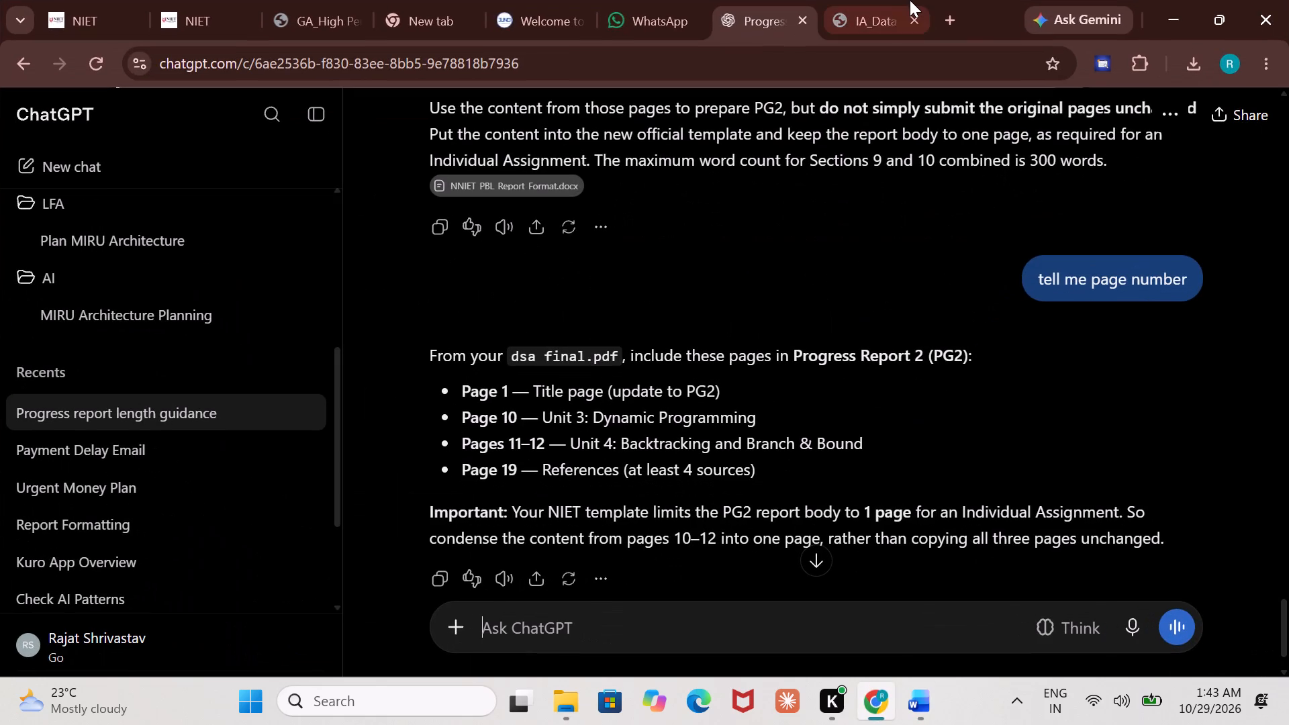
click(887, 4)
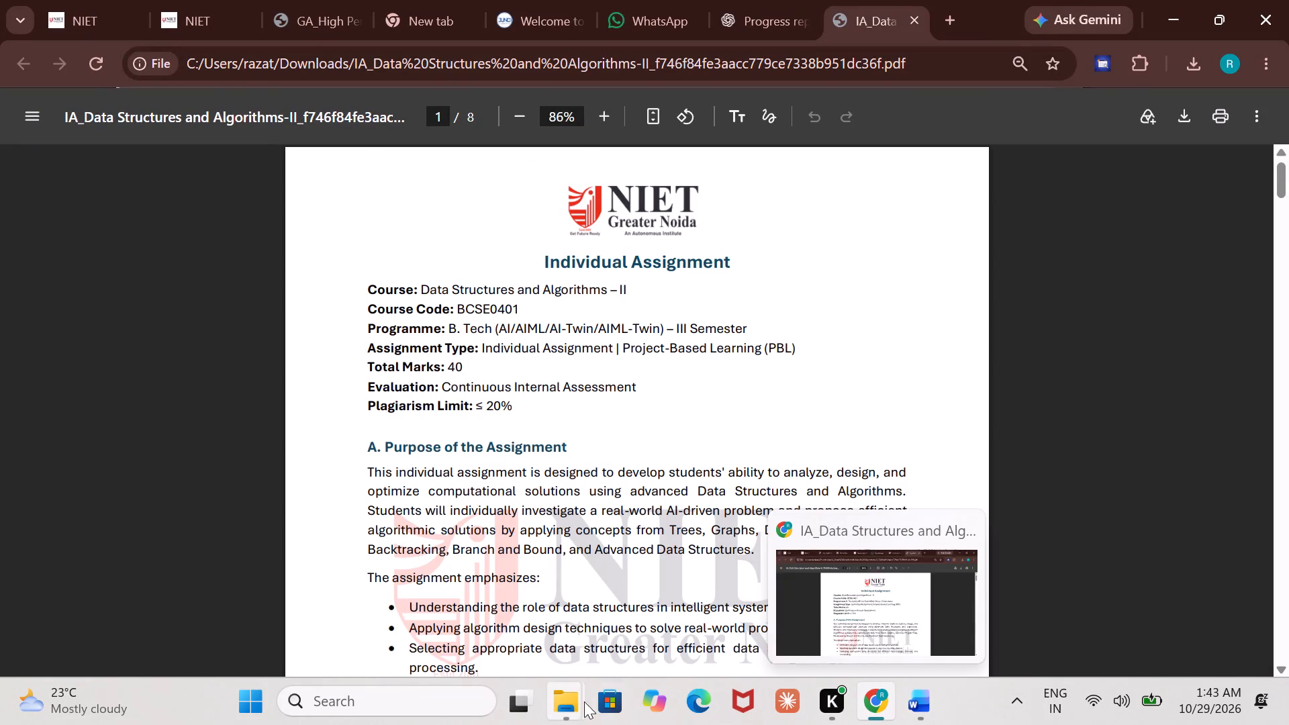
Open the NNIET_PBL_Report_Format document from the Downloads folder.
click(683, 596)
double_click(454, 451)
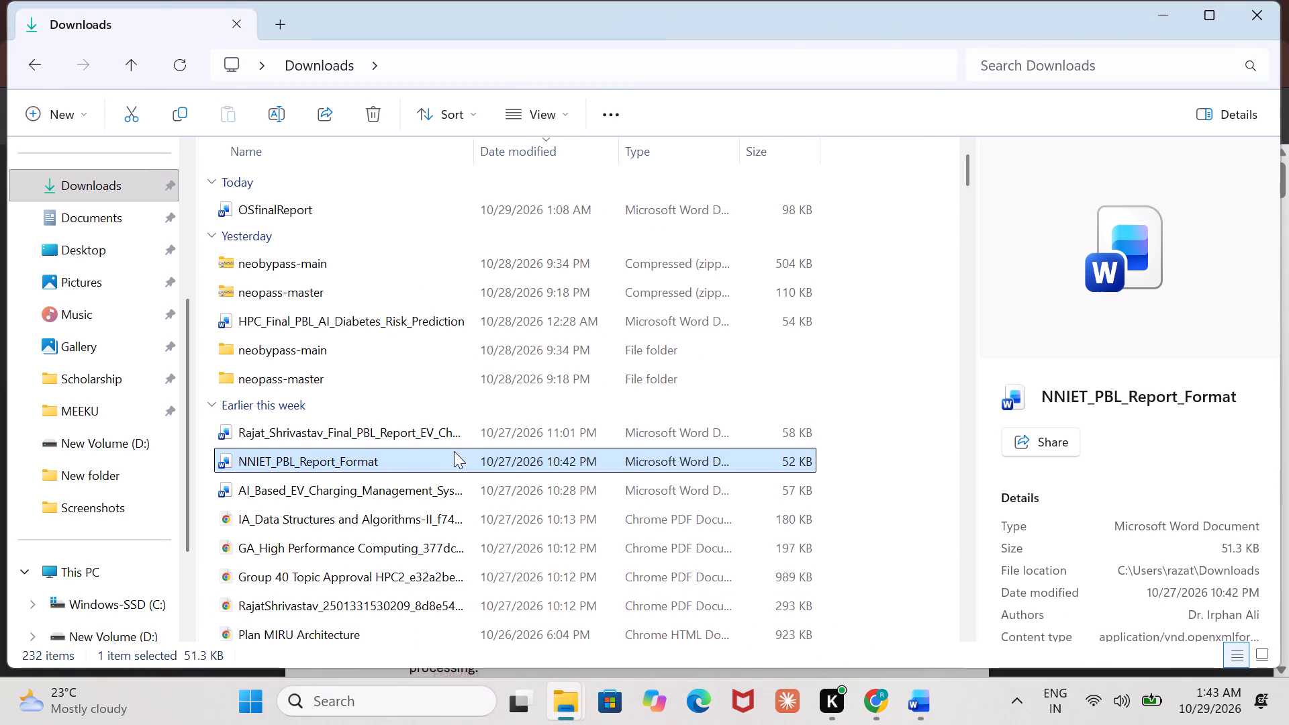
Examine the format document's section table for the sections and word limits that apply to Progress Report – II.
scroll(555, 456, down, 3)
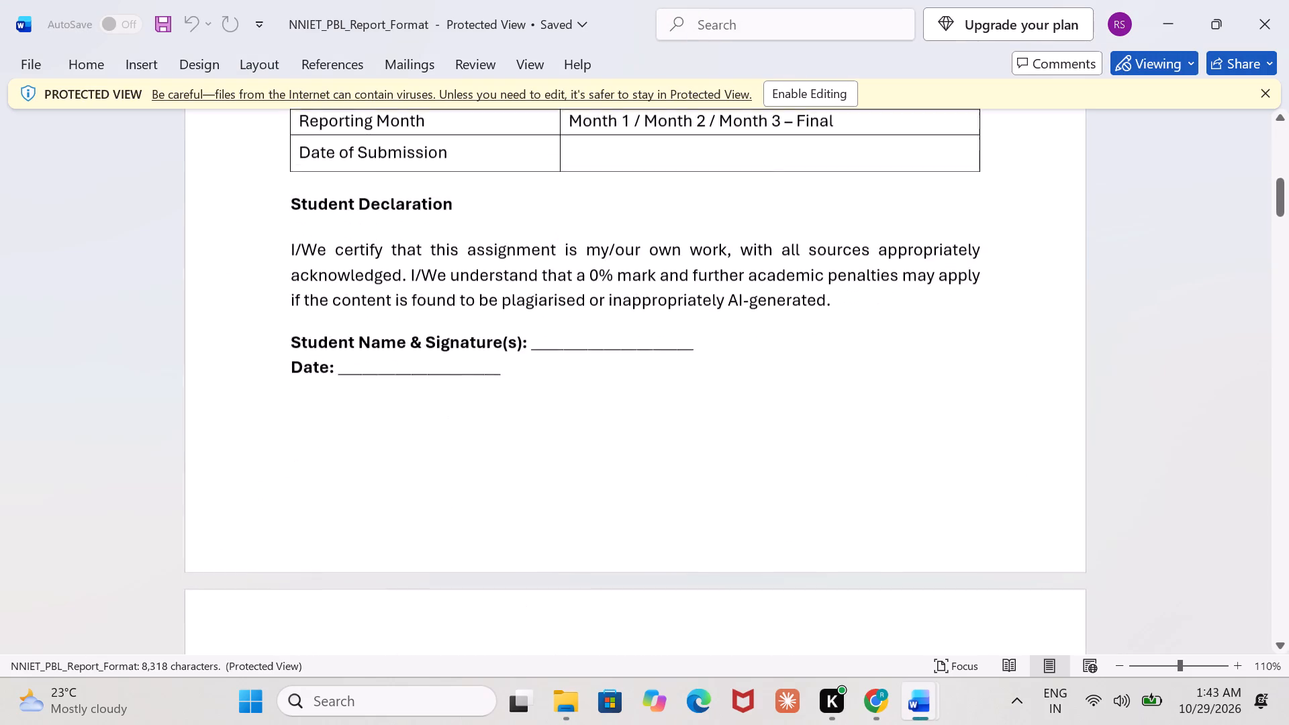
scroll(555, 456, down, 3)
scroll(555, 456, up, 1)
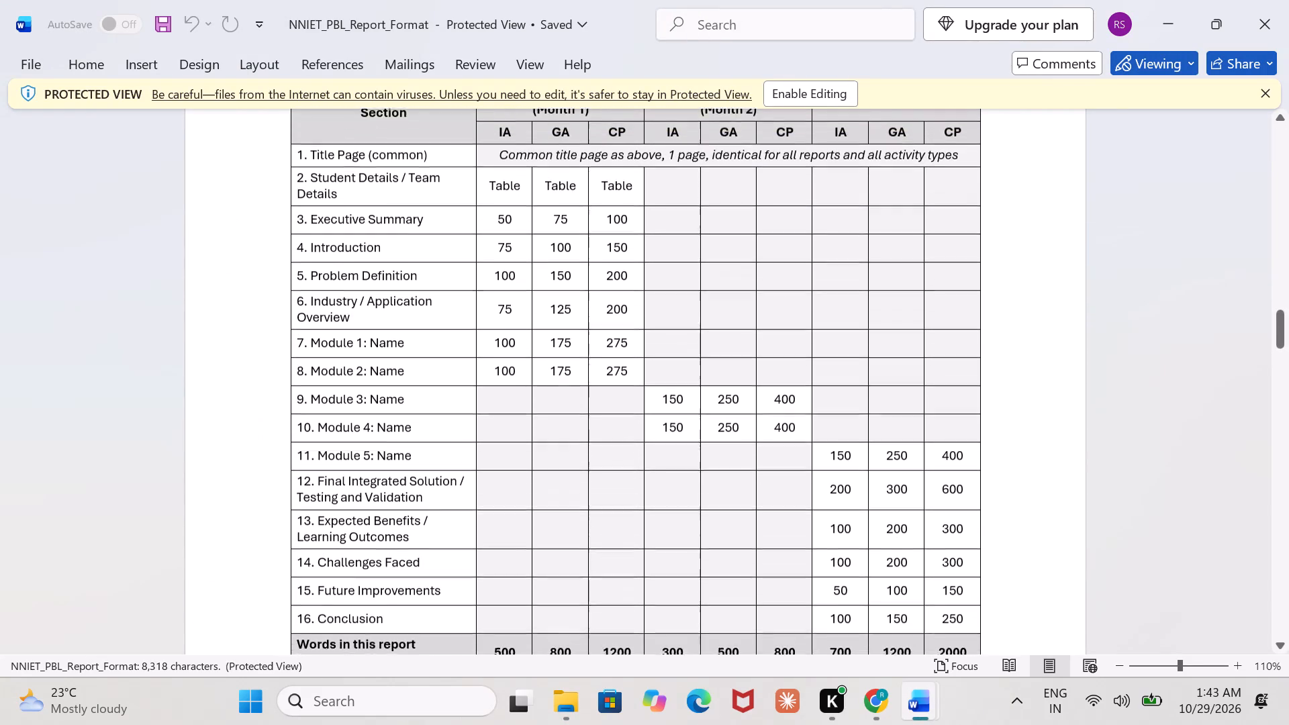
scroll(555, 456, up, 2)
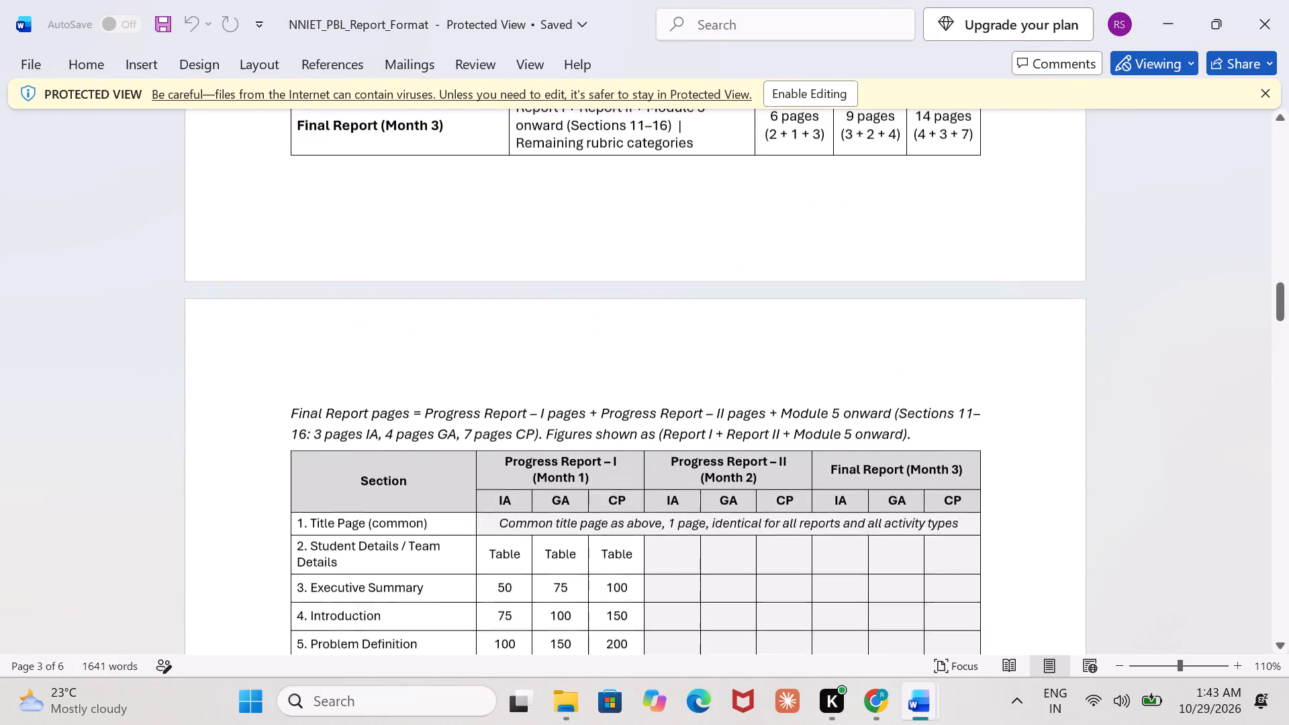
Read the submission instructions and Table 1 for the page limits that apply to Progress Report – II.
scroll(555, 456, up, 3)
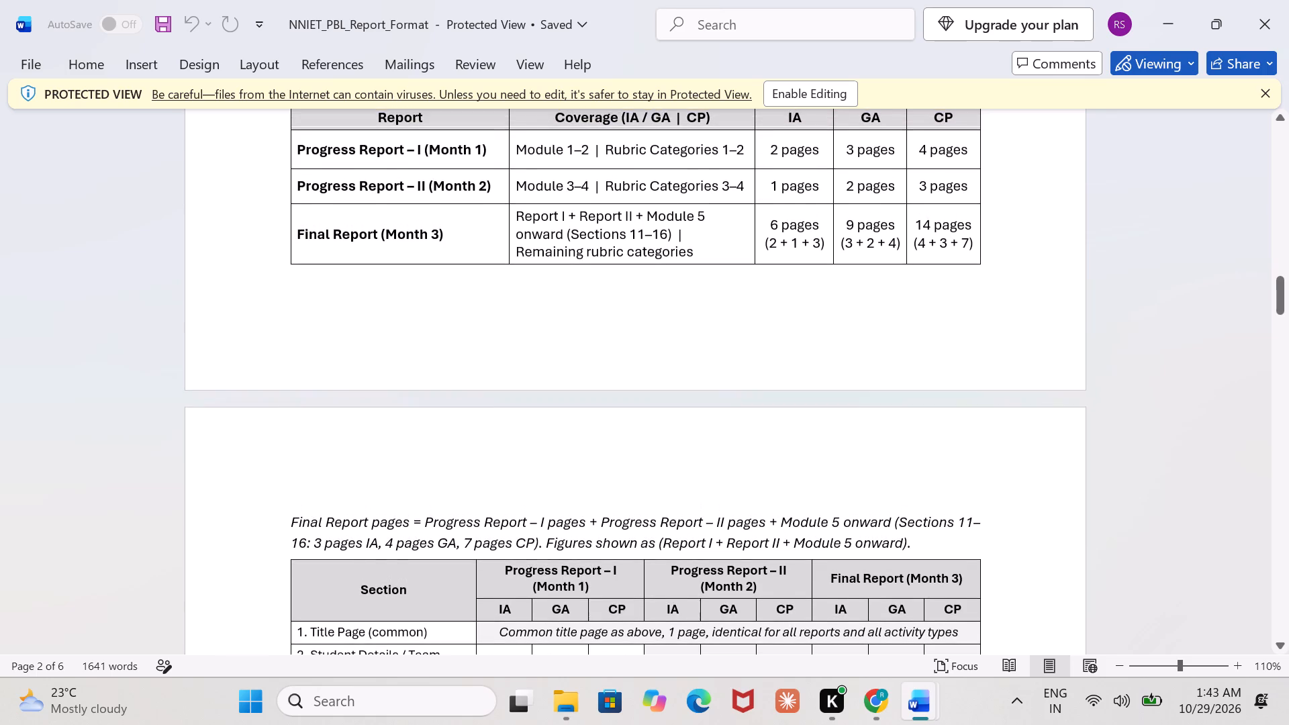
scroll(555, 456, up, 2)
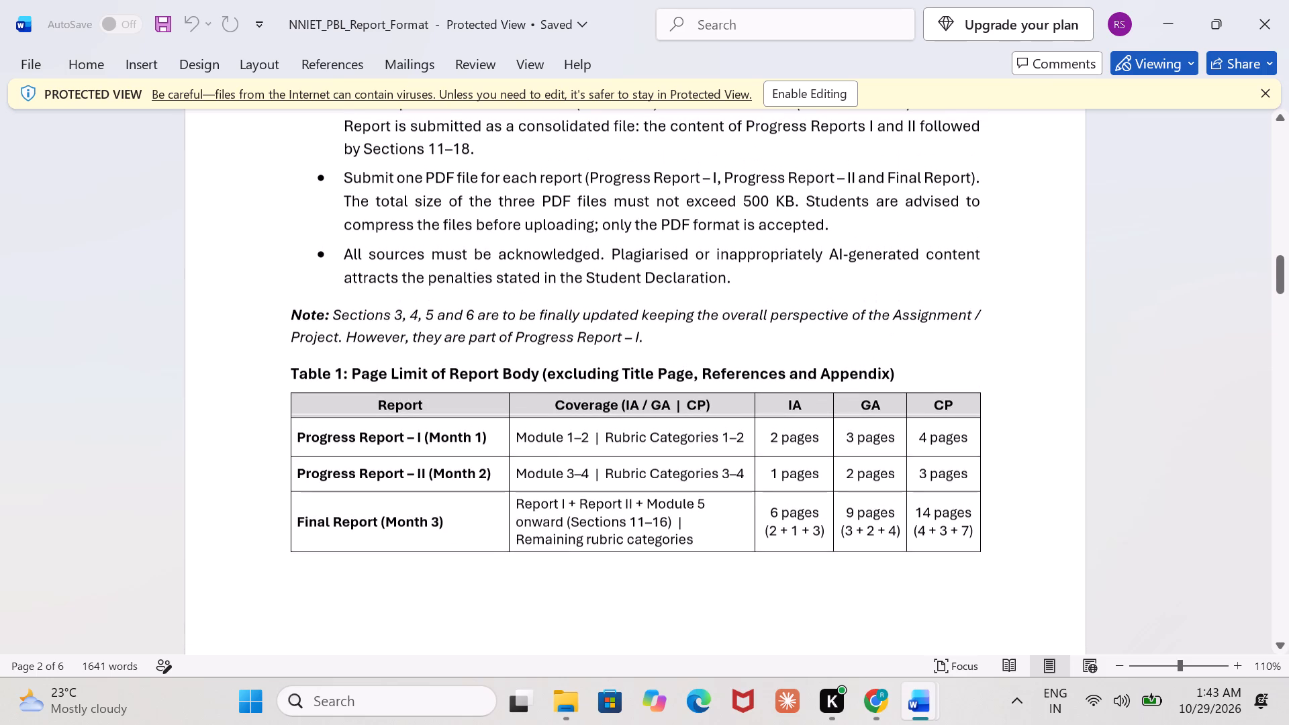
scroll(809, 493, up, 3)
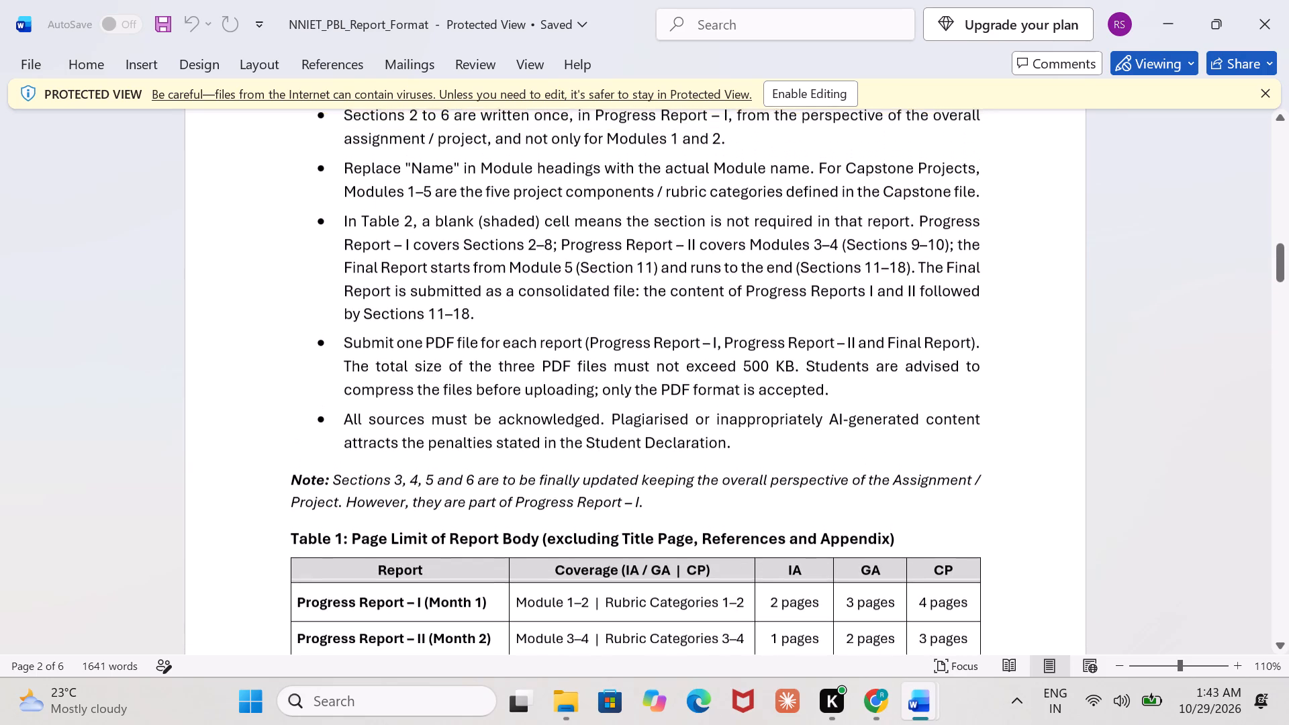
scroll(809, 493, up, 1)
scroll(809, 493, down, 2)
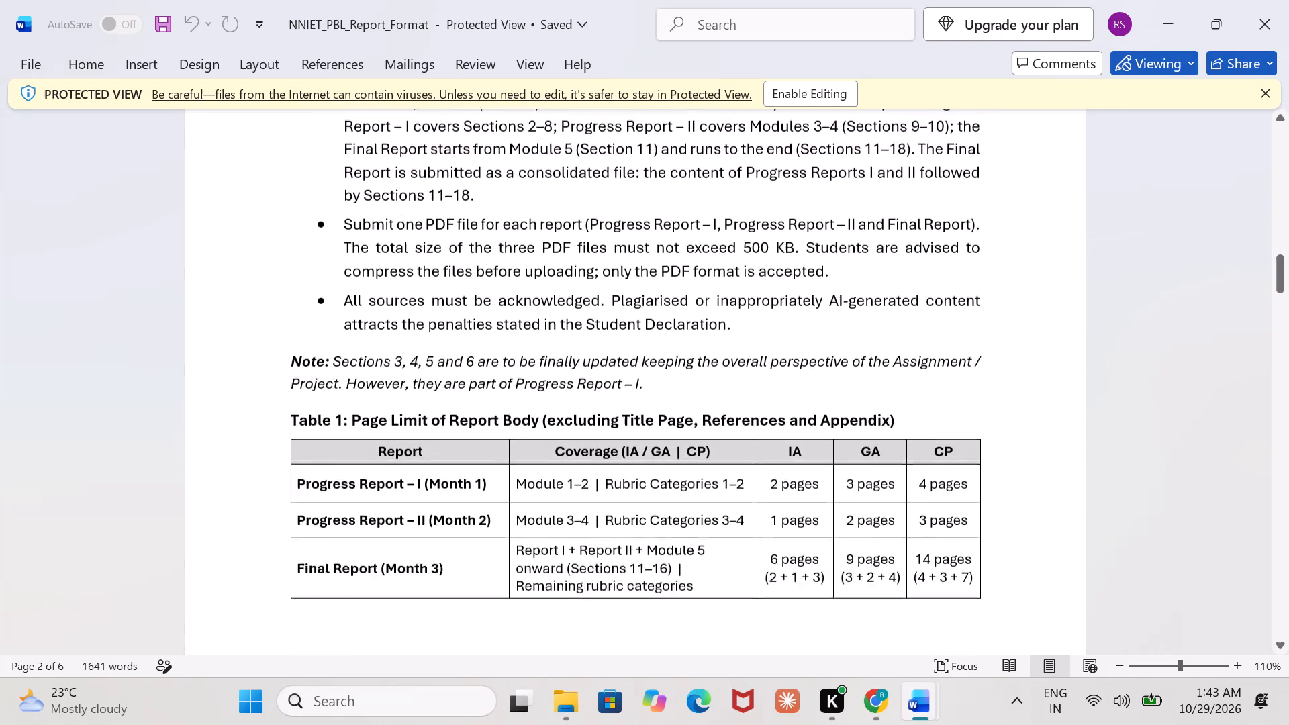
scroll(809, 493, down, 4)
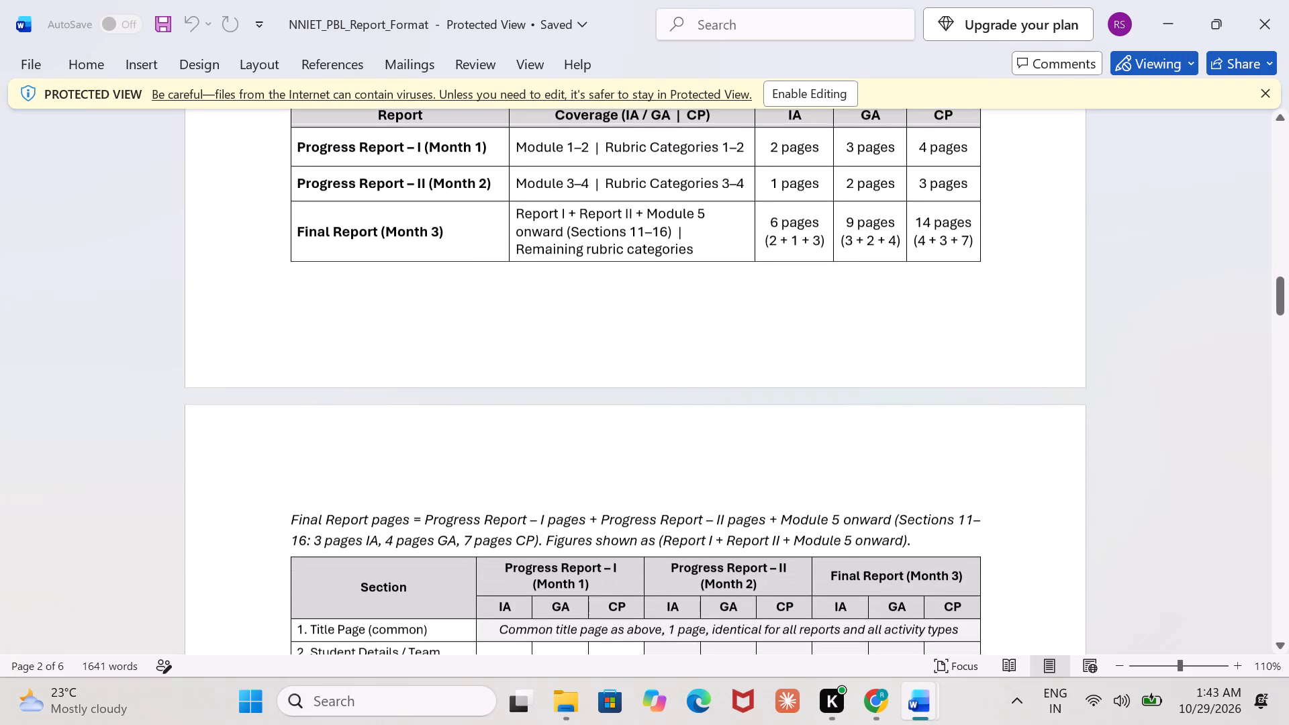
scroll(820, 252, up, 1)
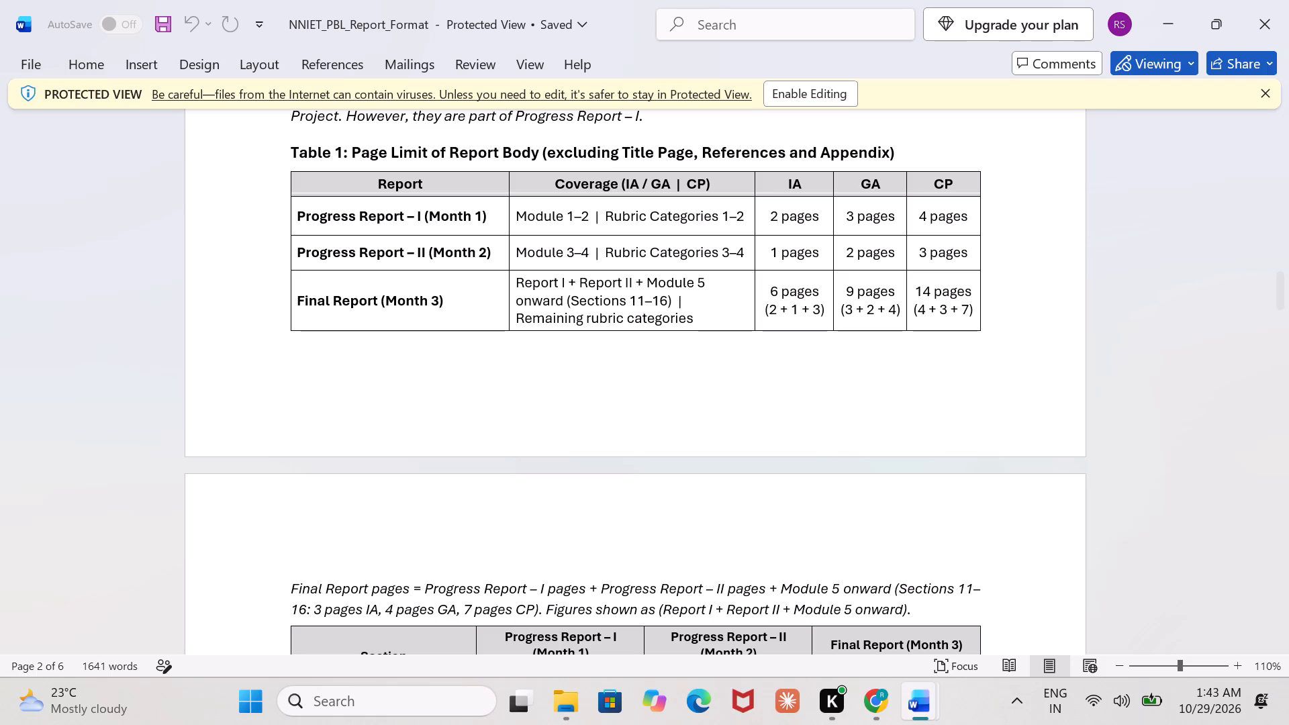
click(858, 259)
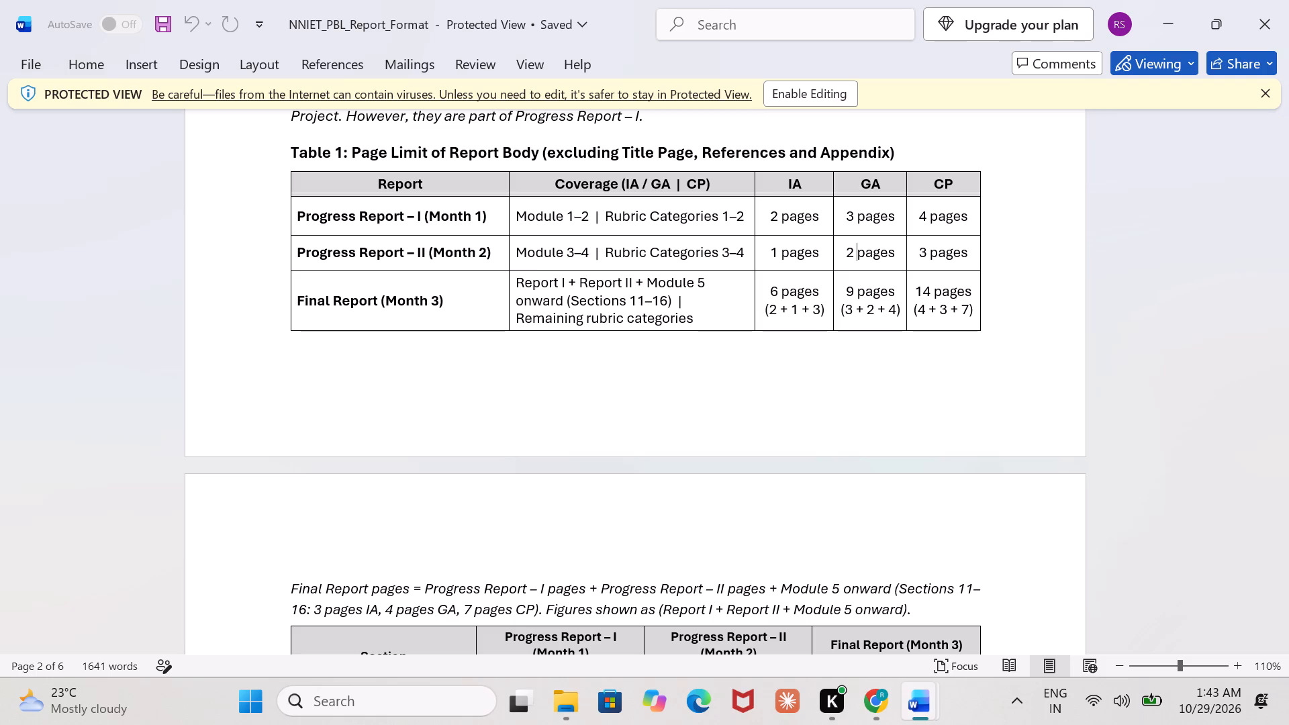
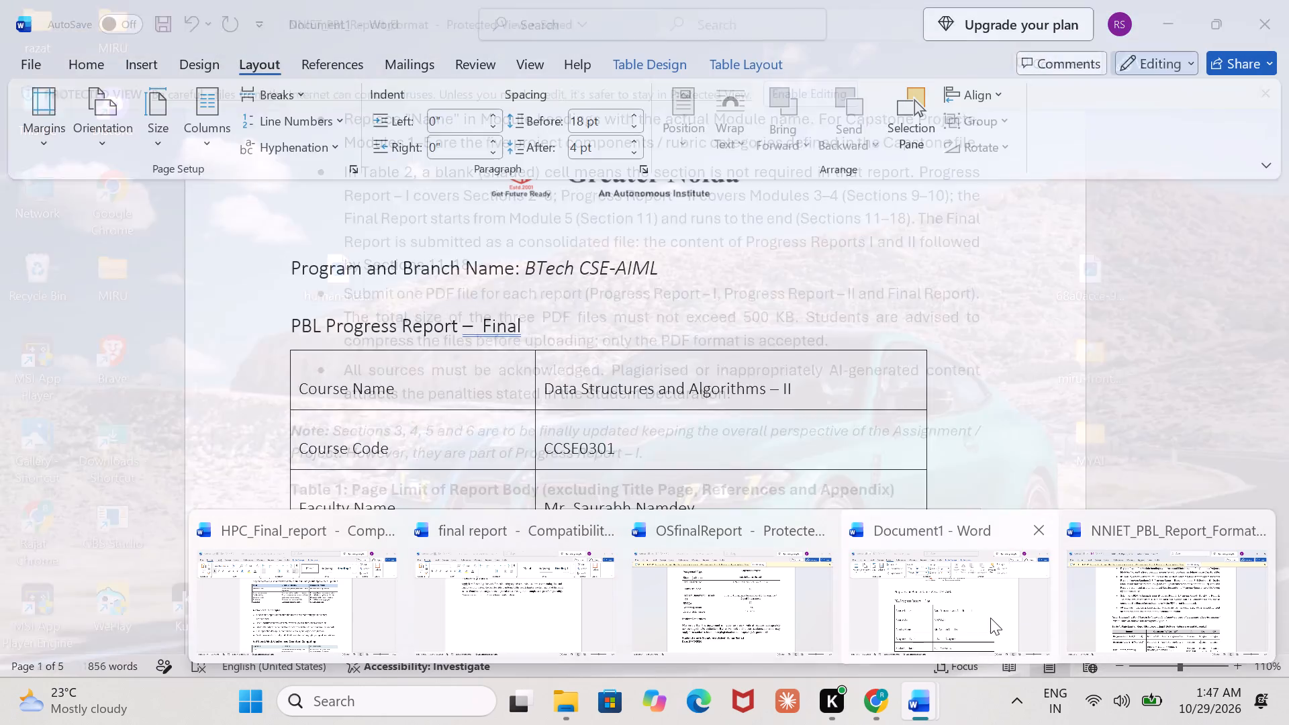
Return to Document1 and set all the text from the Unit 3 heading through section 9.5 in Times New Roman.
click(990, 618)
scroll(990, 618, down, 3)
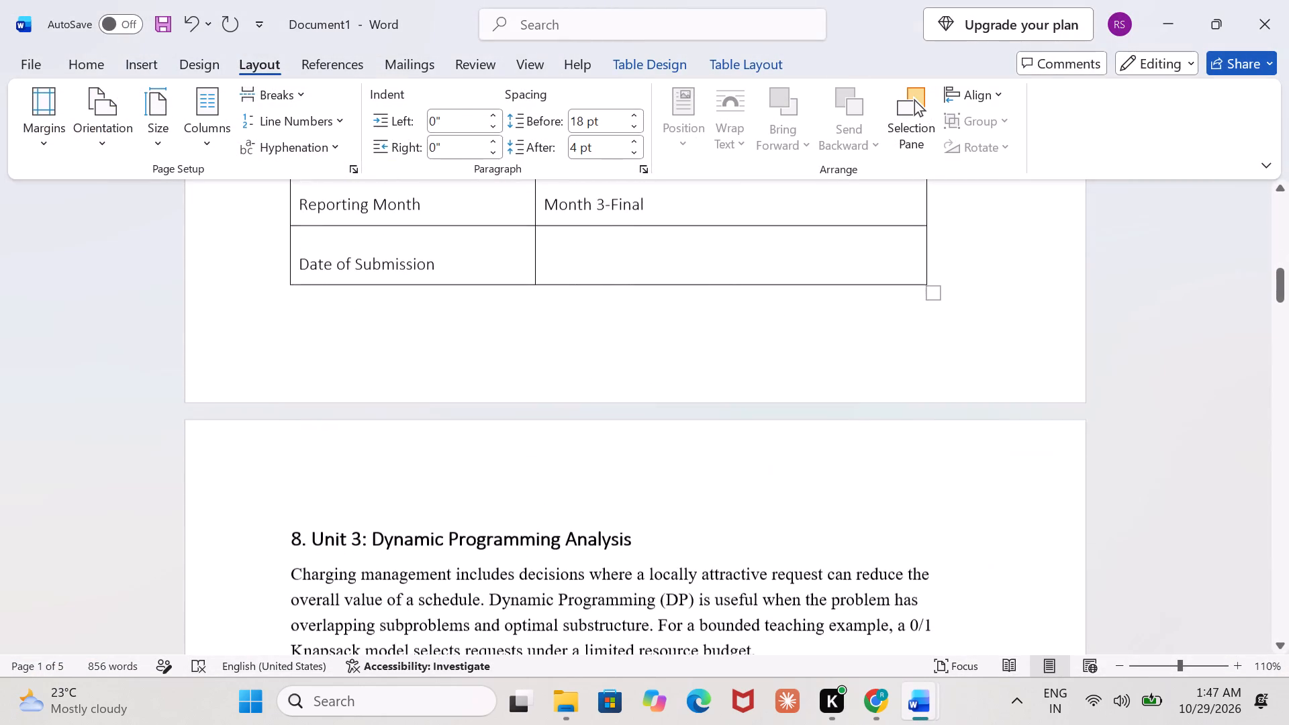
scroll(990, 618, down, 3)
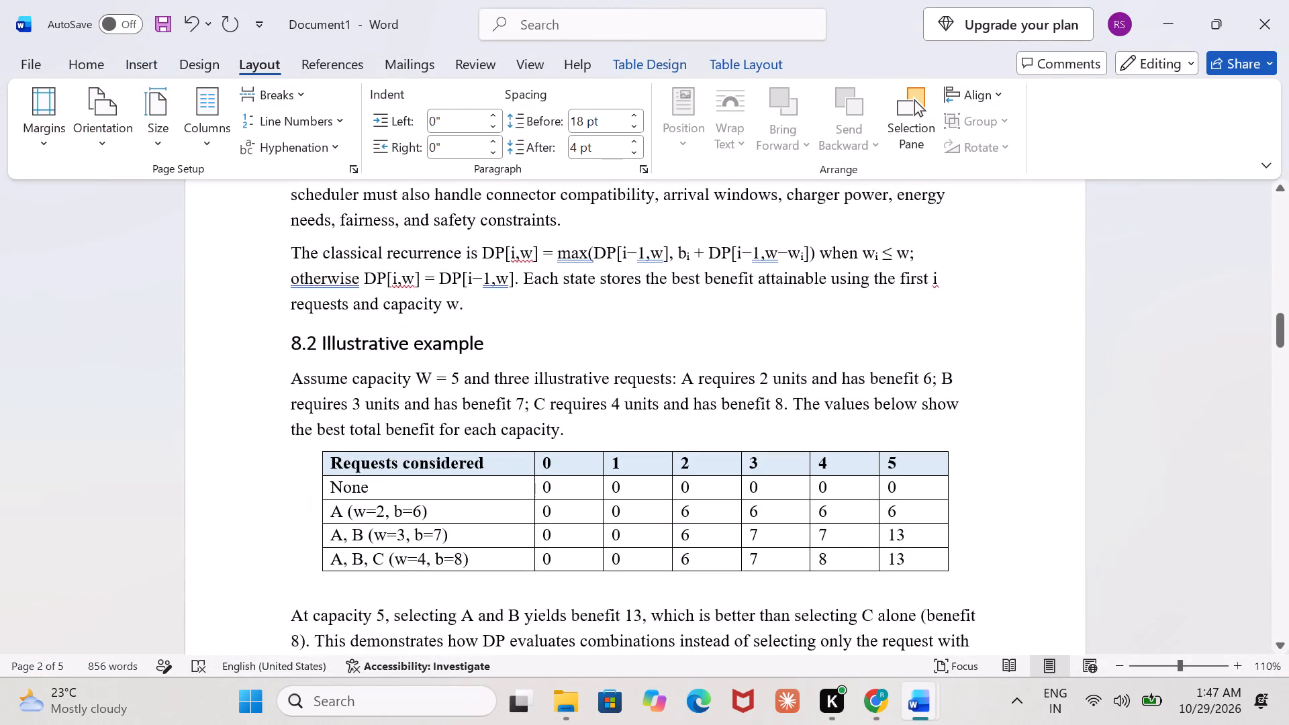
scroll(990, 618, down, 1)
scroll(752, 490, up, 2)
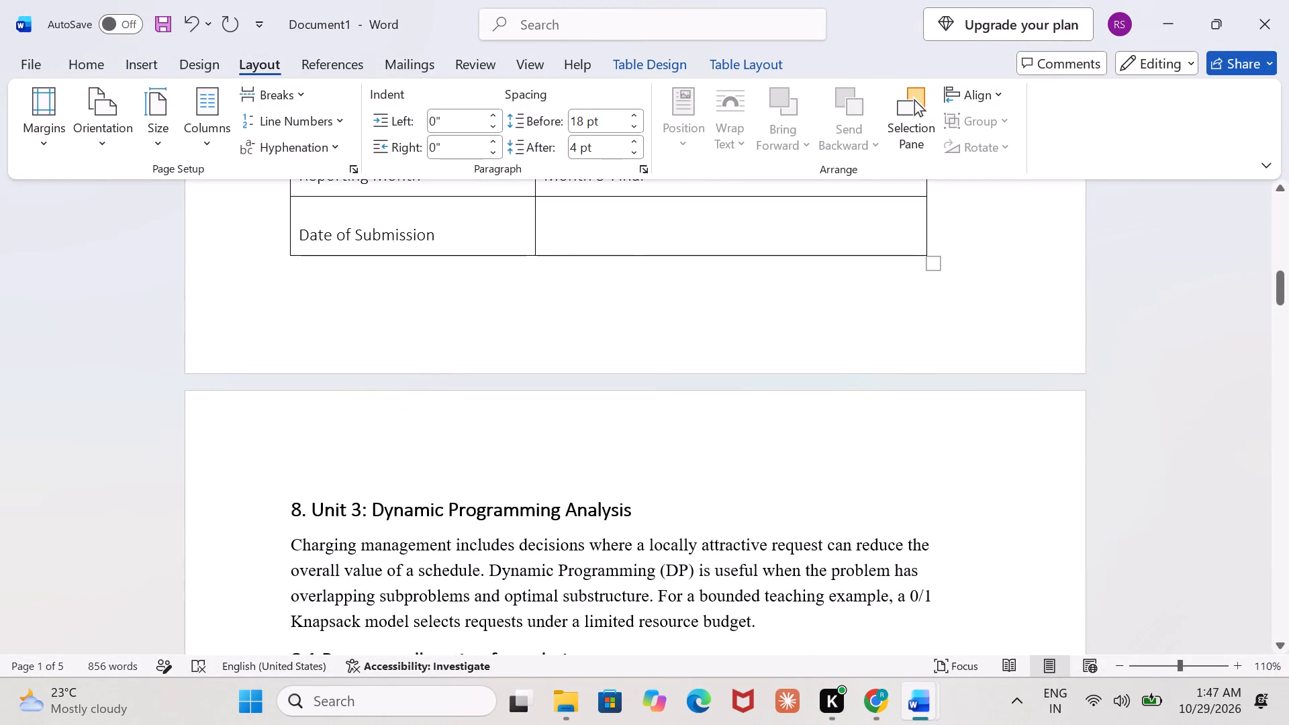
drag(297, 503, 378, 540)
click(378, 540)
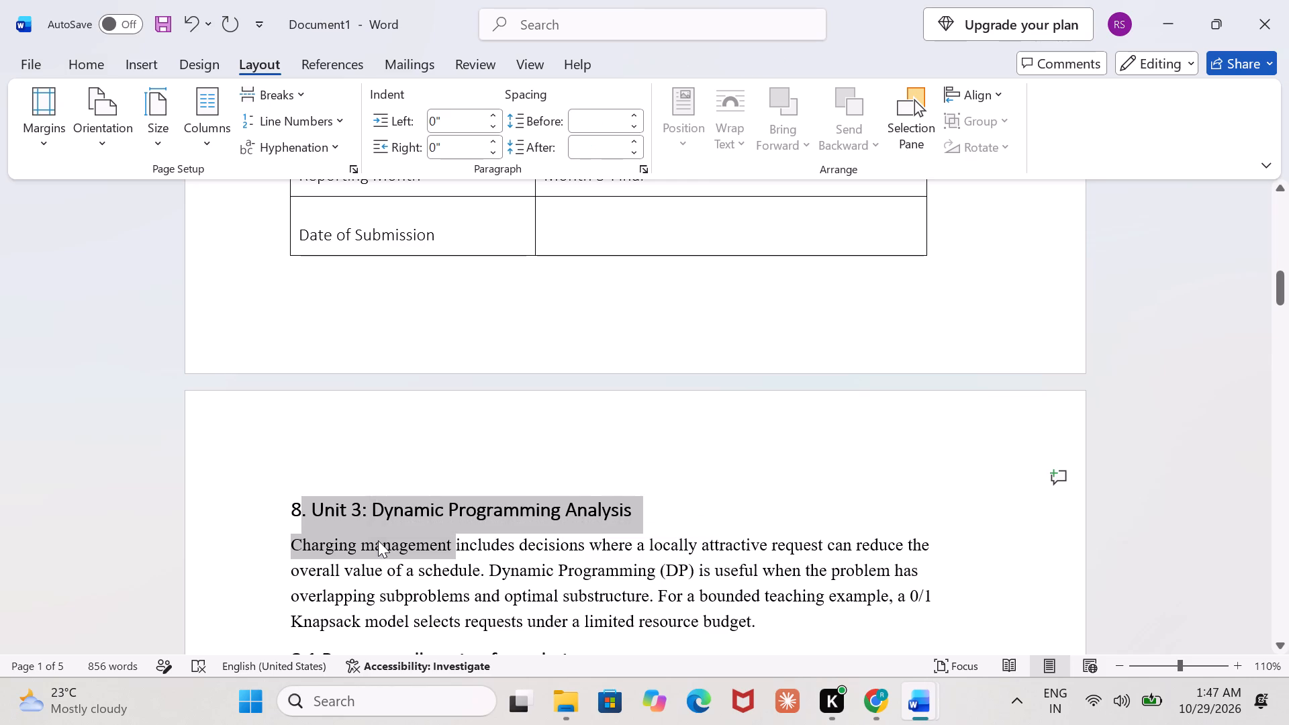
drag(289, 514, 513, 722)
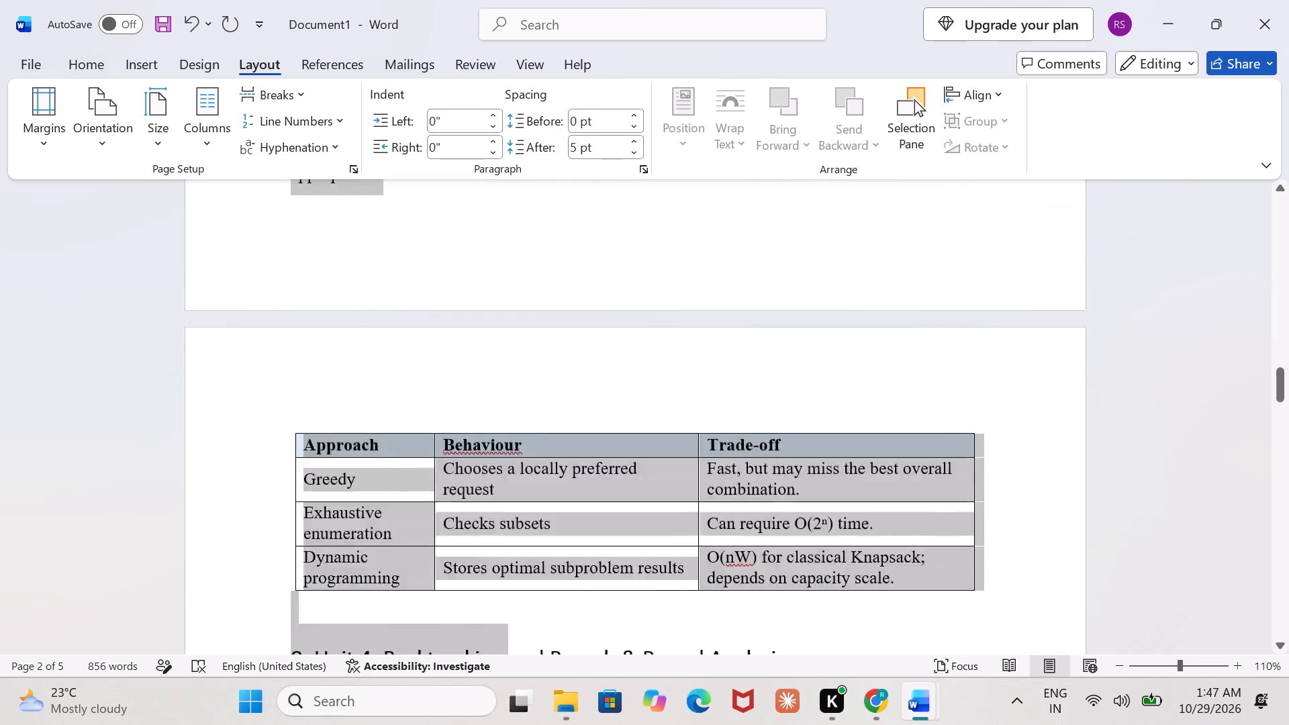
drag(513, 722, 559, 217)
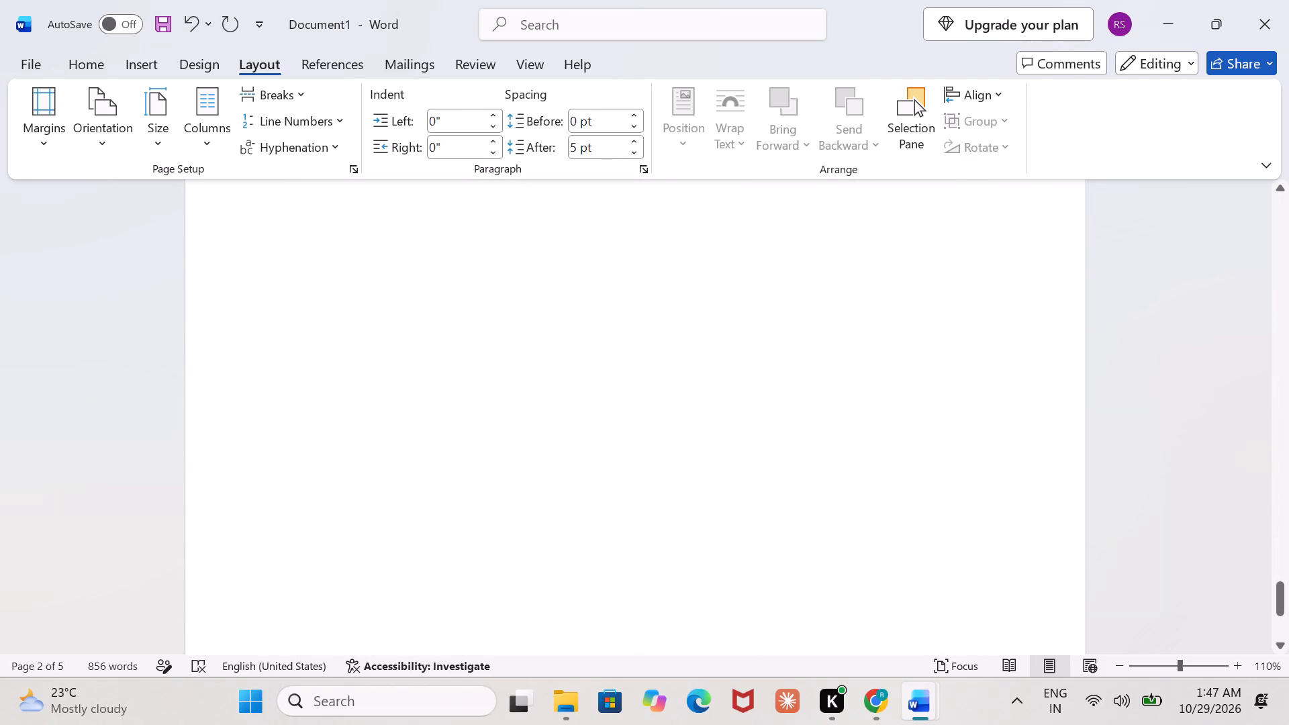
drag(559, 217, 596, 269)
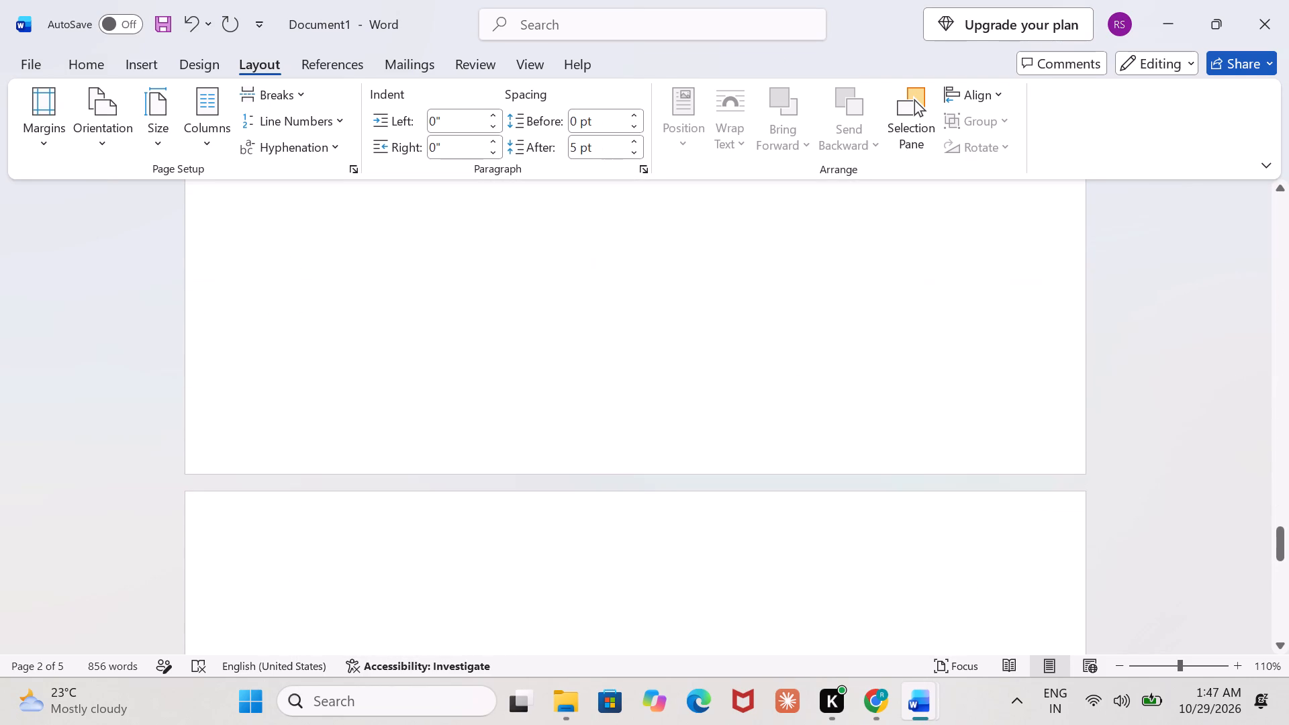
drag(596, 269, 608, 293)
scroll(608, 293, up, 2)
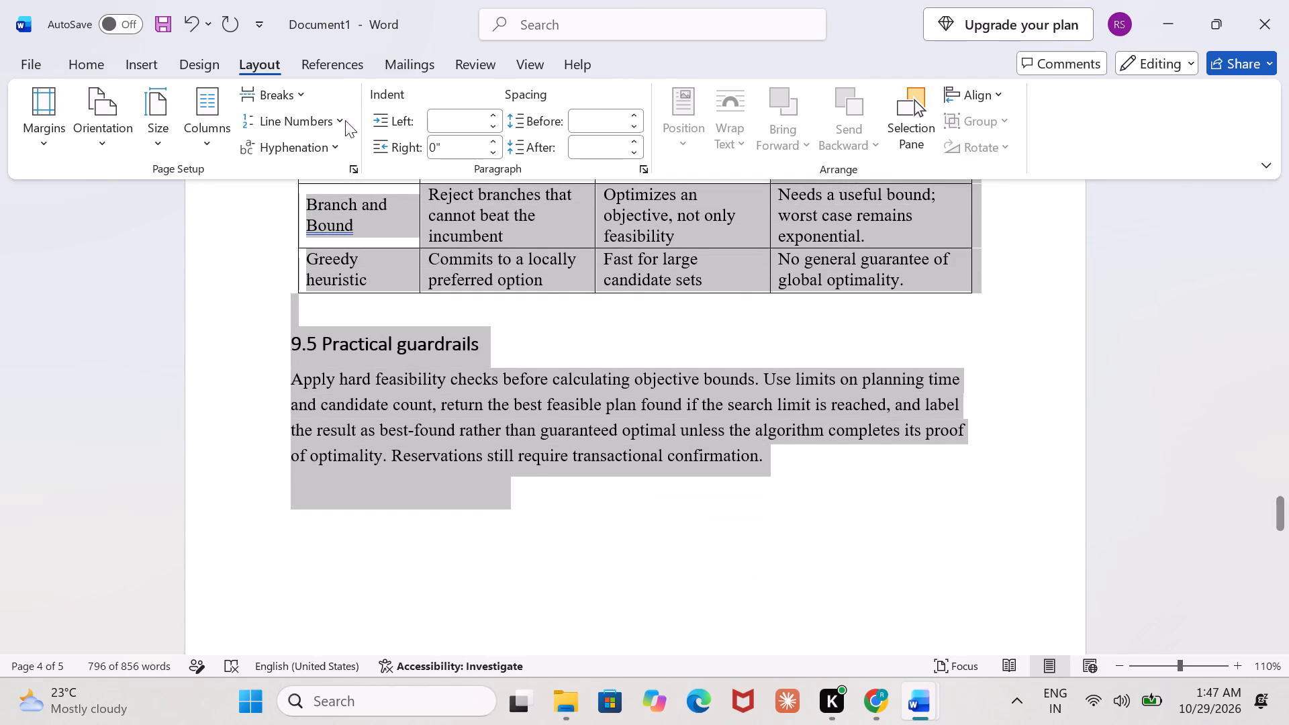
click(50, 77)
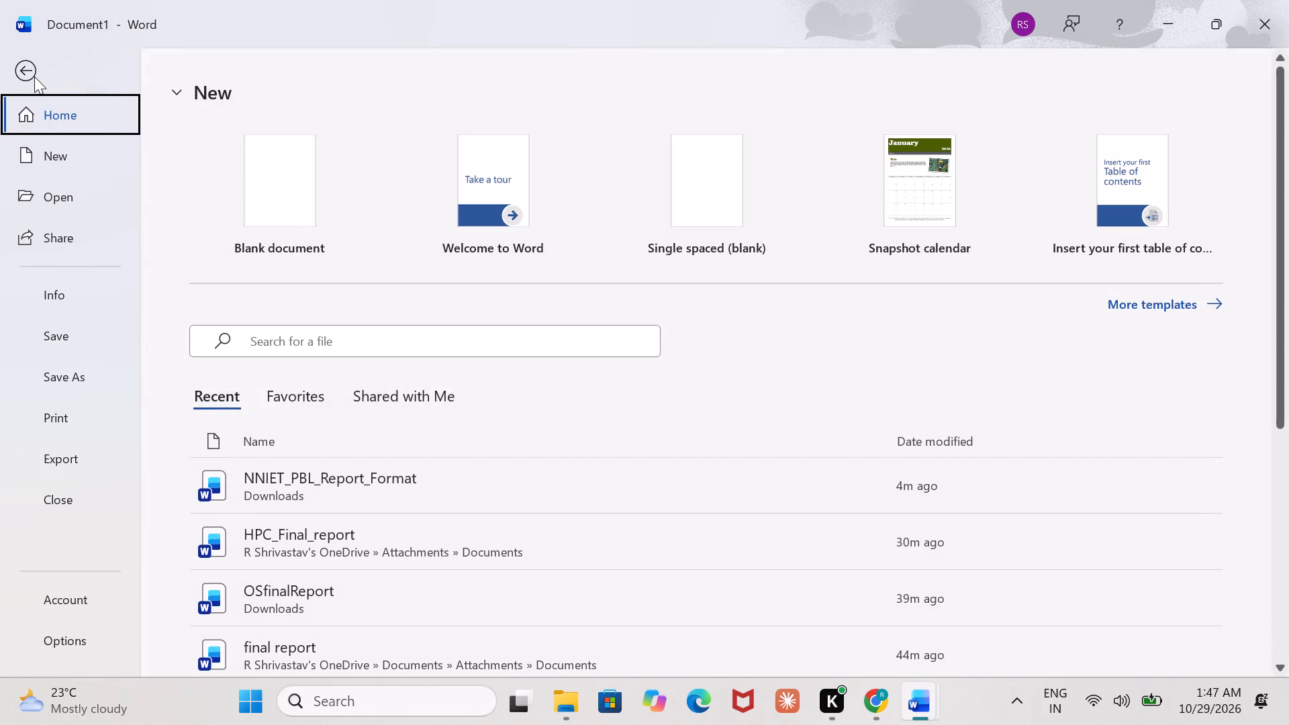
click(24, 75)
click(71, 72)
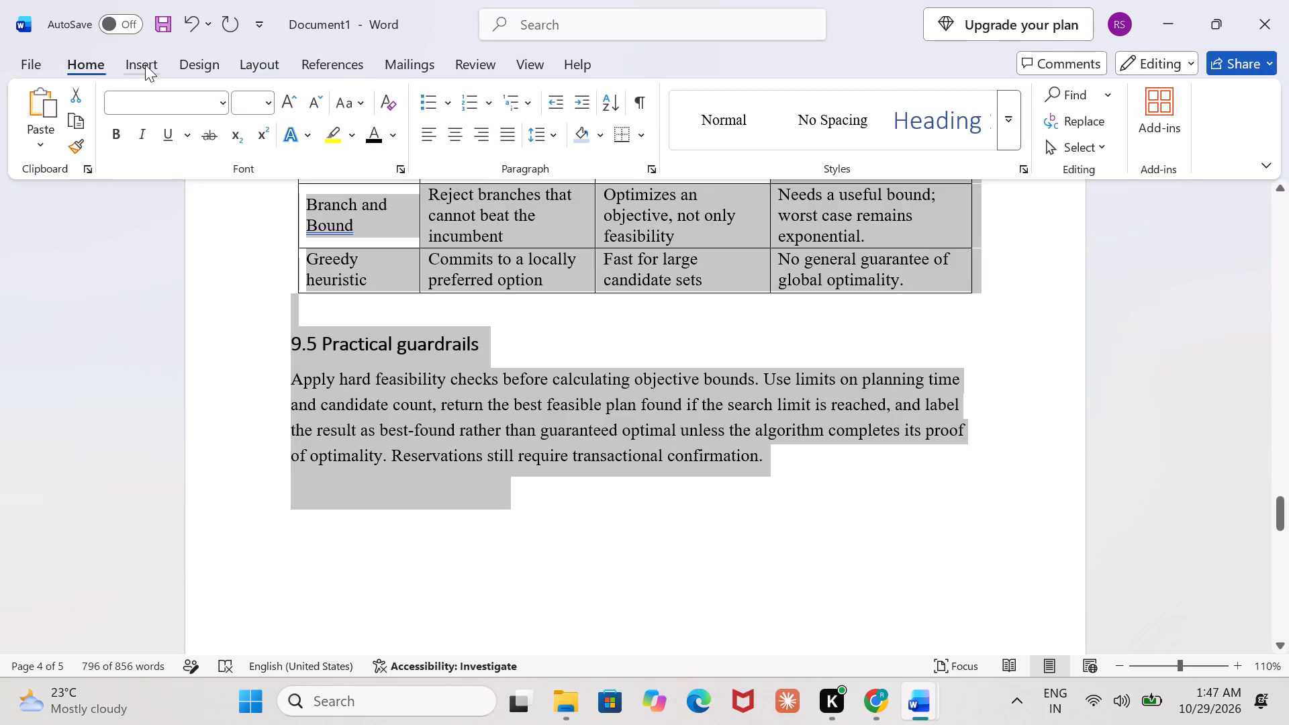
click(145, 64)
click(202, 64)
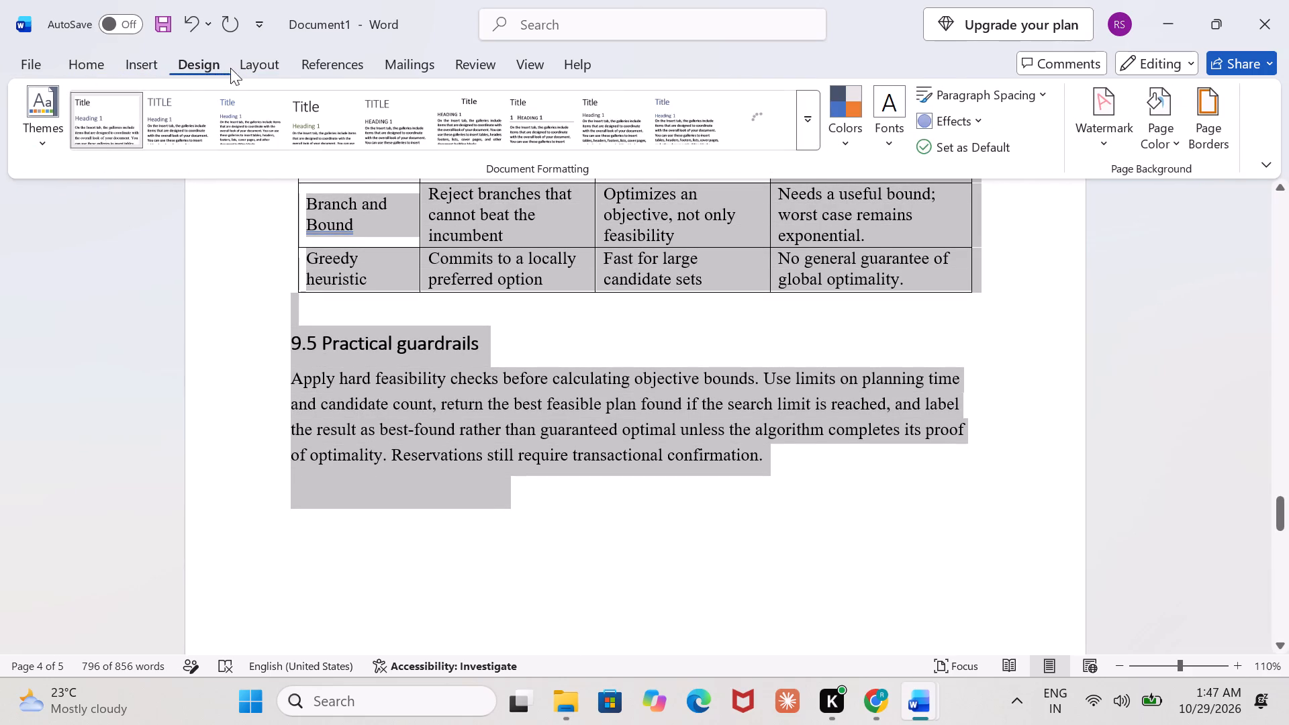
click(239, 64)
click(118, 64)
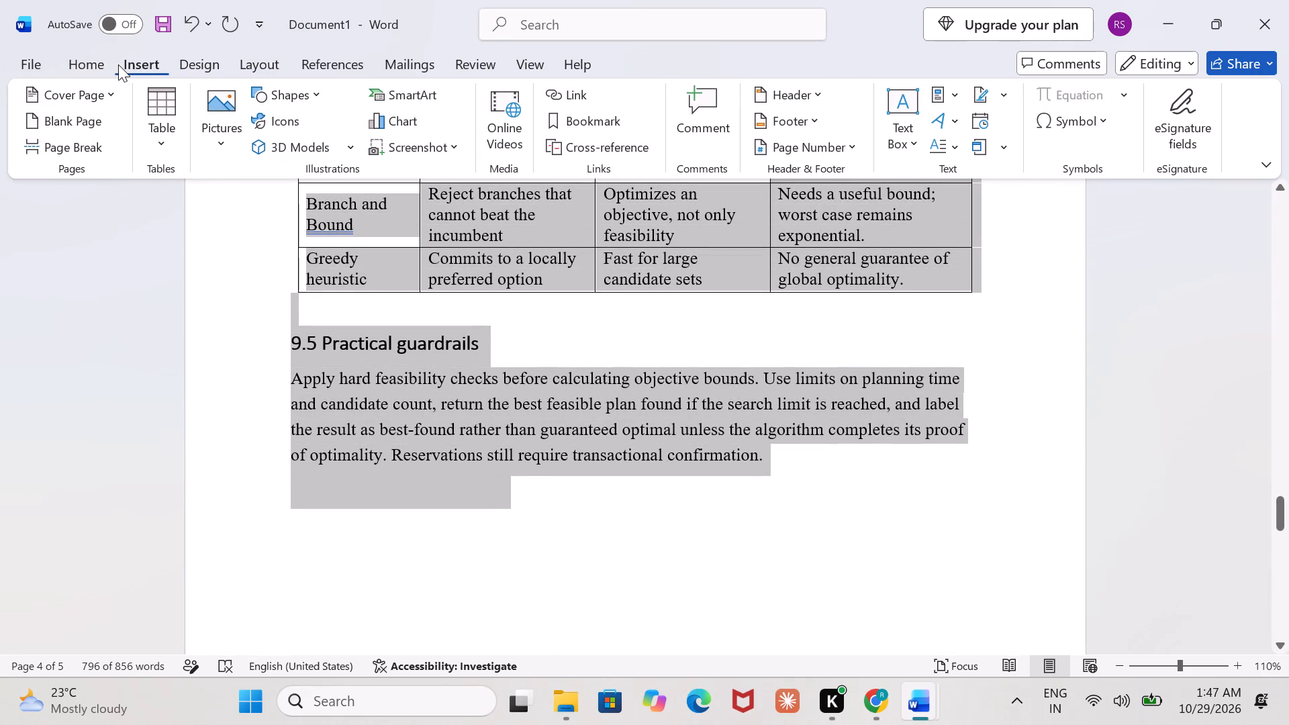
click(101, 66)
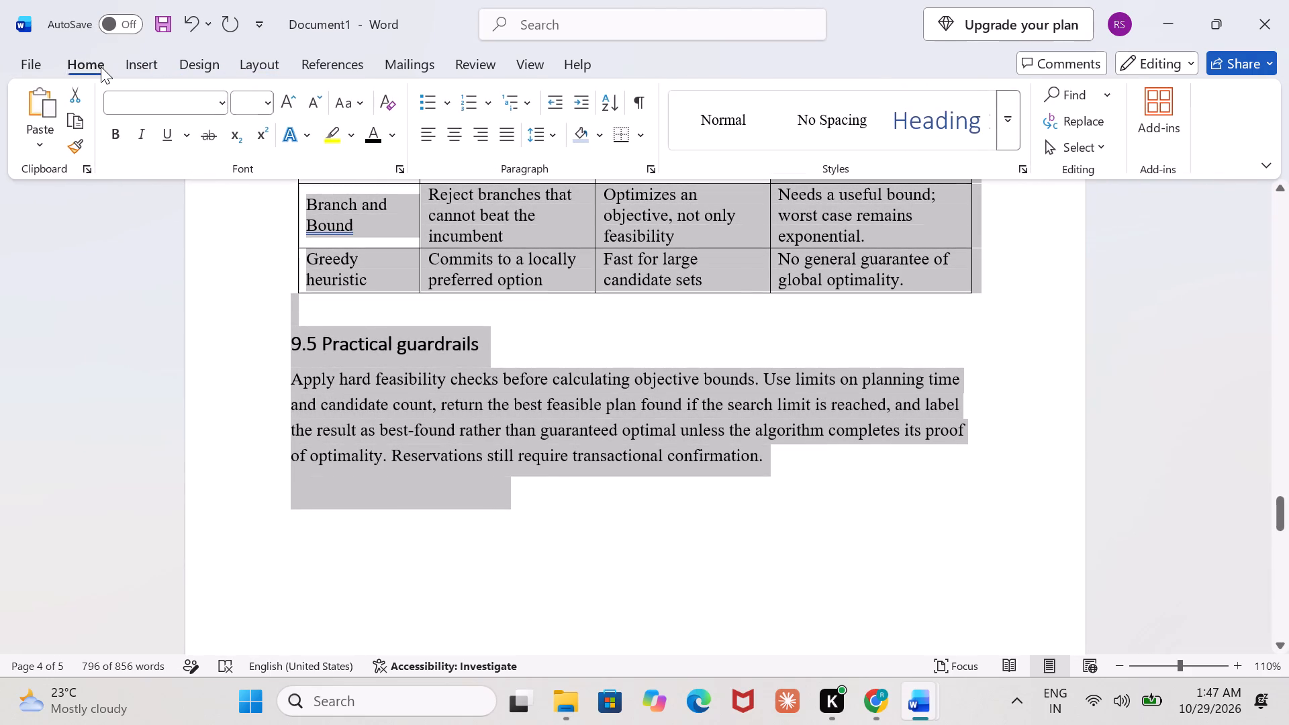
click(119, 64)
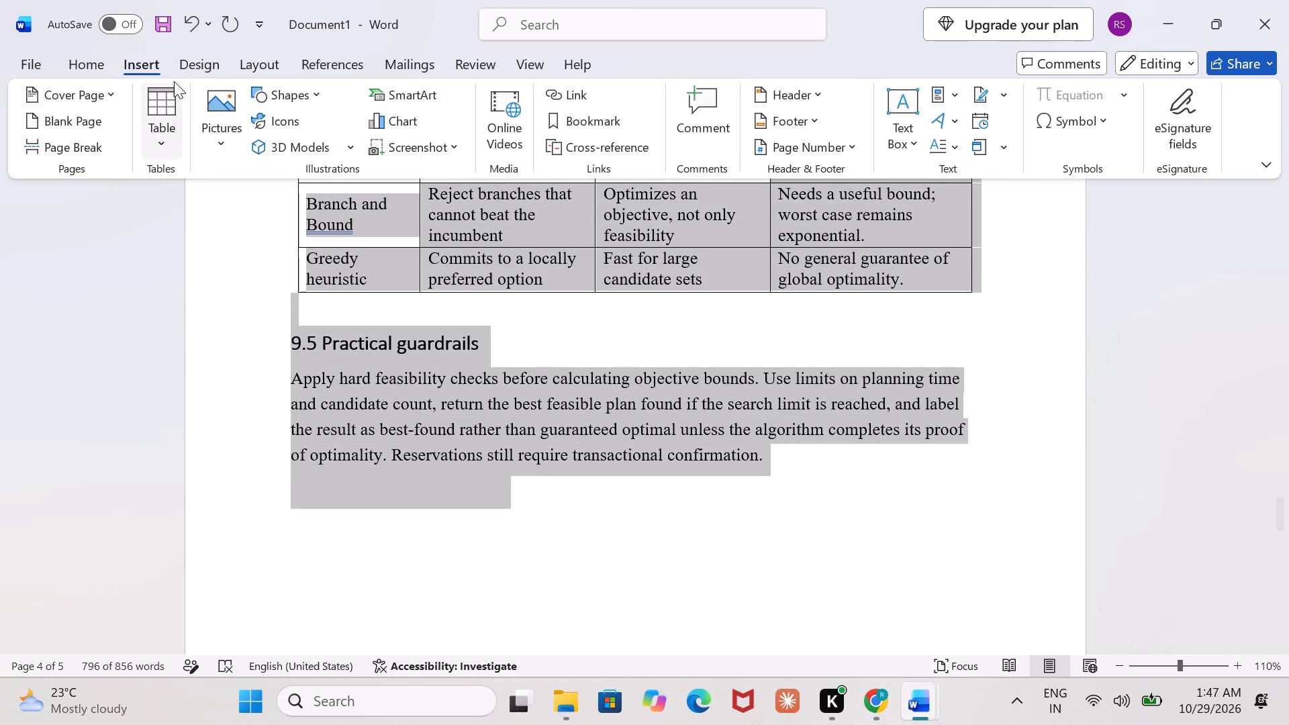
click(110, 68)
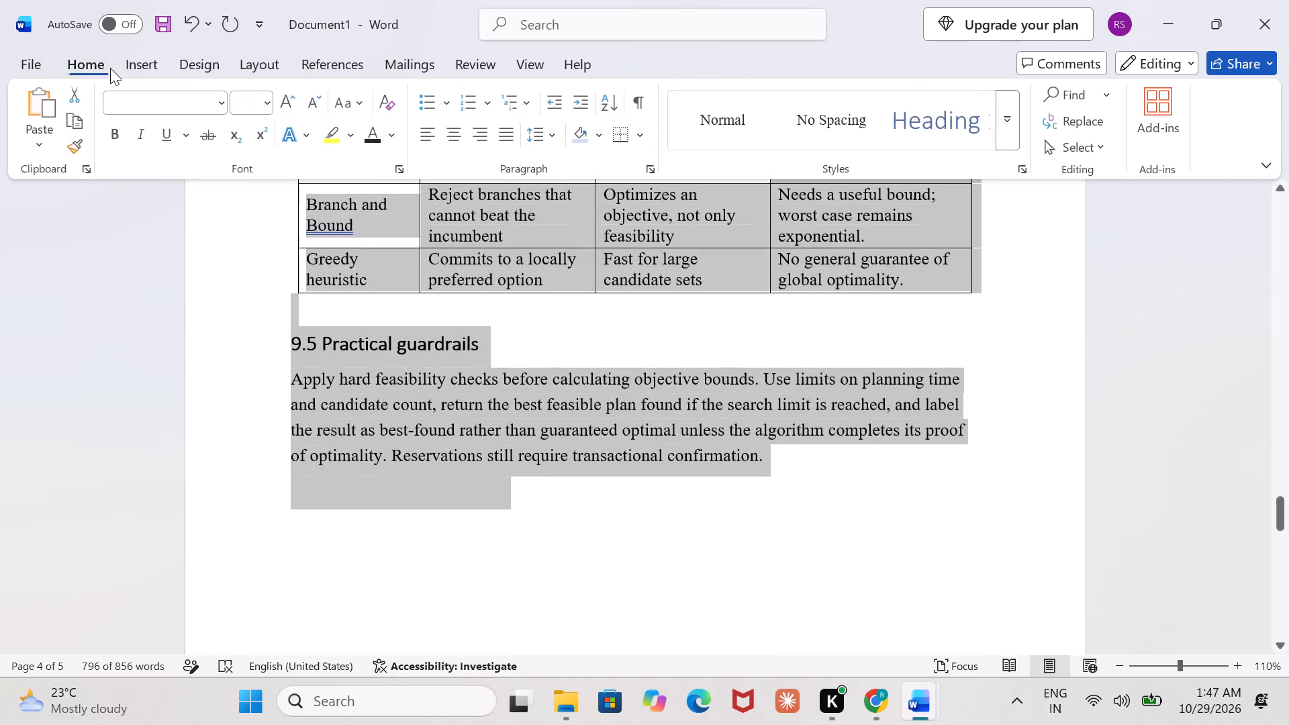
click(222, 103)
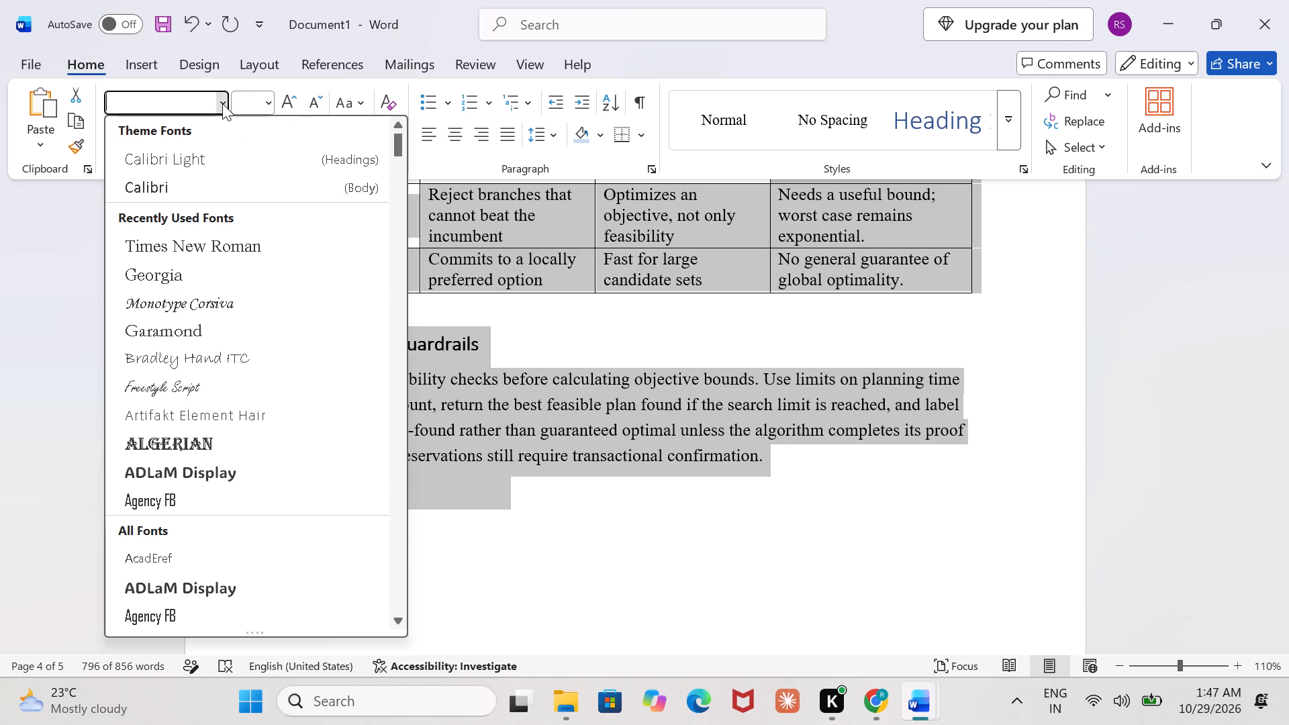
click(207, 239)
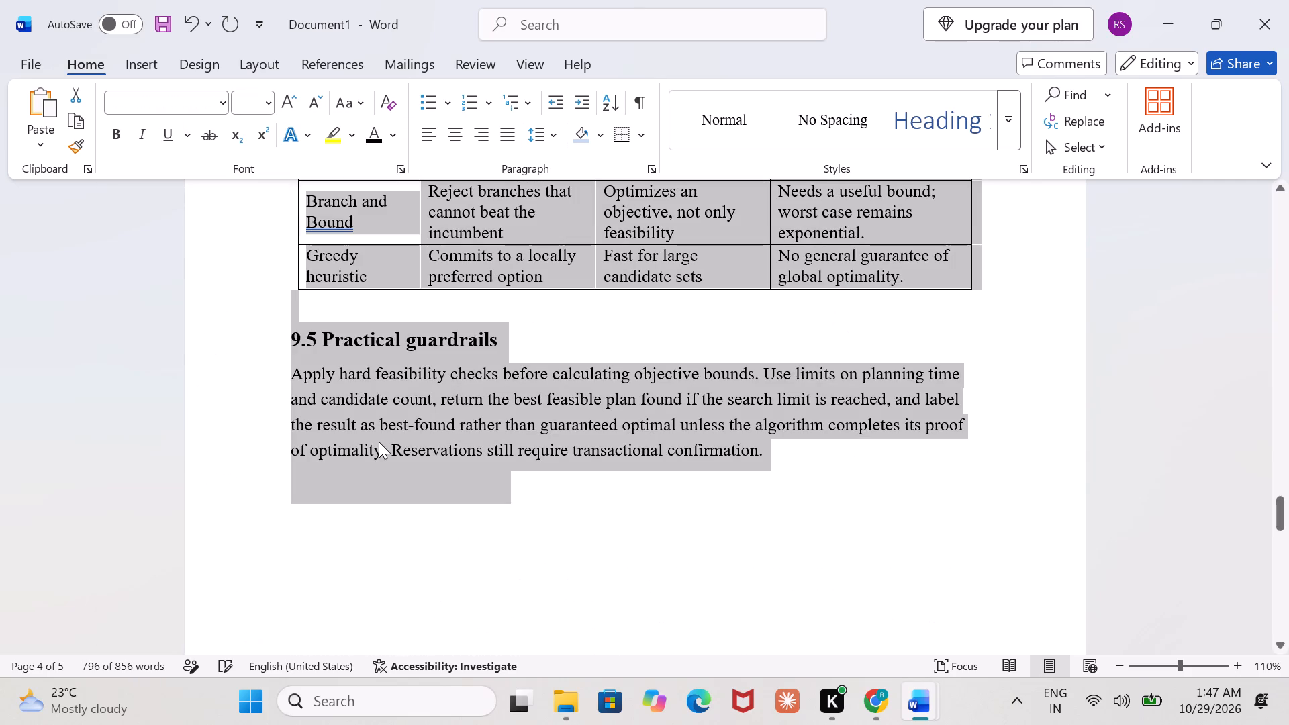
Set the paragraph spacing after to 1.15 pt for all content from the Unit 3 heading through section 9.5.
click(379, 442)
scroll(379, 442, up, 5)
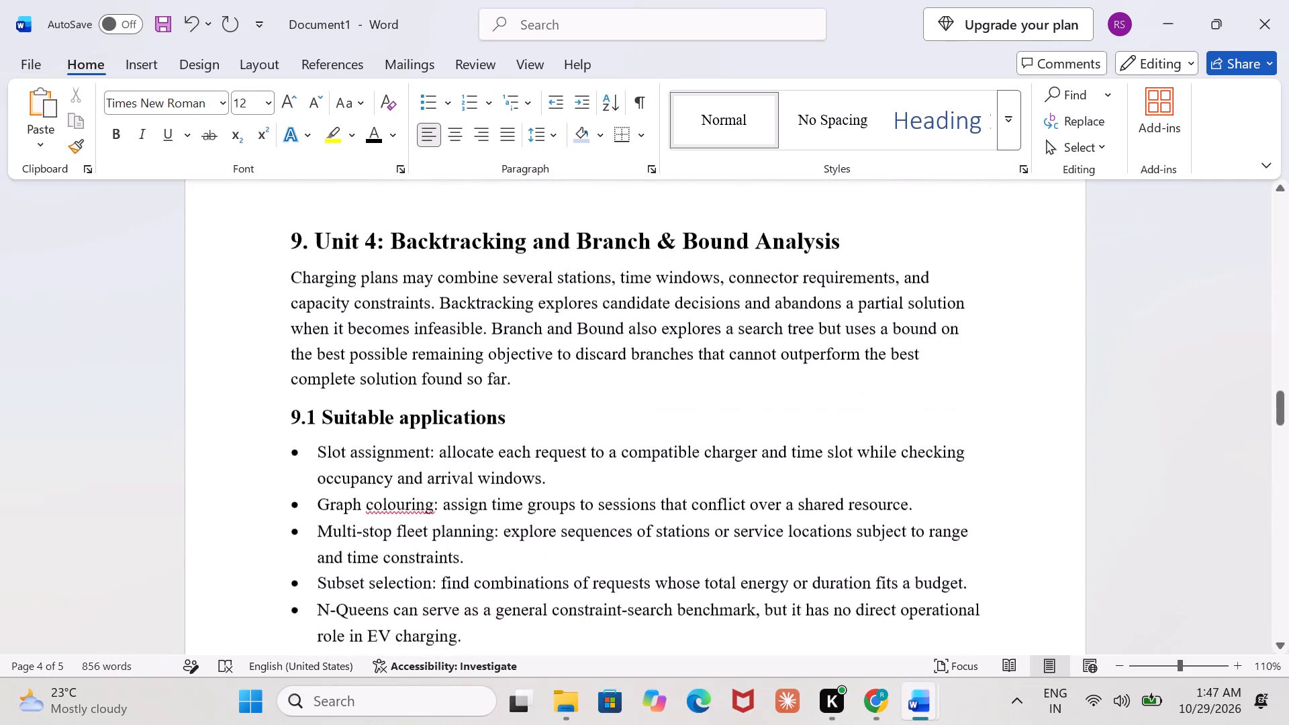
scroll(379, 442, up, 3)
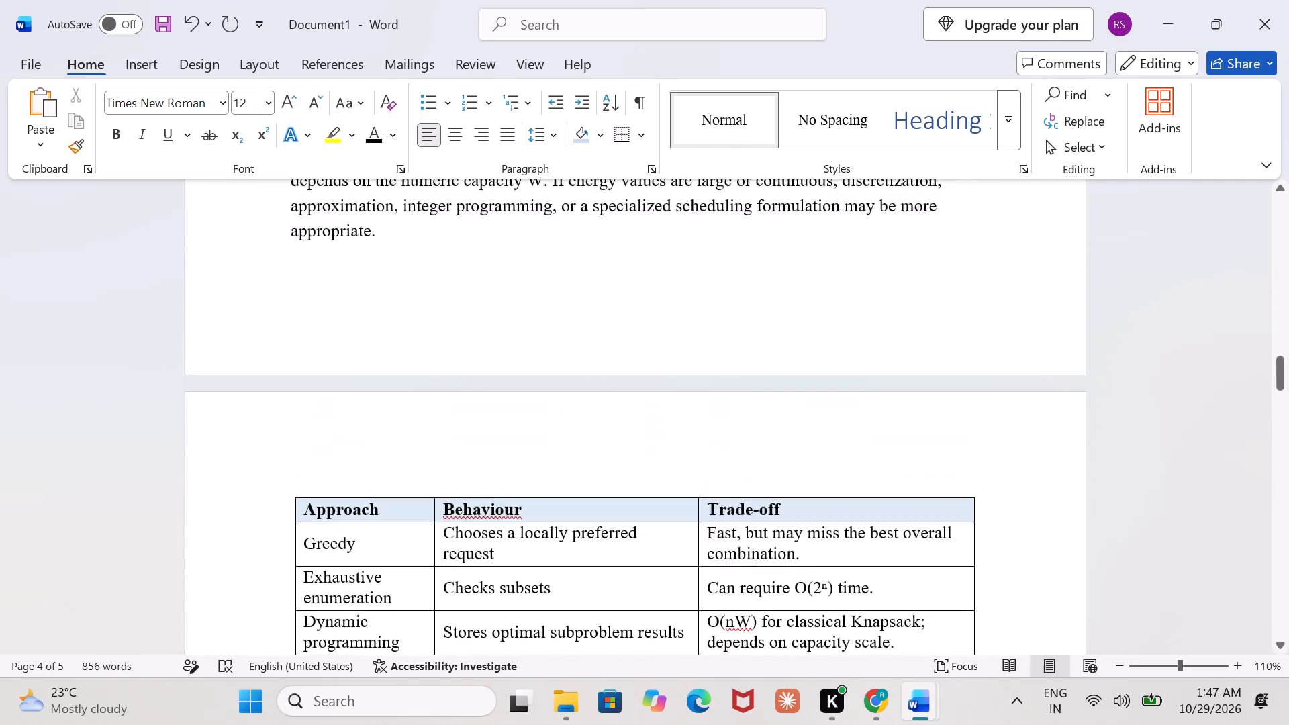
scroll(379, 442, up, 4)
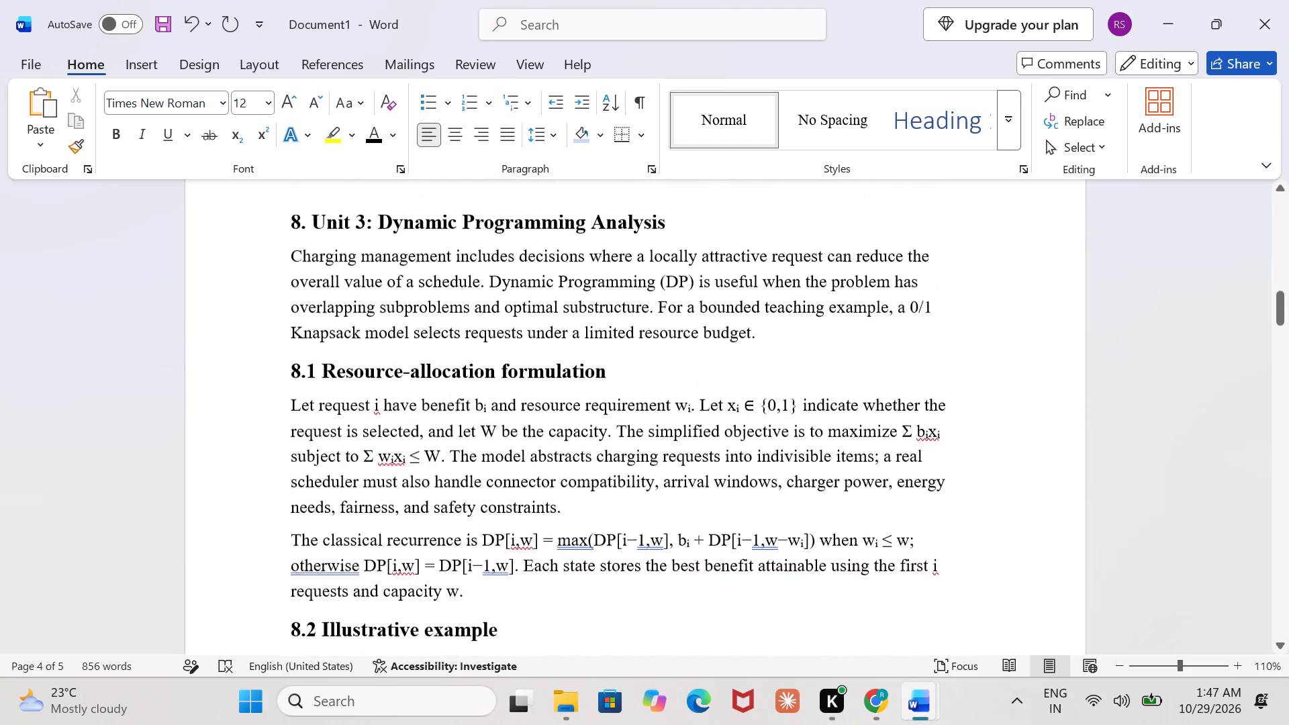
scroll(379, 442, up, 1)
drag(290, 597, 436, 709)
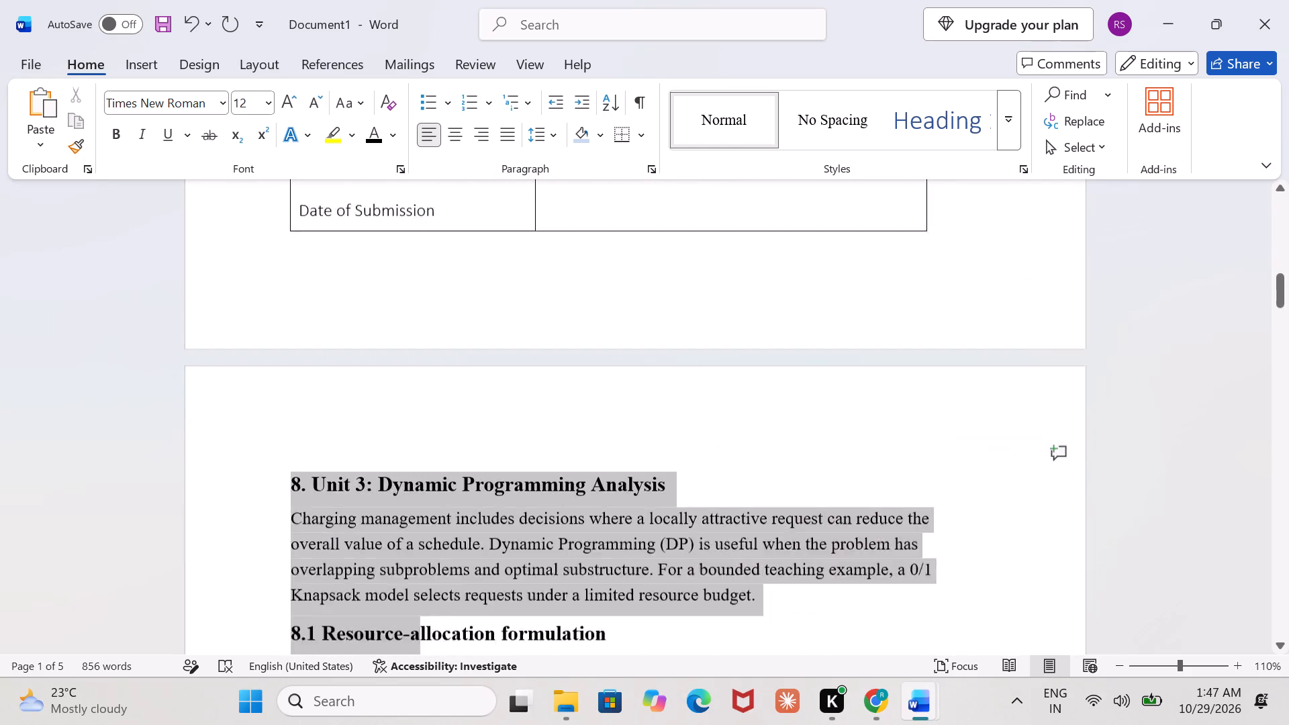
drag(436, 709, 509, 684)
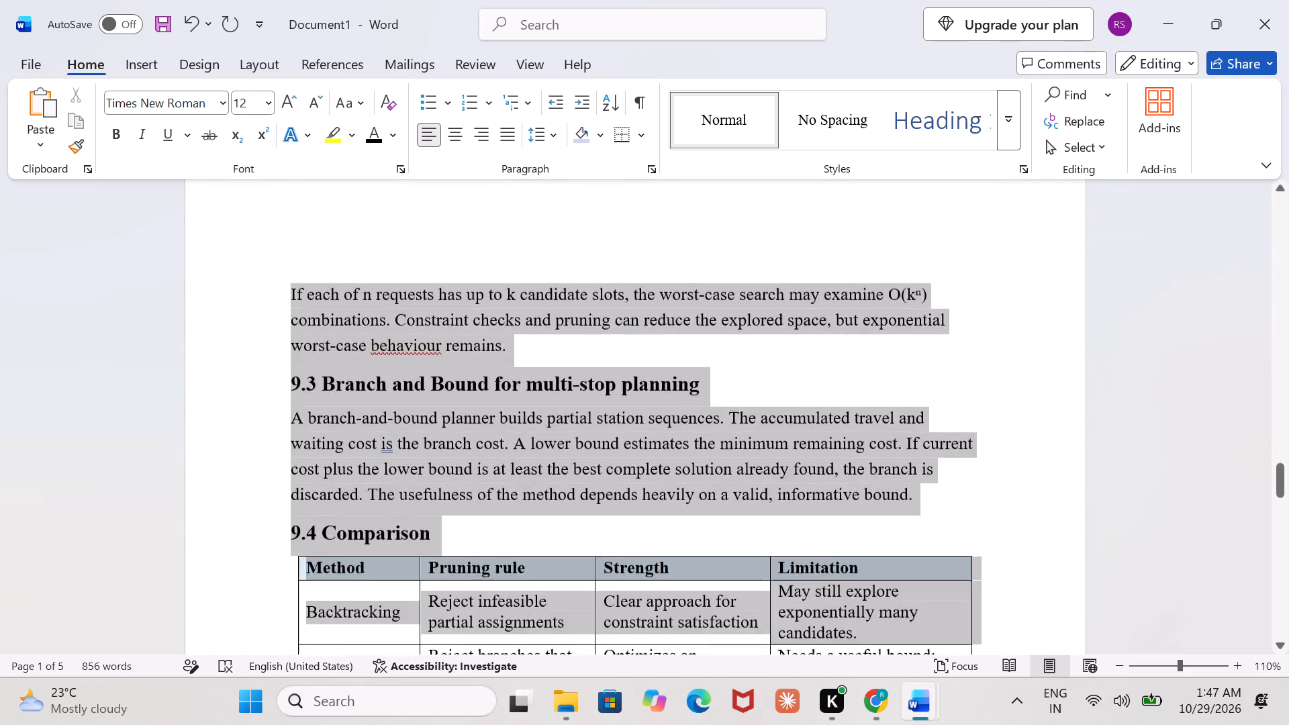
drag(509, 684, 615, 529)
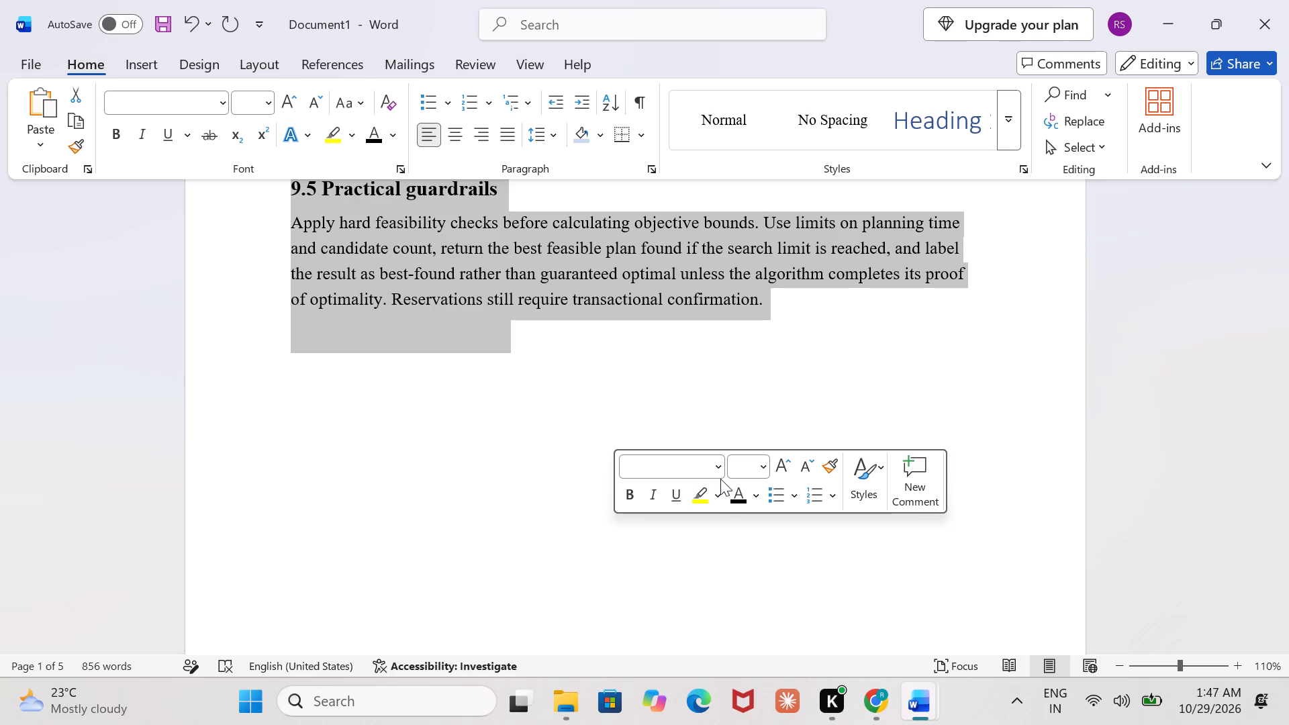
click(258, 77)
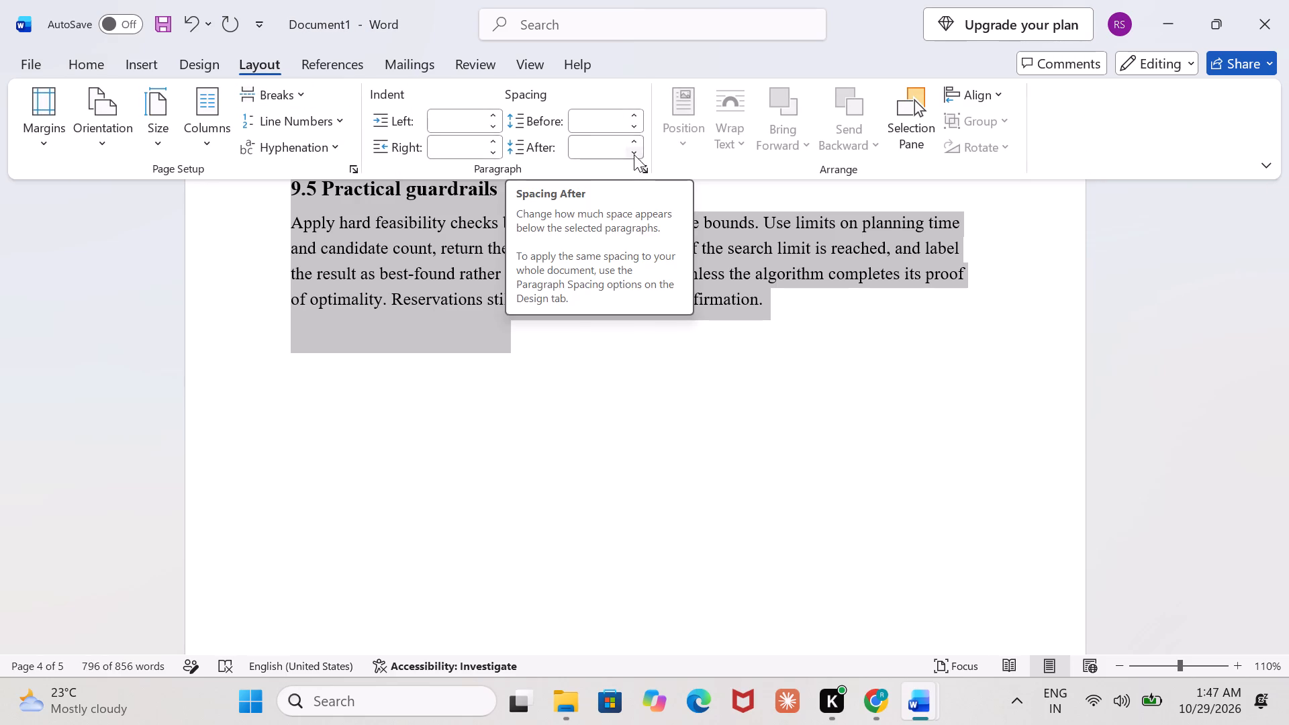
click(602, 157)
click(606, 152)
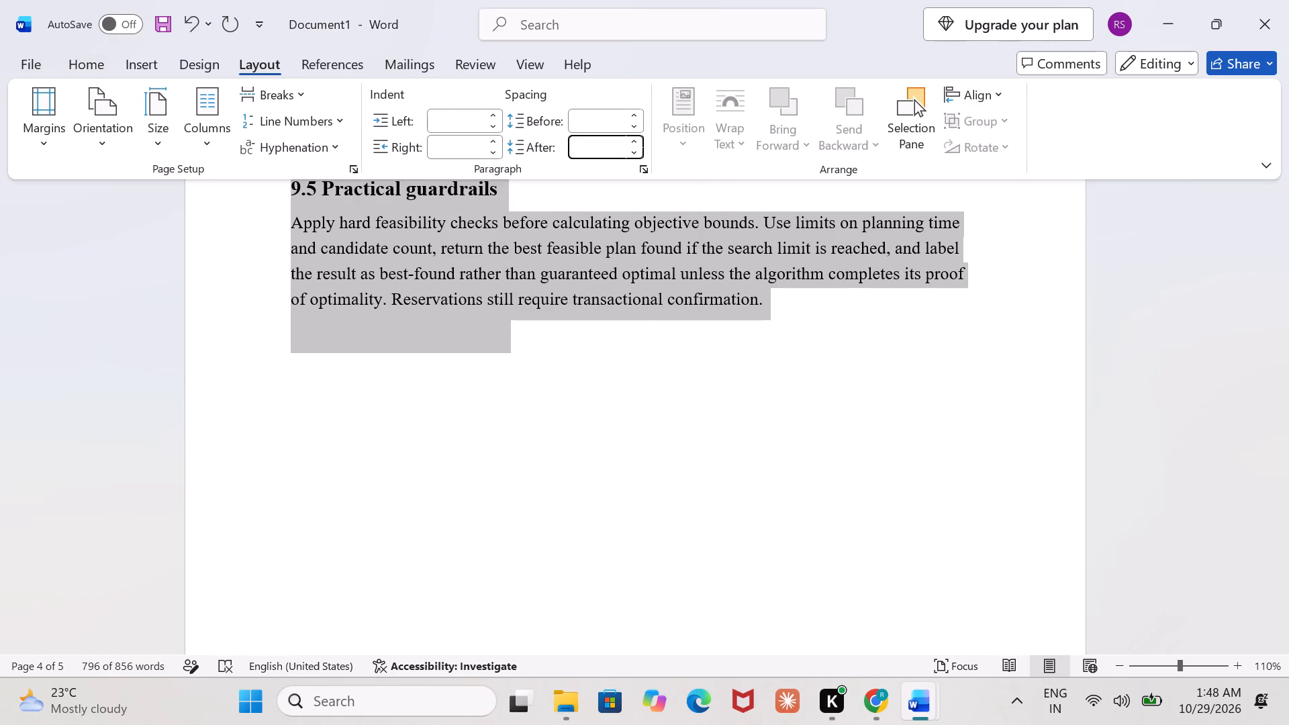
text(1.15)
key(Return)
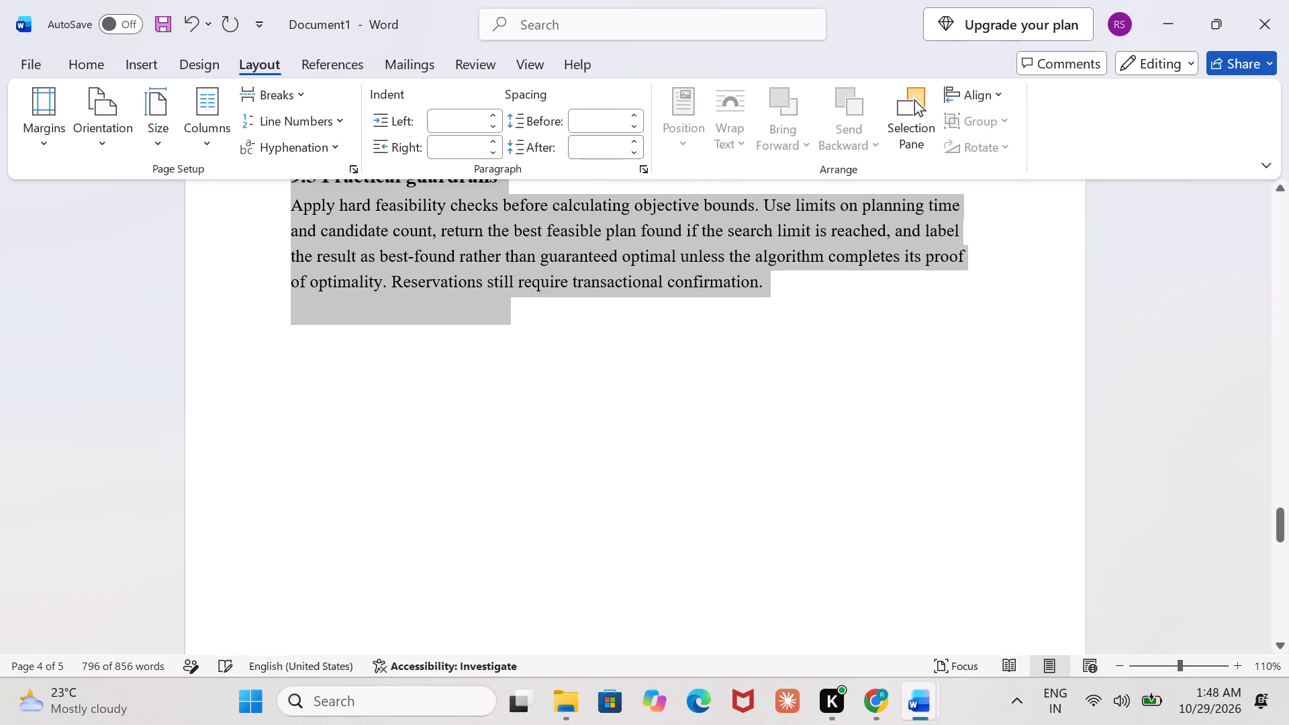
scroll(675, 367, up, 1)
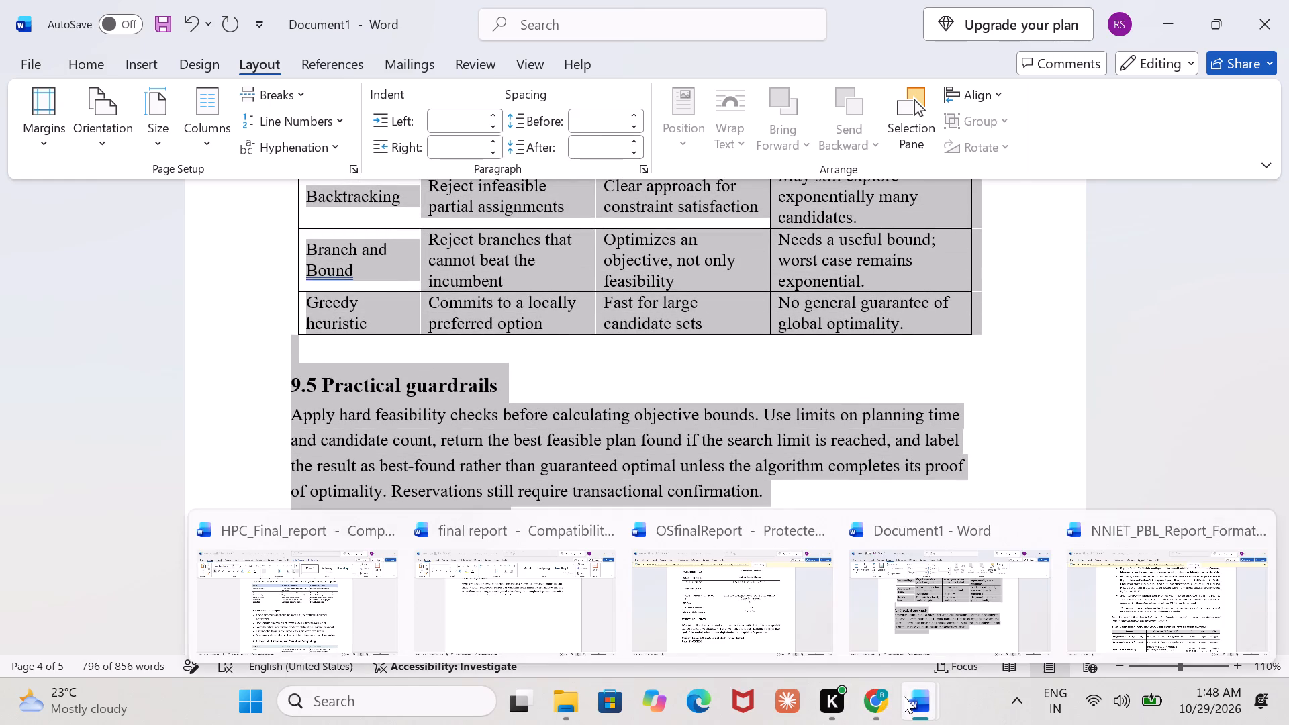
Switch to the NNIET_PBL_Report_Format document and examine the submission rules and Table 1 page limits, continuing to the start of the section table.
click(1184, 609)
scroll(886, 531, down, 1)
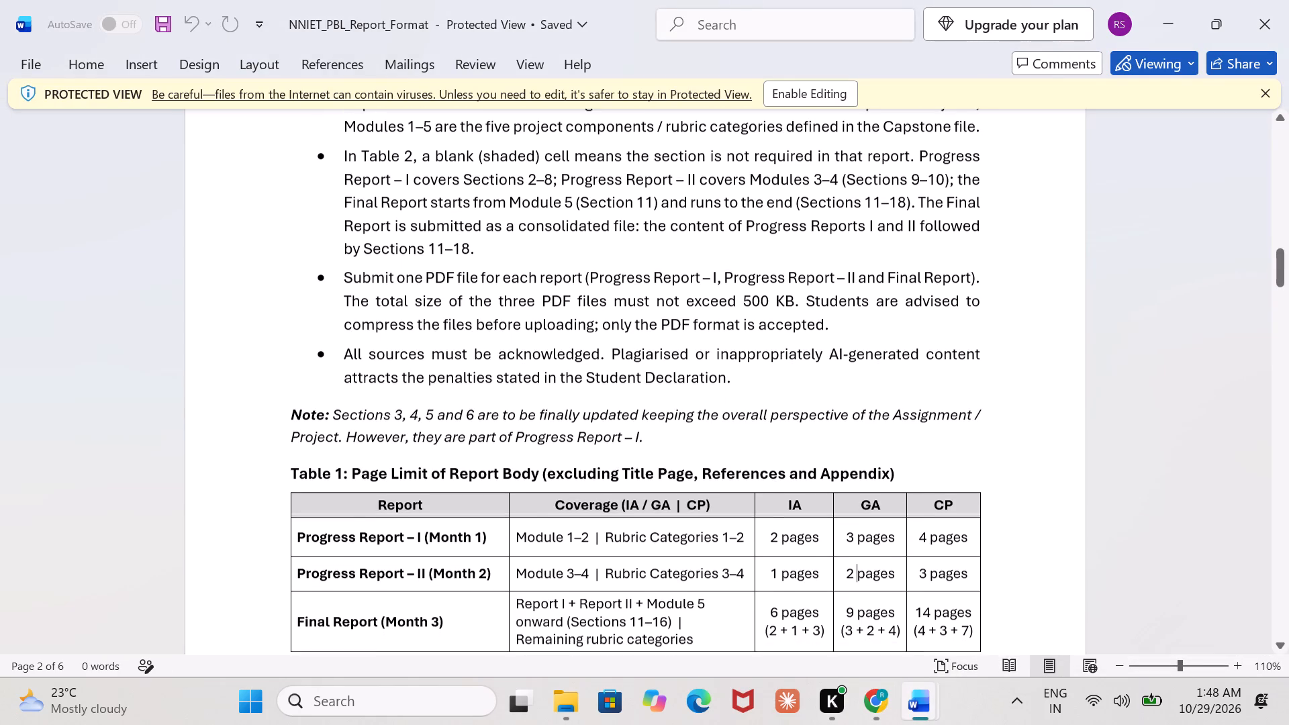
scroll(886, 531, down, 1)
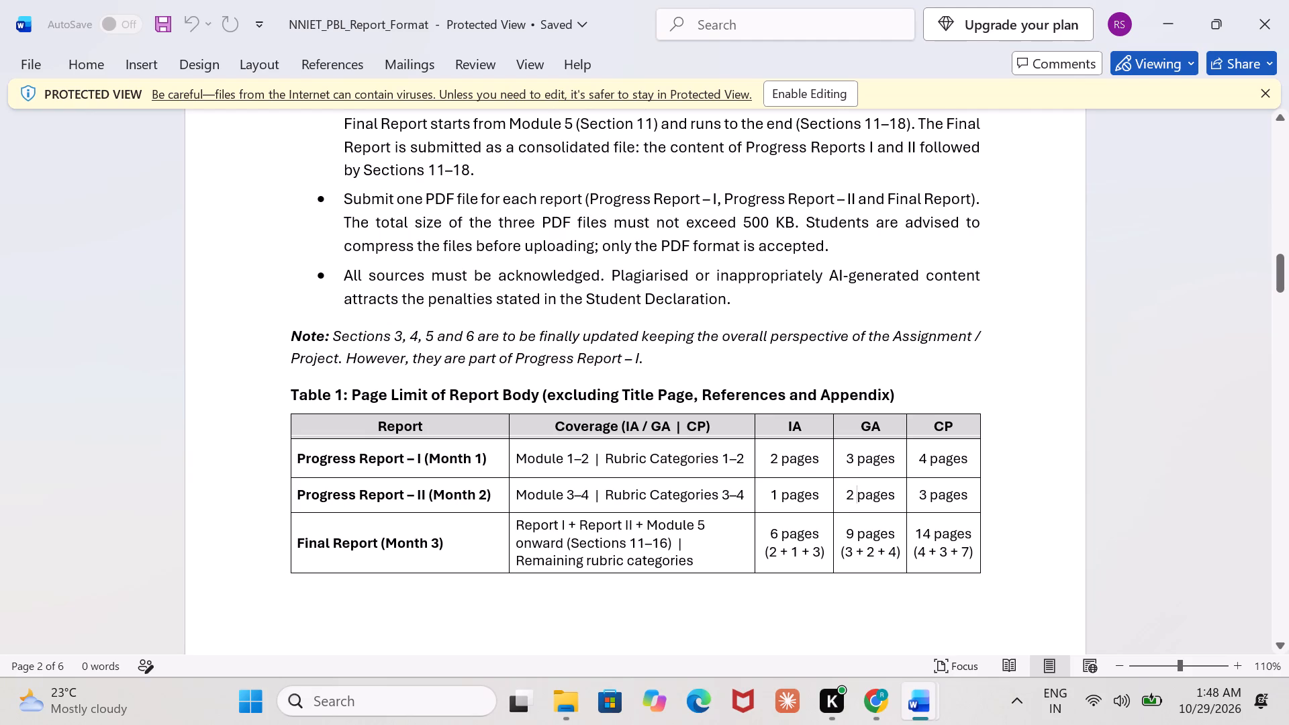
scroll(812, 544, down, 1)
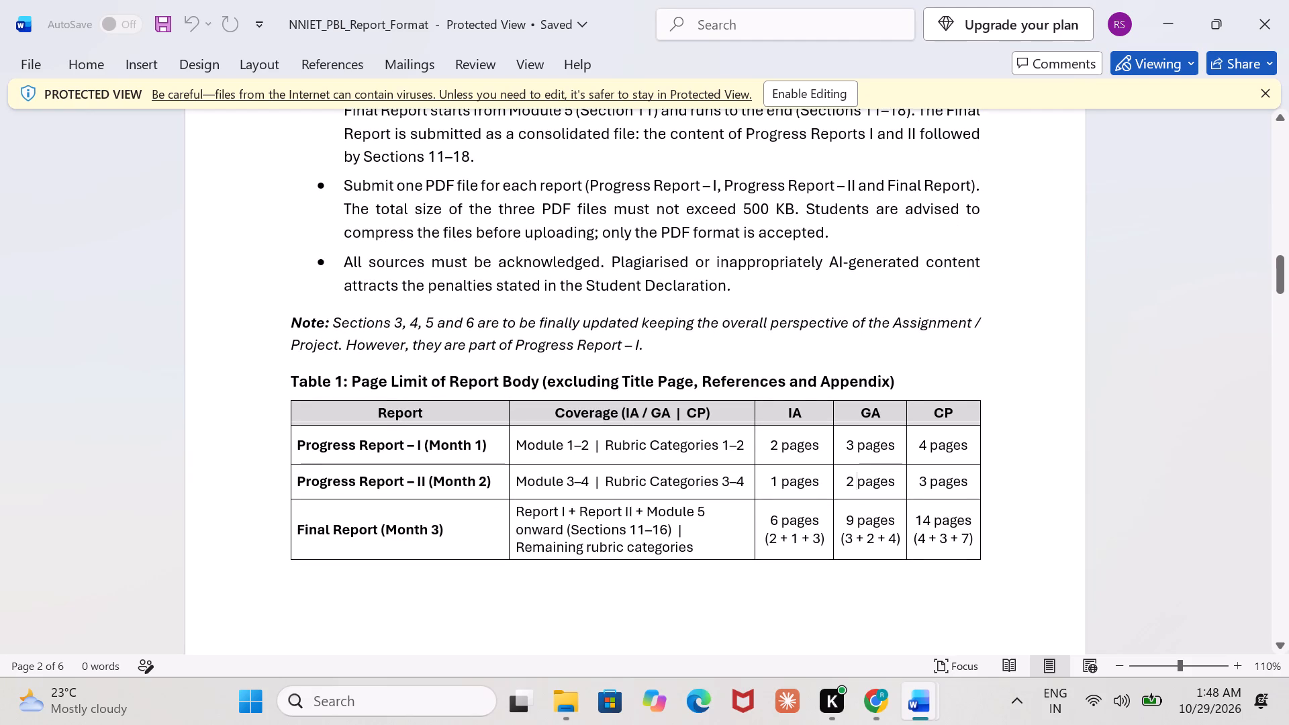
scroll(812, 544, down, 1)
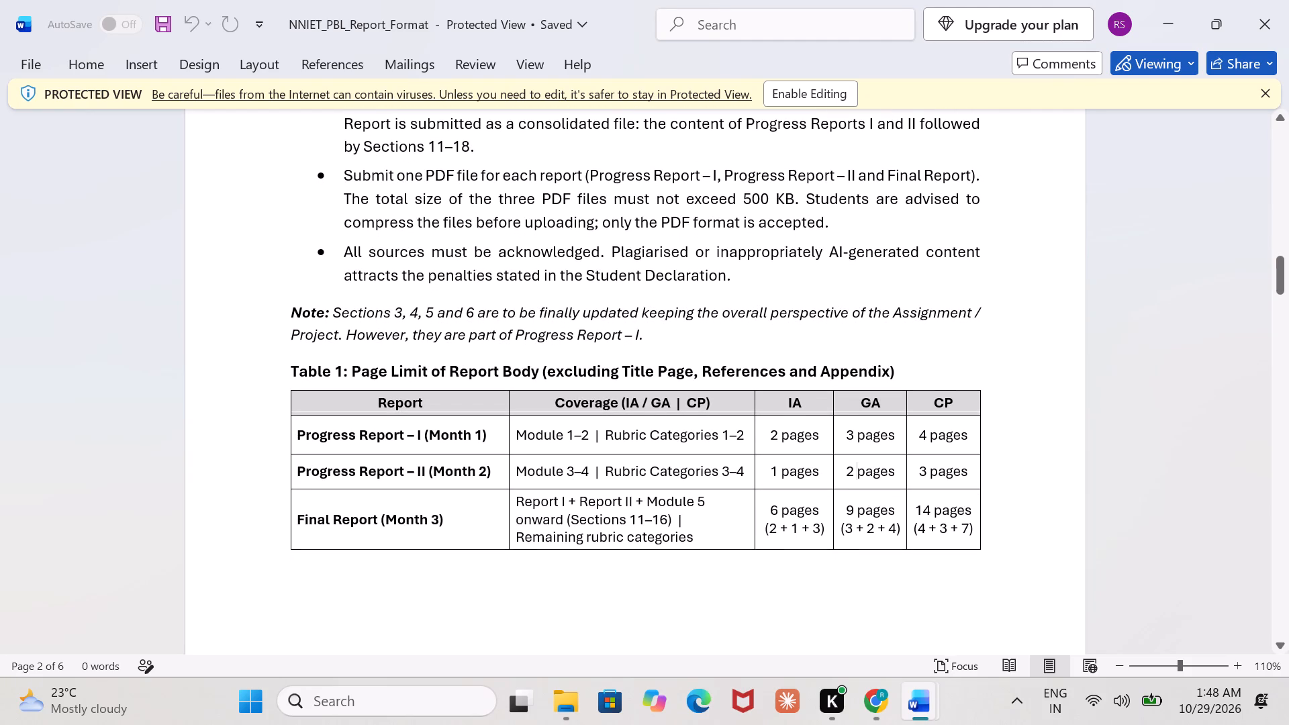
scroll(812, 544, down, 2)
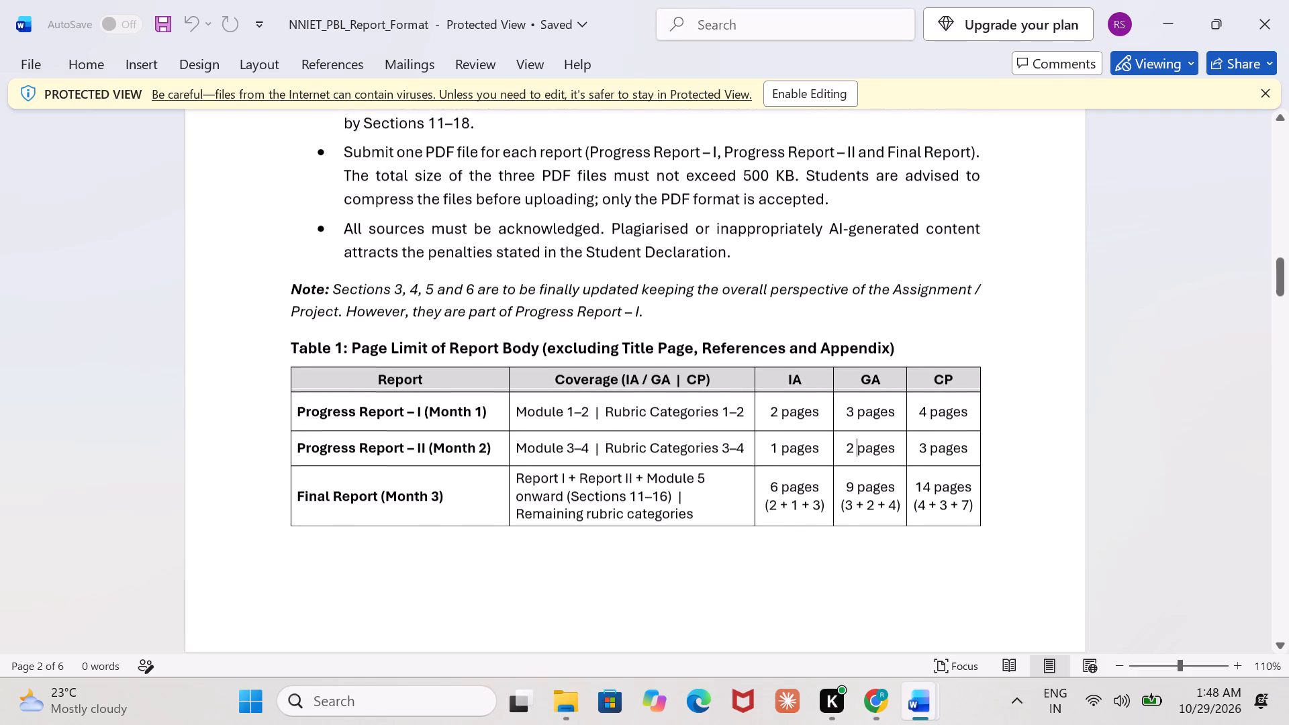
scroll(812, 544, down, 3)
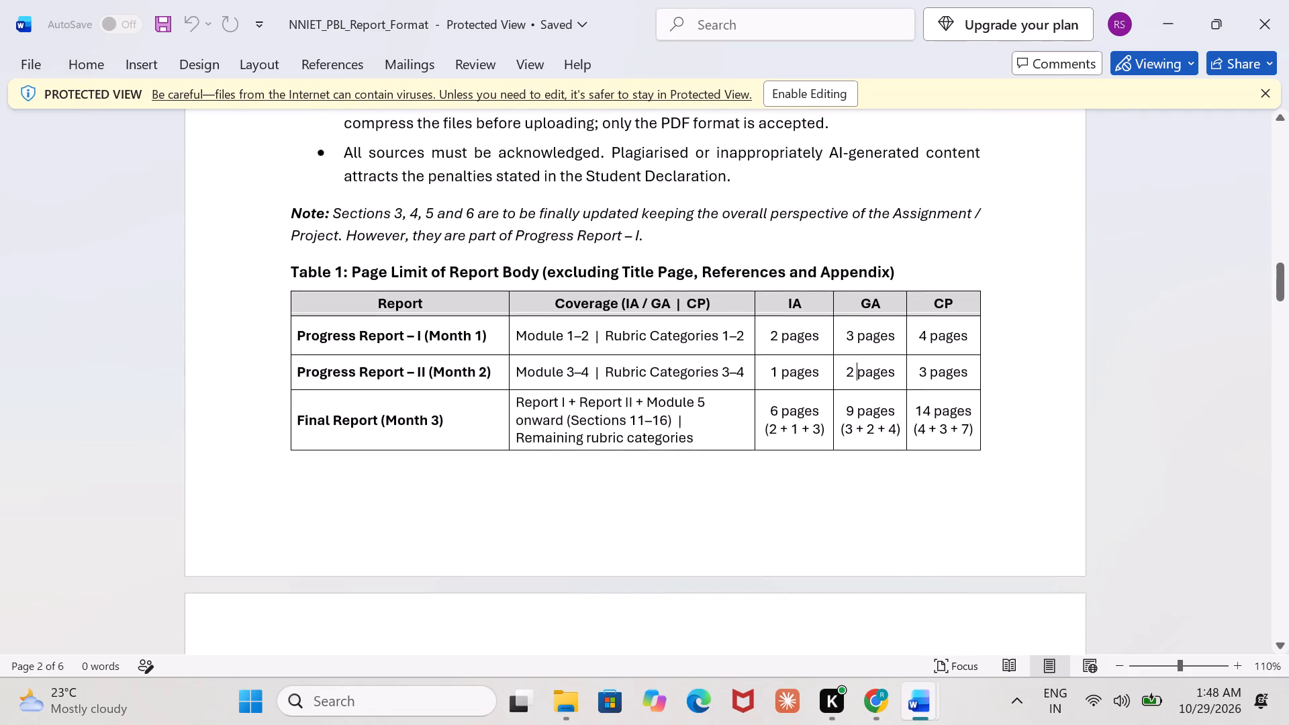
scroll(812, 544, down, 3)
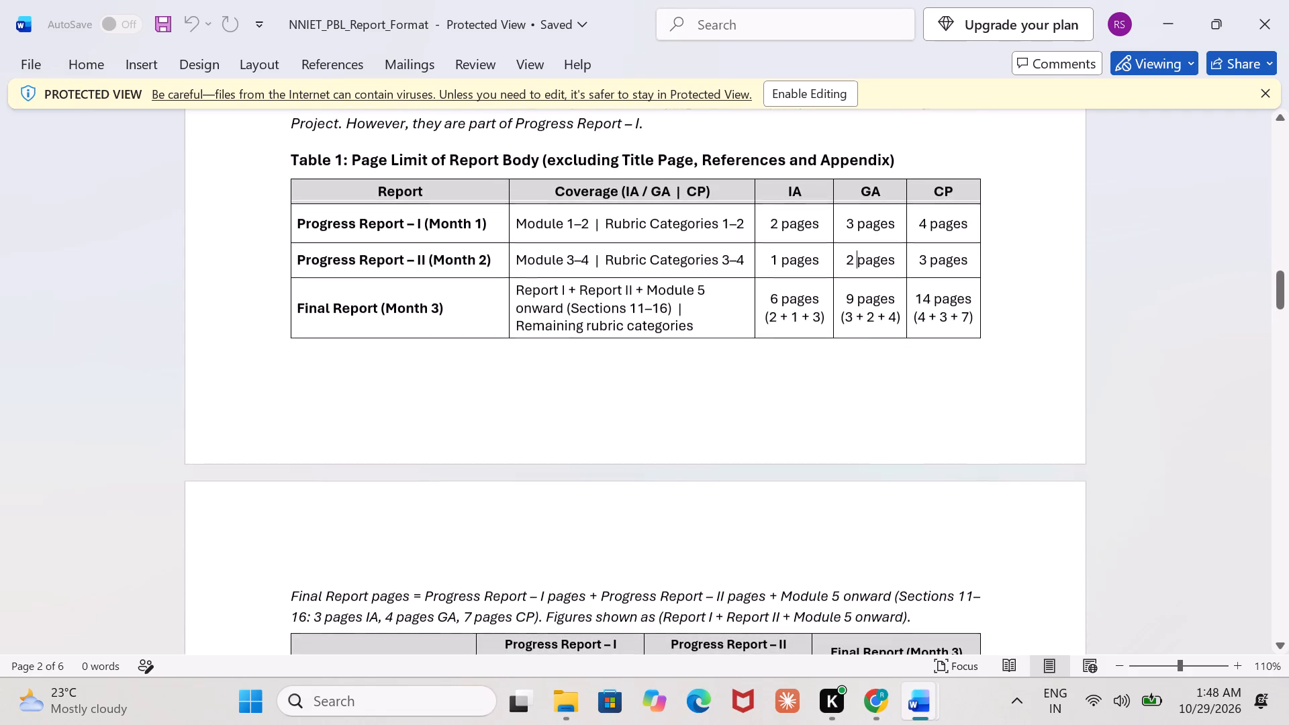
scroll(812, 544, down, 2)
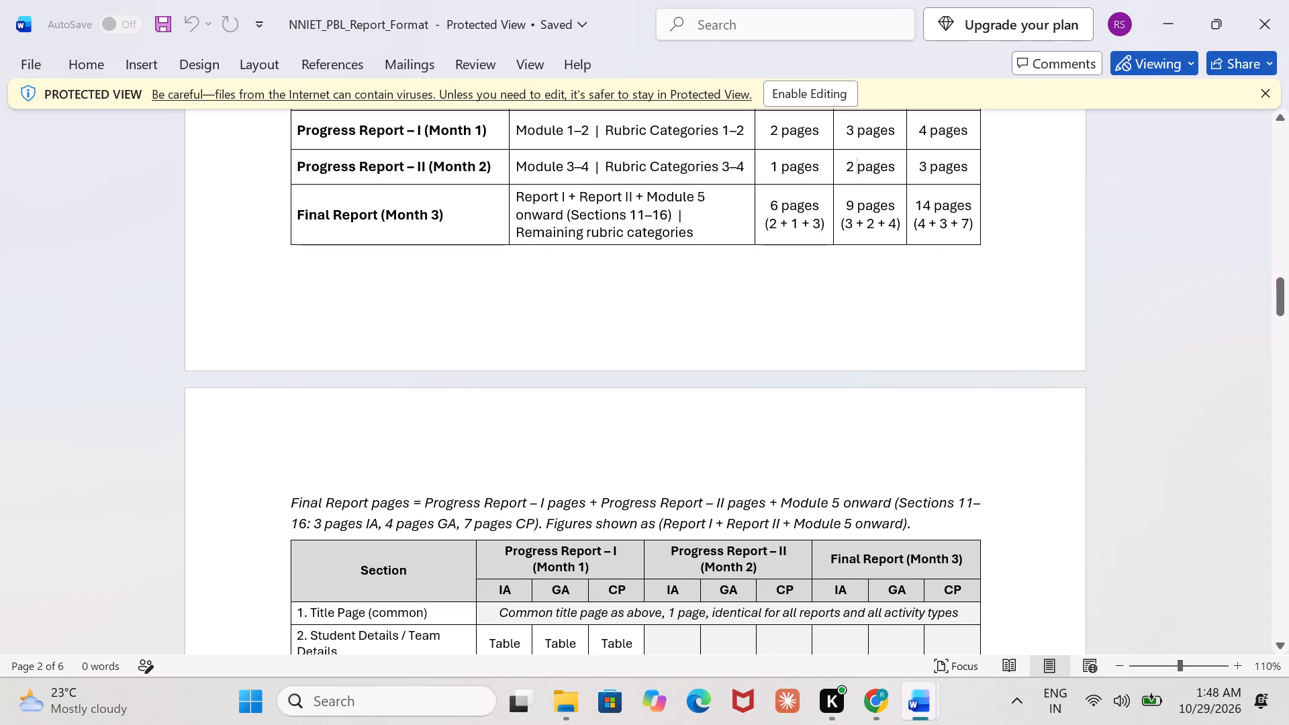
Examine the section-wise word limits table and its notes for Progress Report – II, and recheck the submission rules and Table 1.
scroll(812, 544, down, 2)
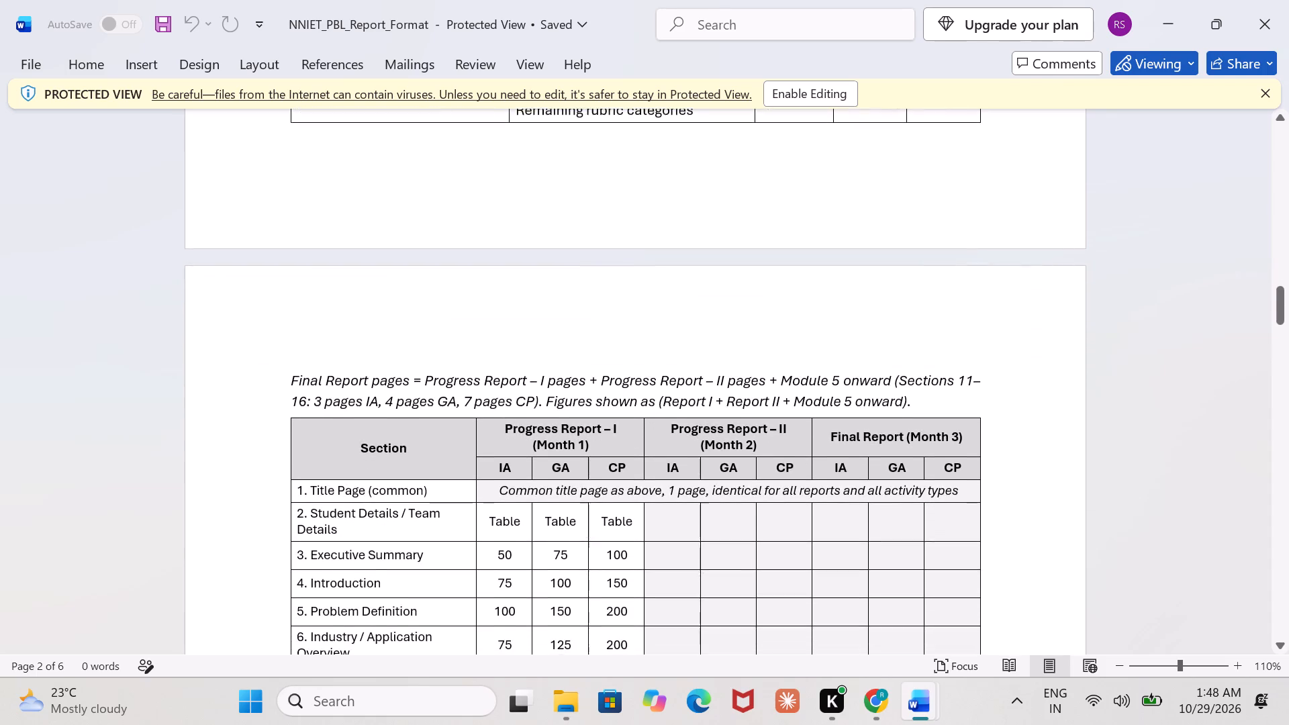
scroll(812, 544, down, 3)
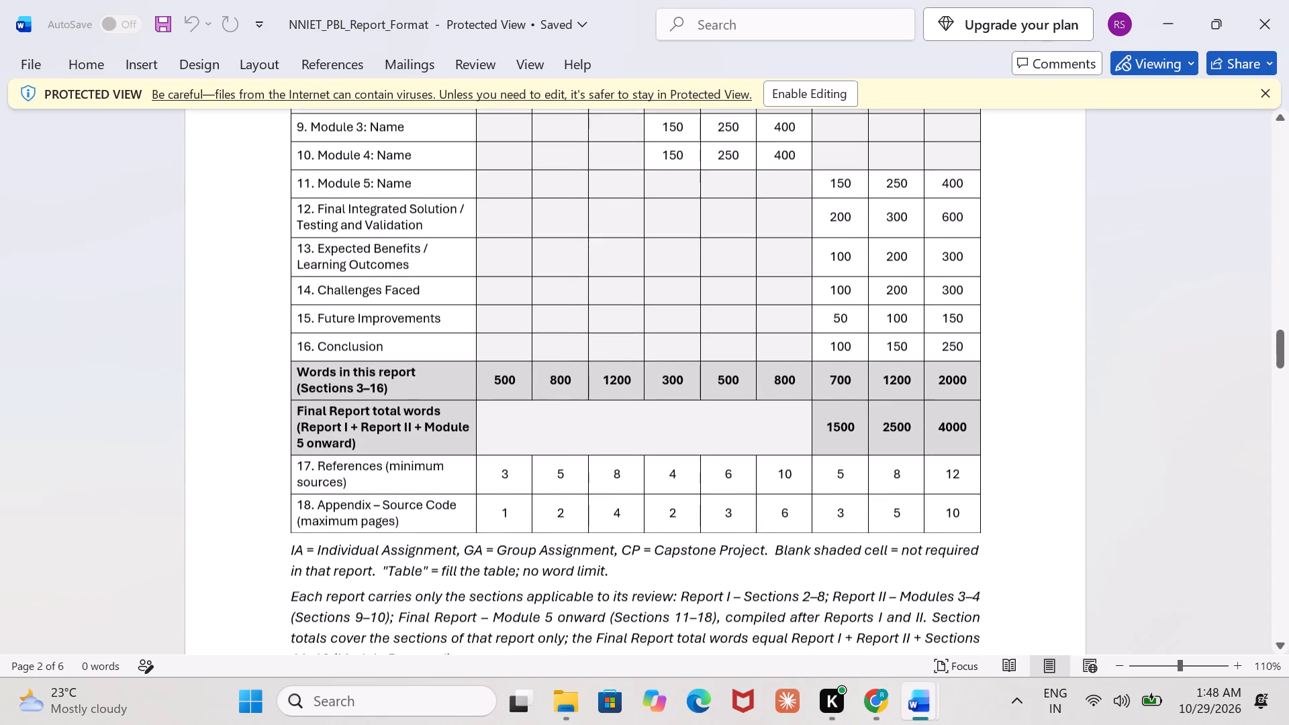
scroll(812, 544, down, 3)
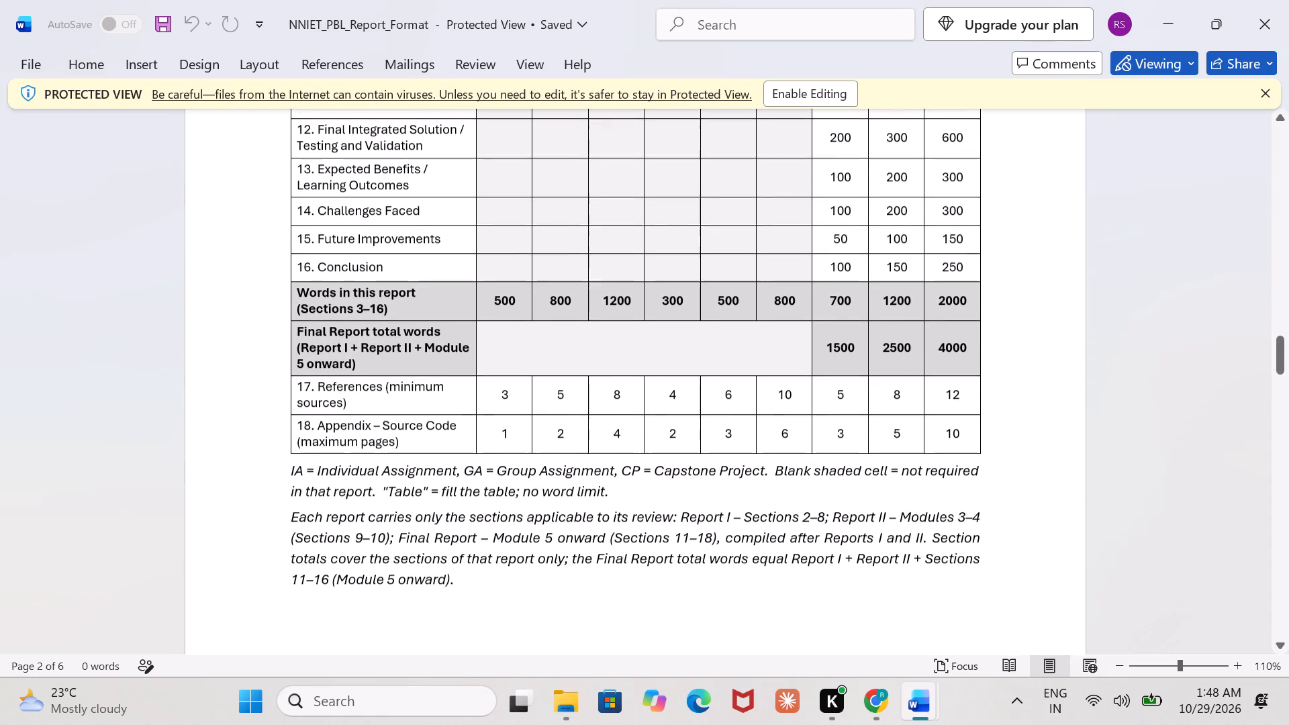
scroll(812, 544, down, 2)
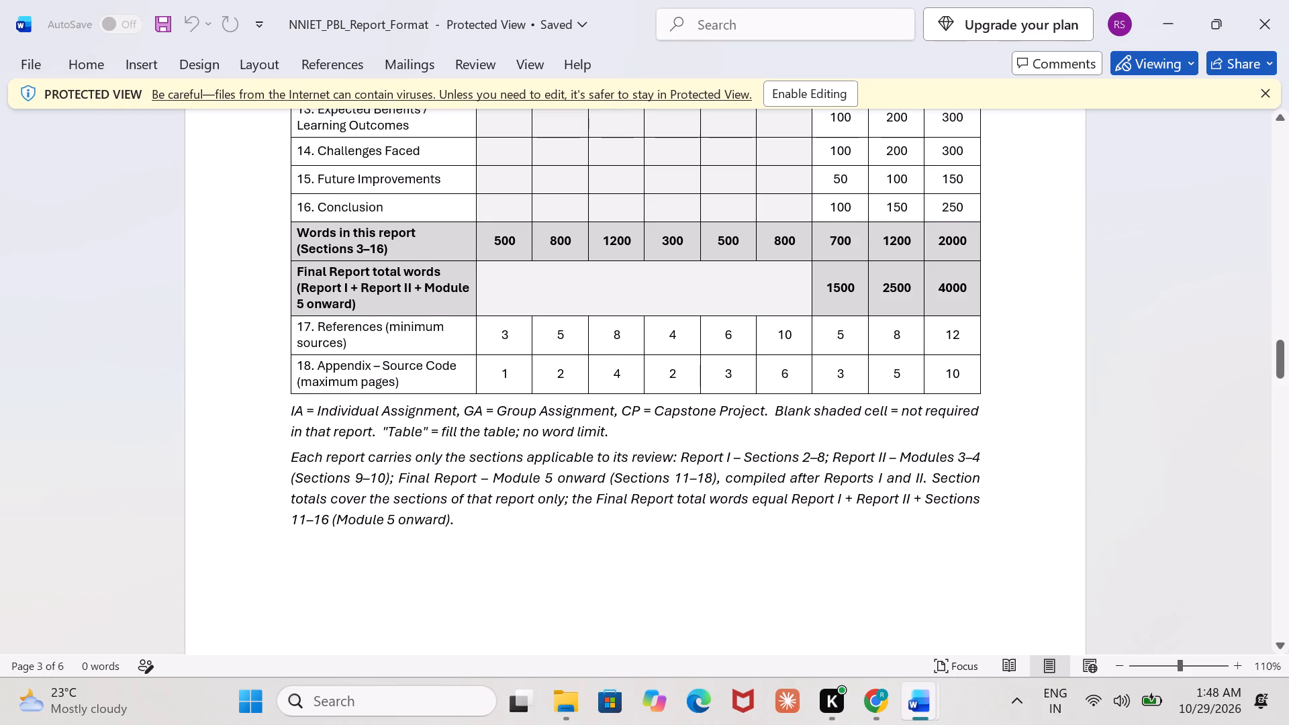
scroll(875, 635, up, 2)
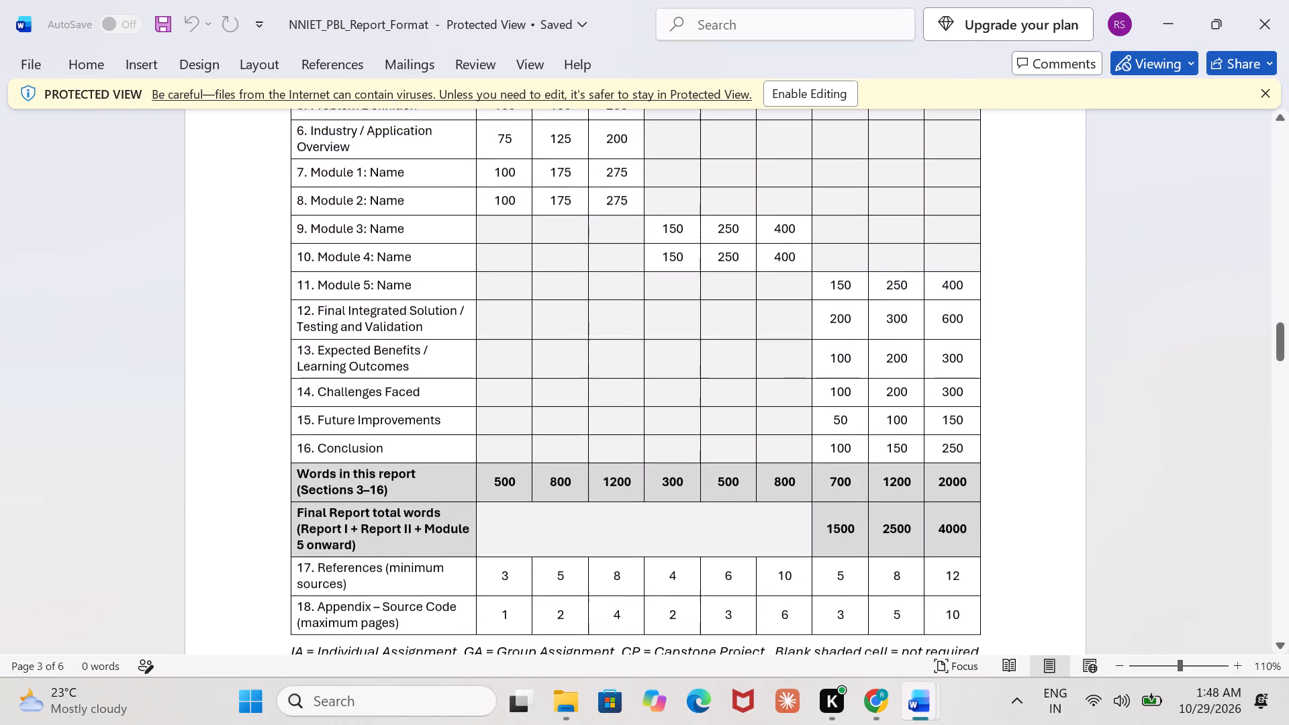
scroll(875, 635, up, 1)
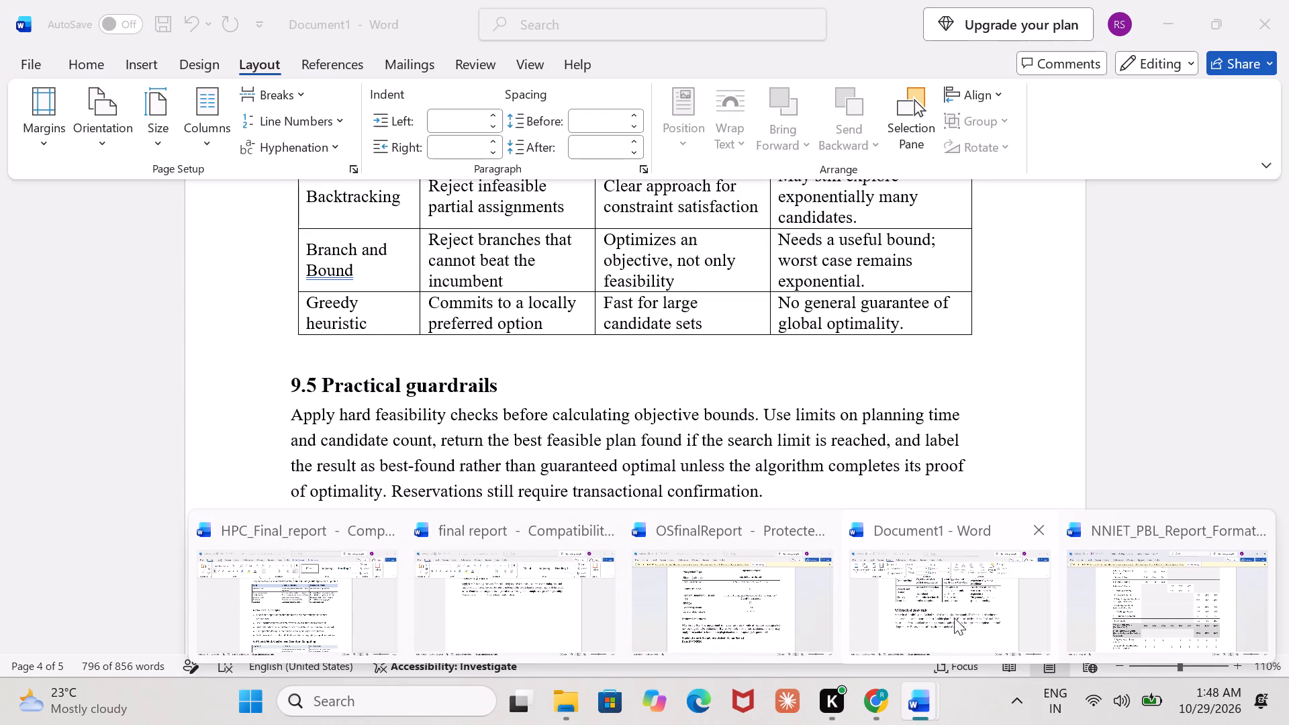
click(1118, 612)
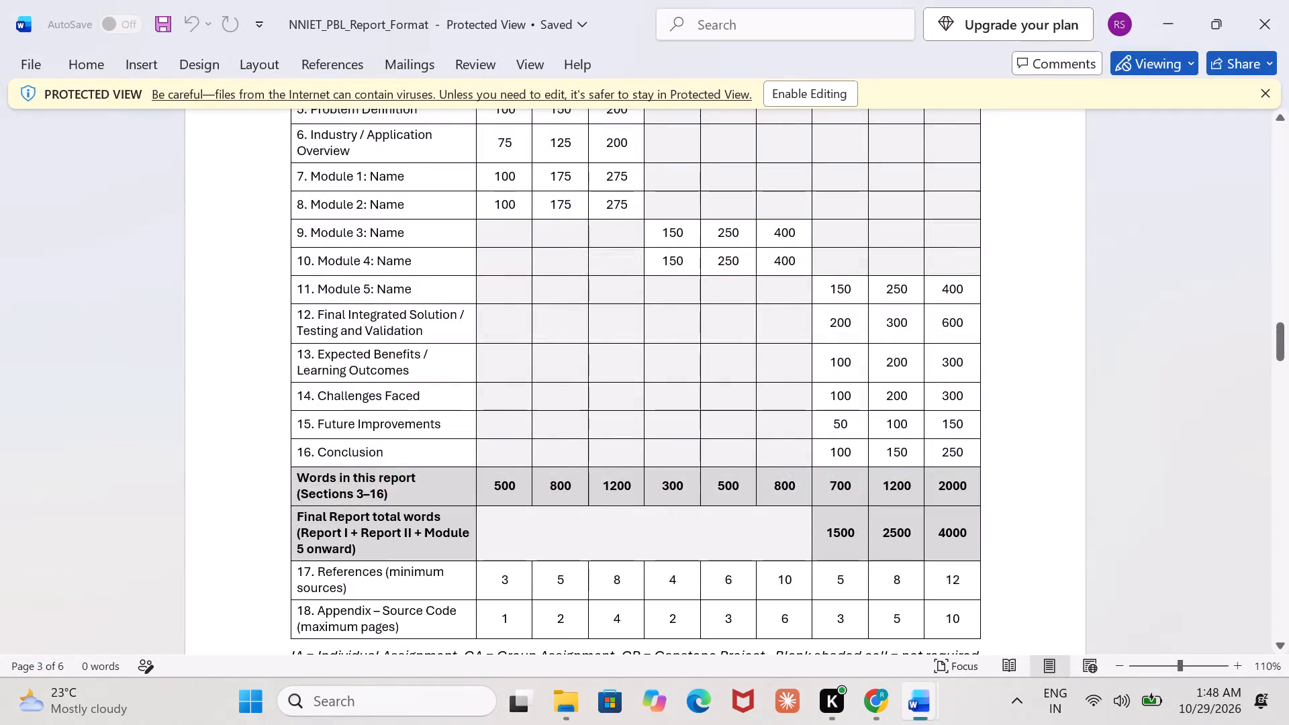
scroll(895, 499, up, 3)
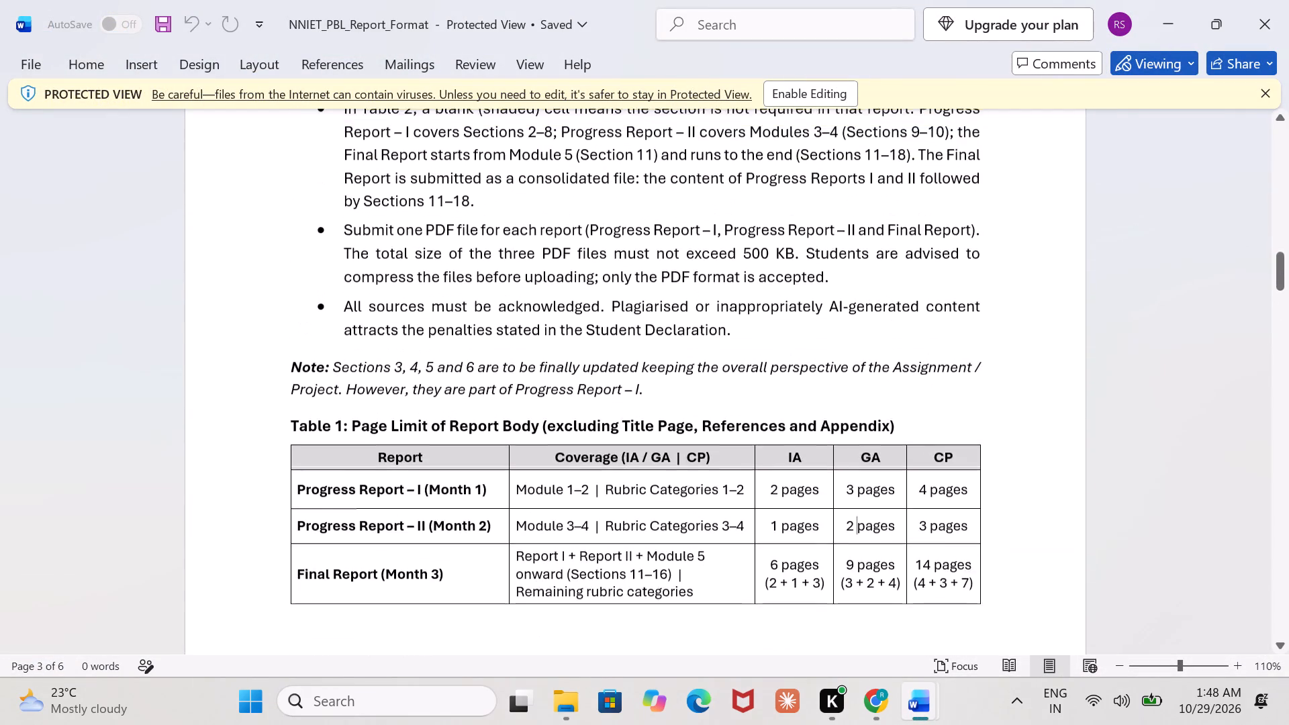
scroll(895, 499, up, 2)
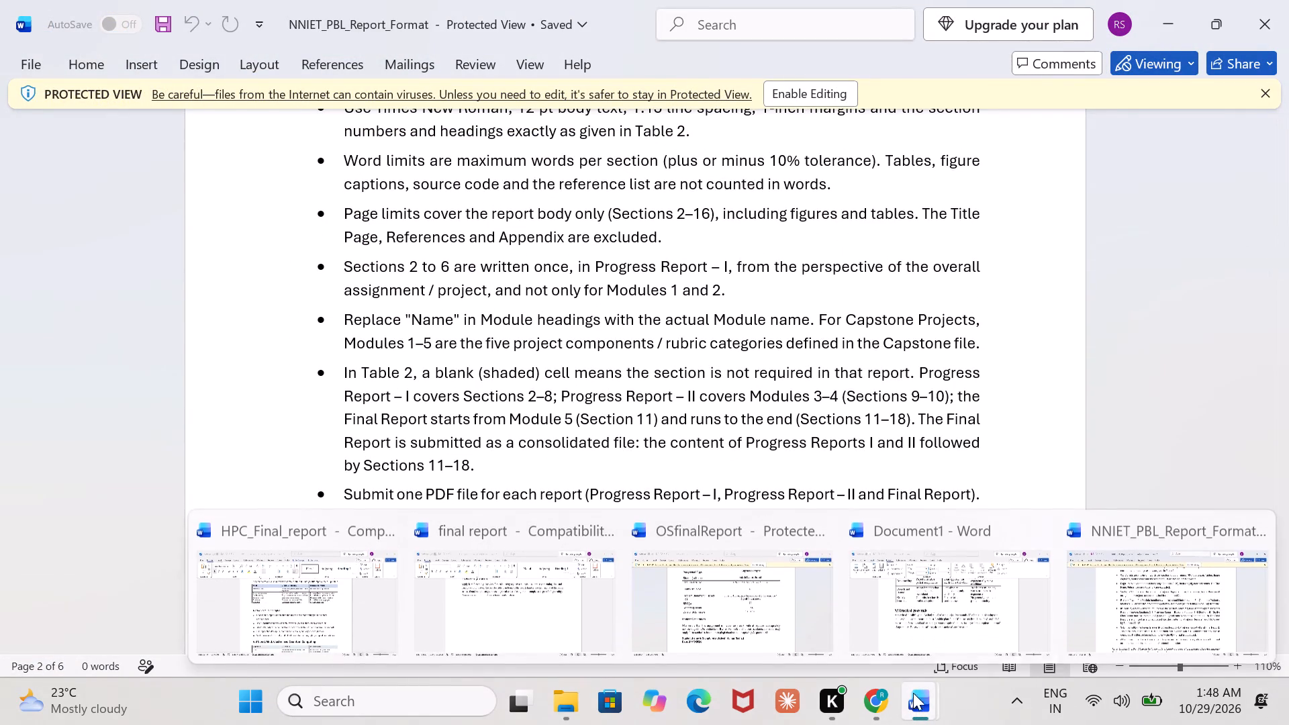
Return to Document1 and insert two blank lines above the Approach, Behaviour and Trade-off table so its header row moves to the next page.
click(930, 585)
scroll(784, 441, up, 2)
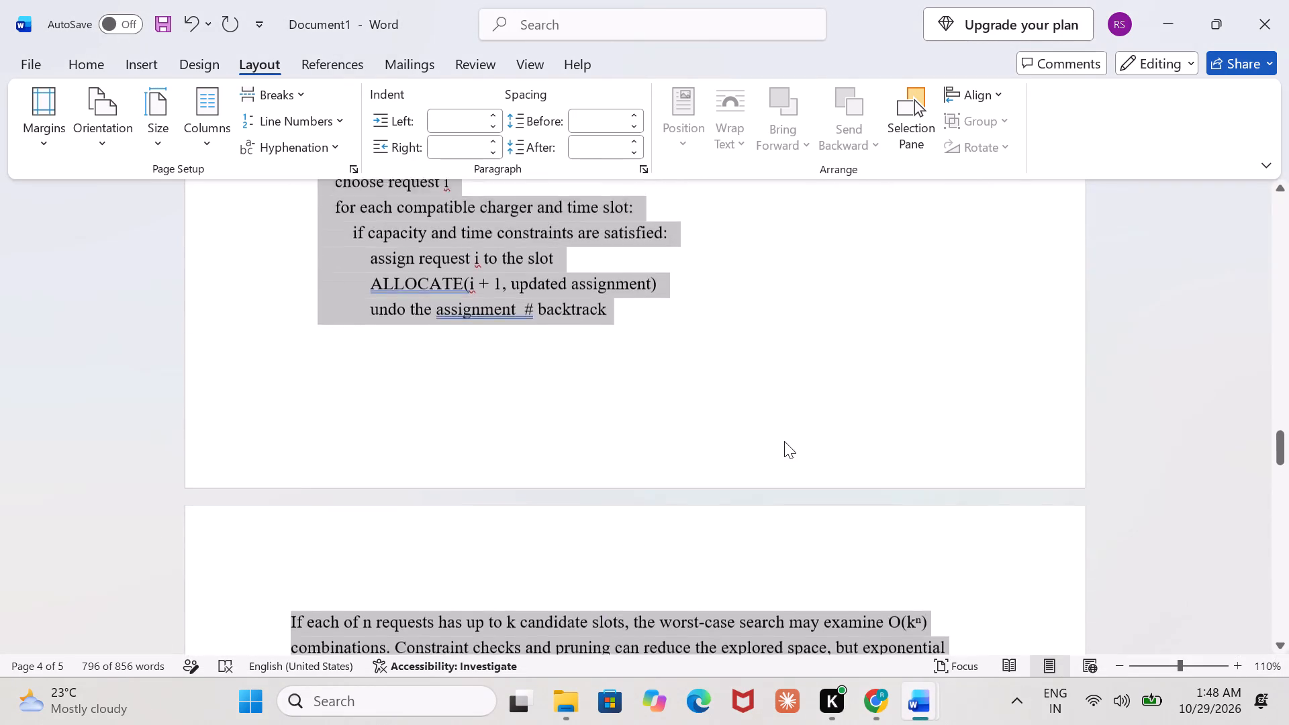
scroll(784, 441, up, 5)
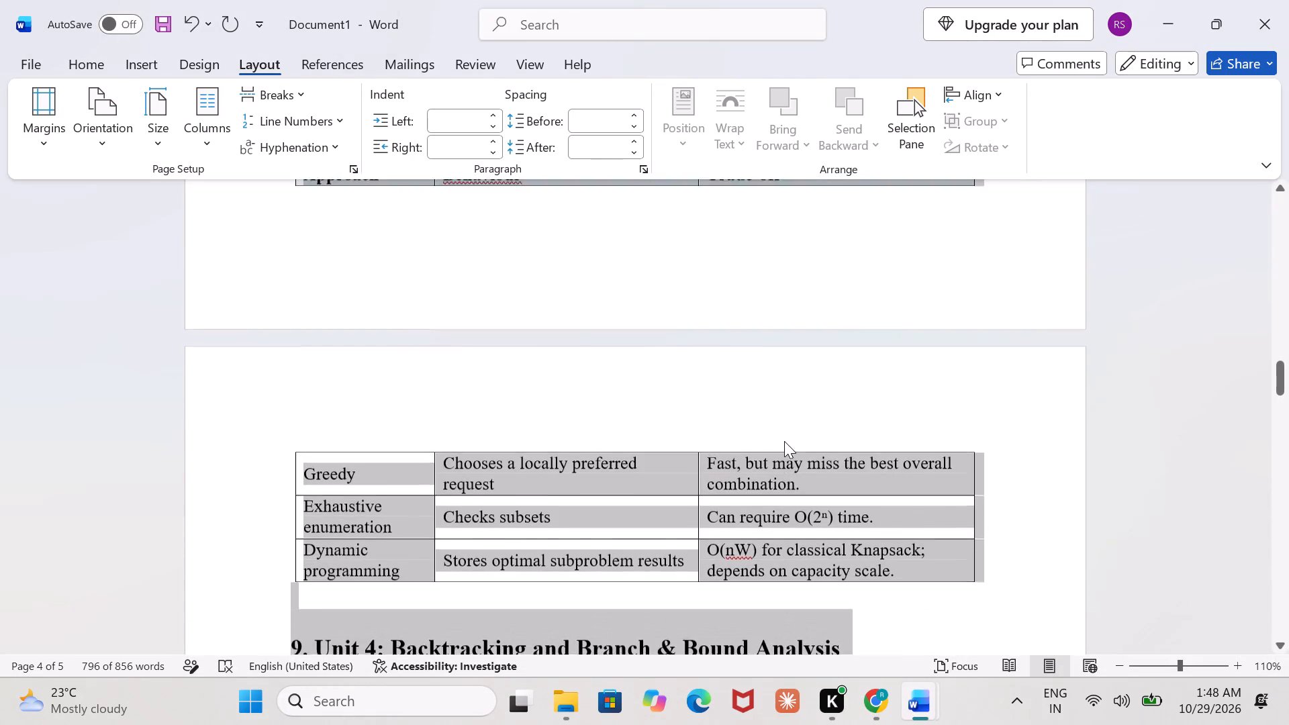
scroll(784, 441, up, 3)
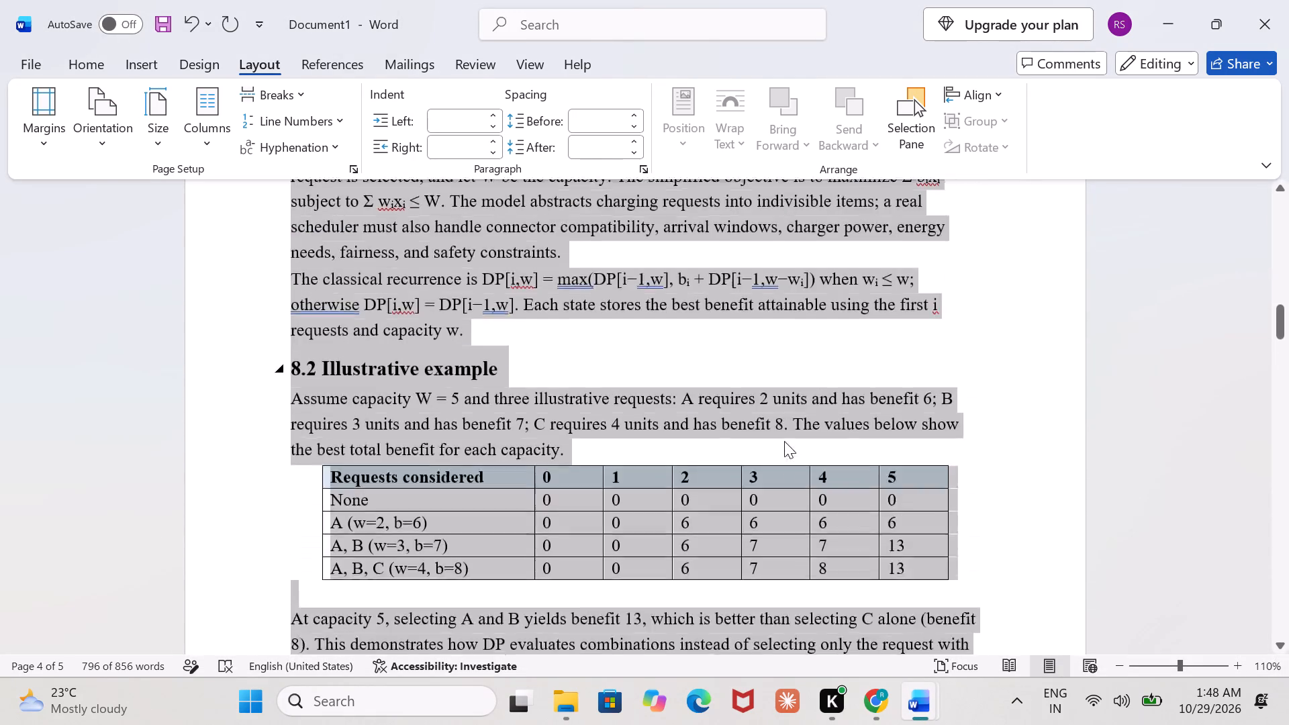
scroll(784, 441, up, 2)
scroll(784, 441, down, 3)
click(576, 425)
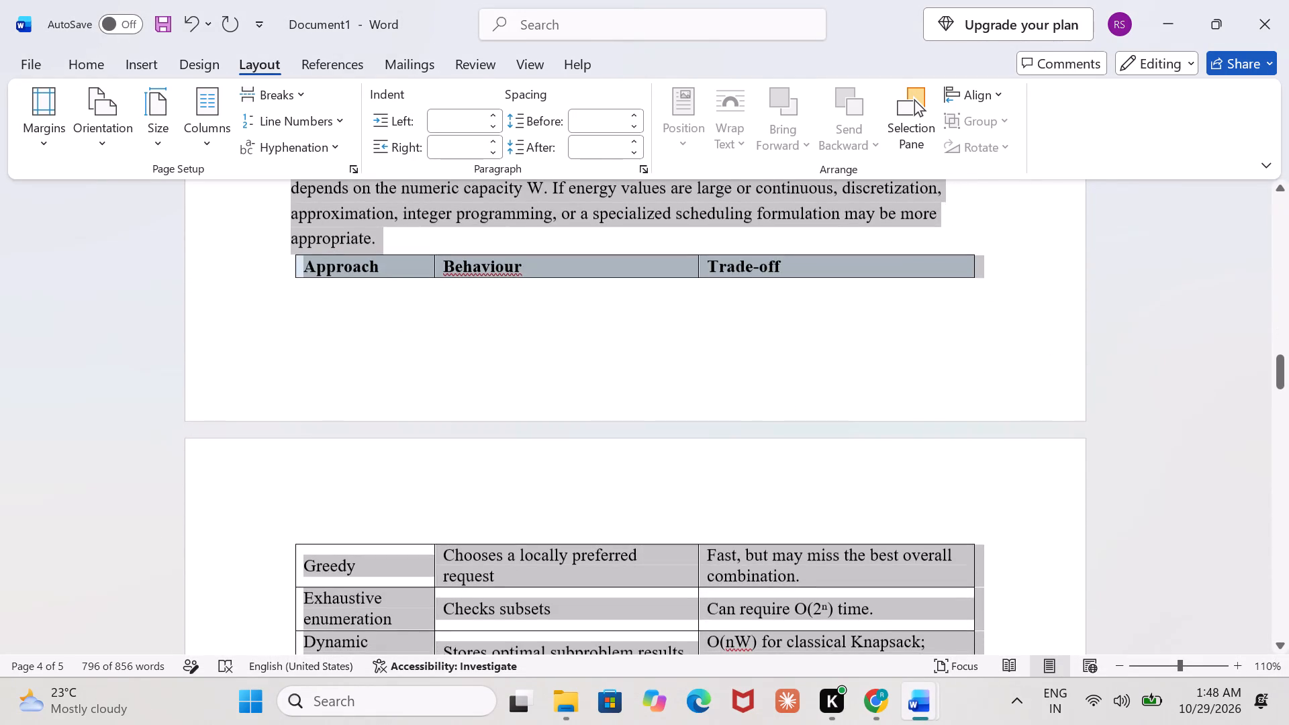
click(399, 242)
key(Return)
key(Return)
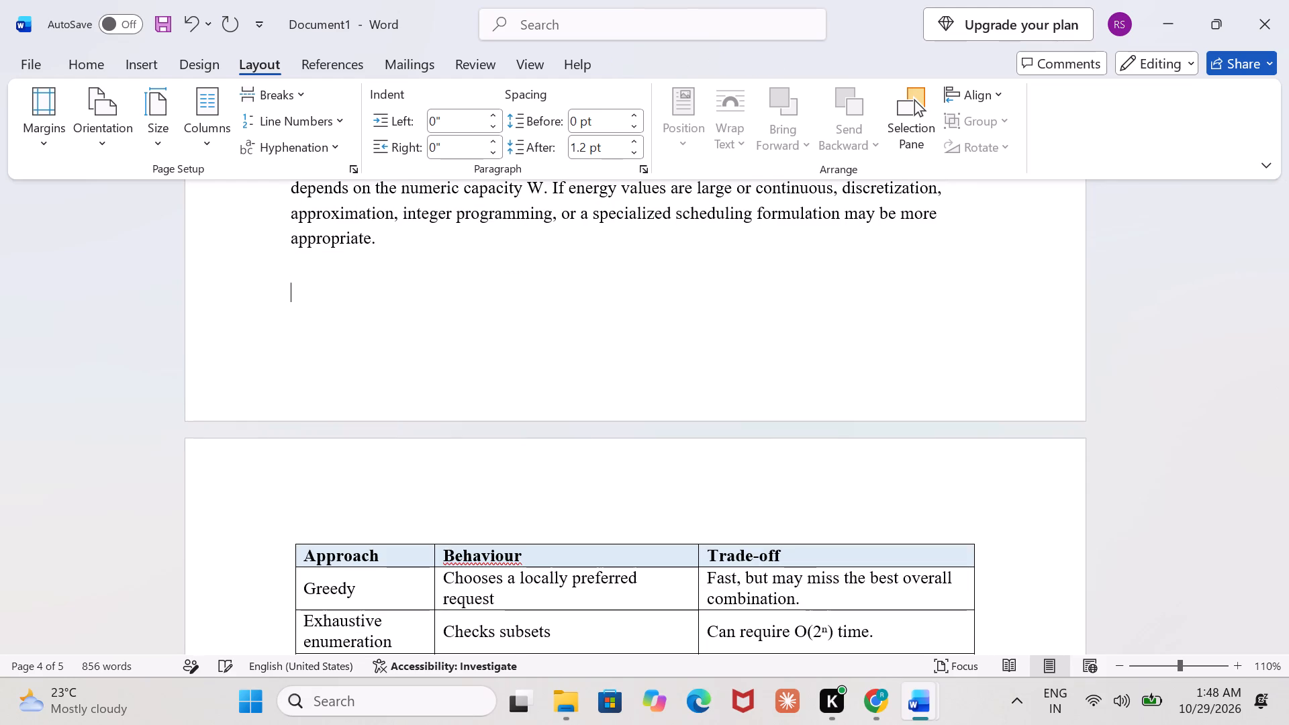
Make the "Program and Branch Name: BTech CSE-AIML" line on the title page bold and set it in Times New Roman.
scroll(520, 262, up, 4)
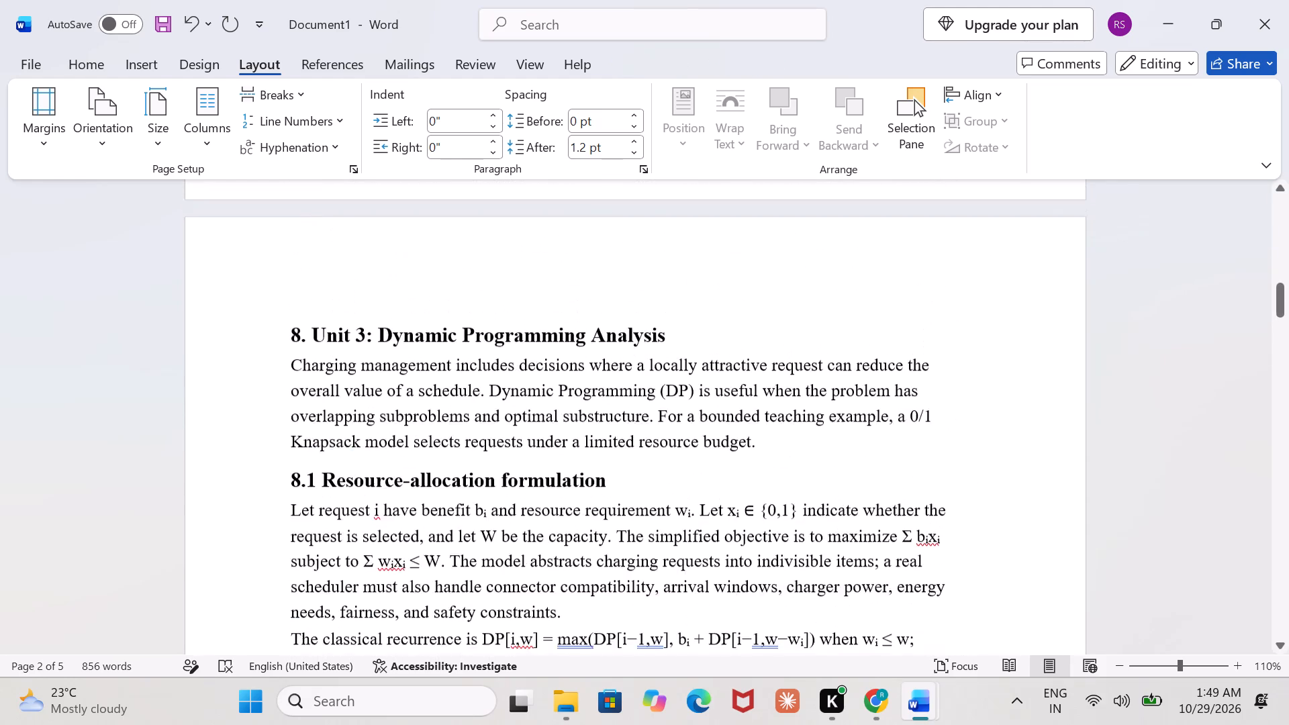
scroll(520, 262, up, 3)
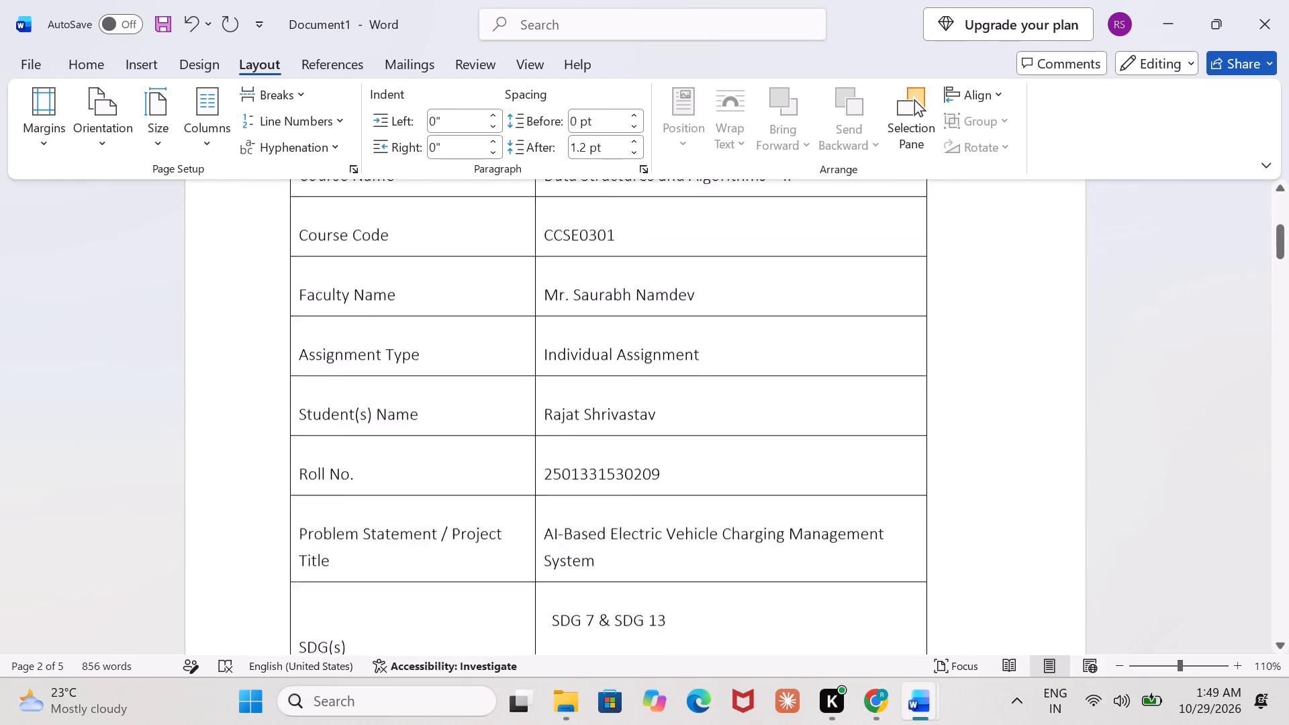
scroll(520, 262, up, 1)
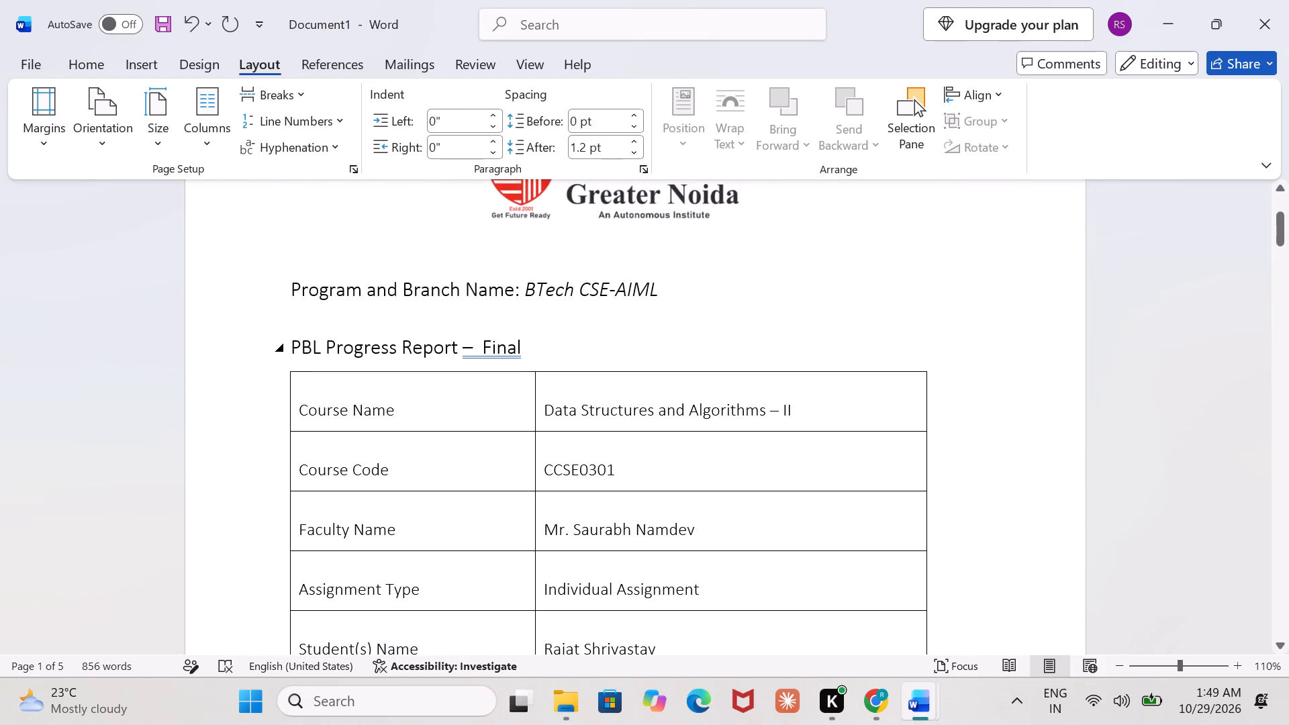
drag(673, 291, 320, 292)
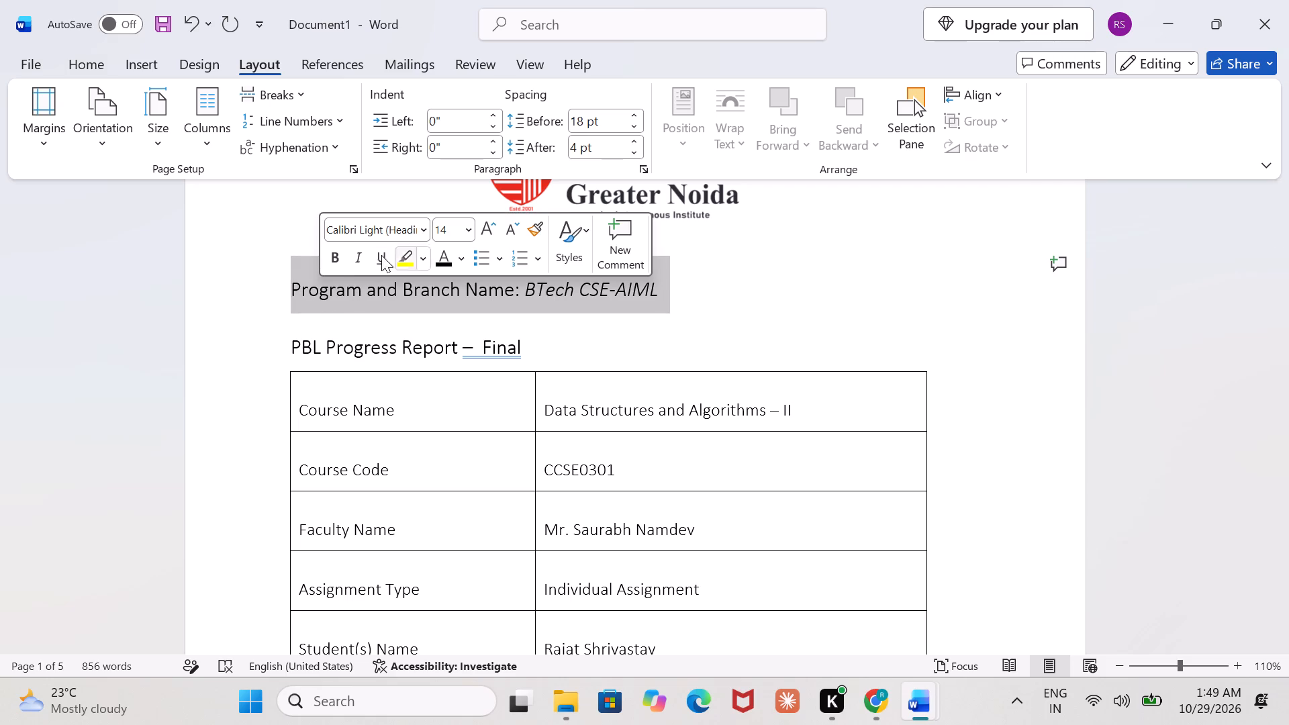
click(324, 252)
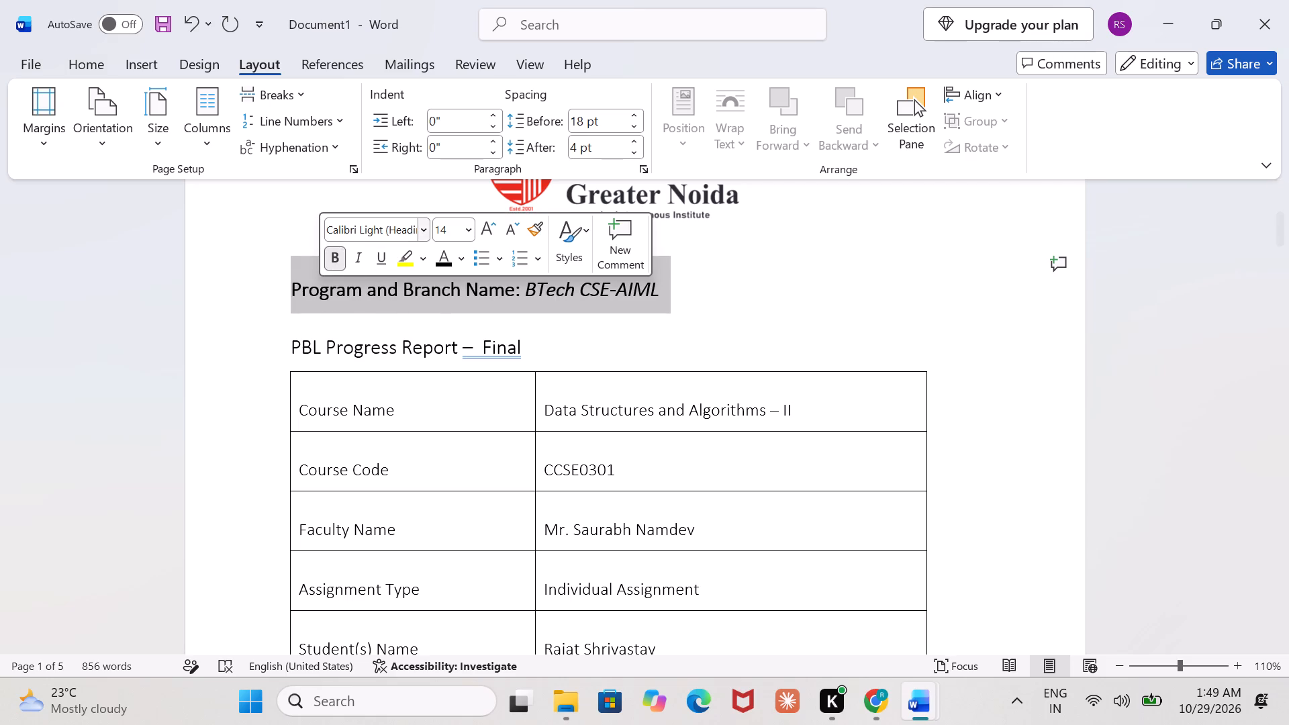
click(424, 230)
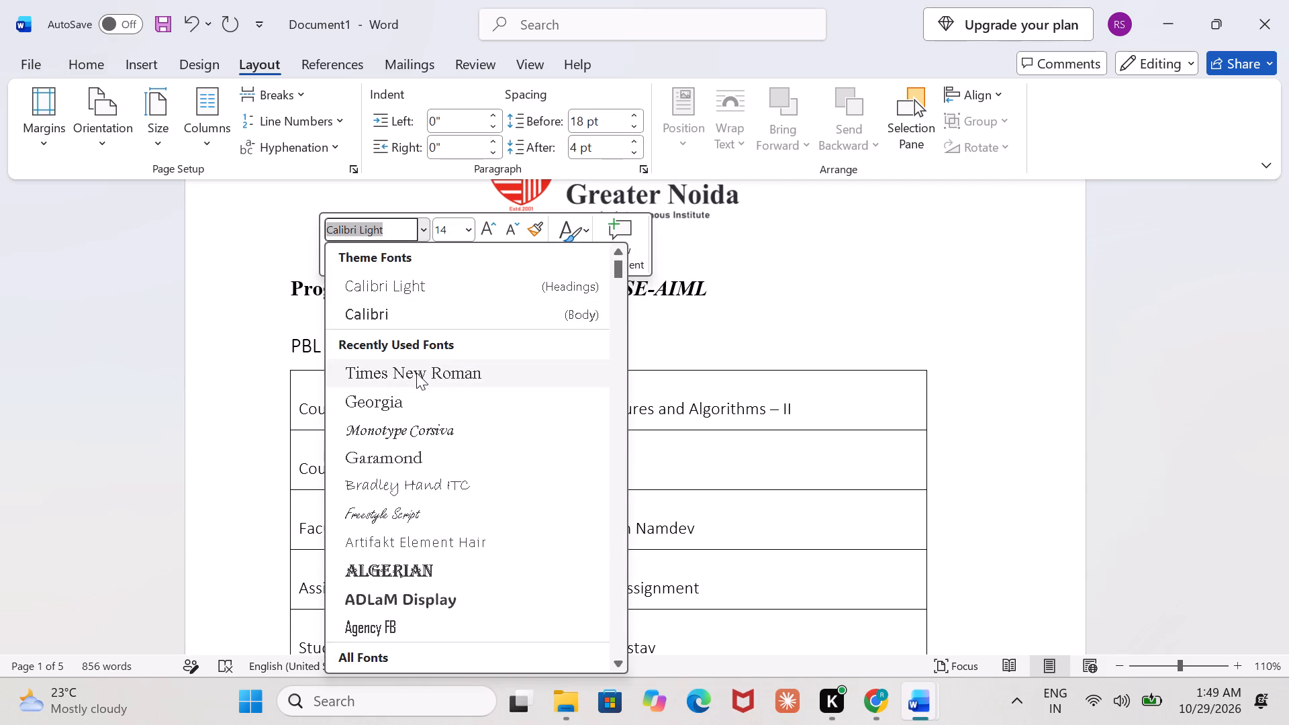
click(416, 373)
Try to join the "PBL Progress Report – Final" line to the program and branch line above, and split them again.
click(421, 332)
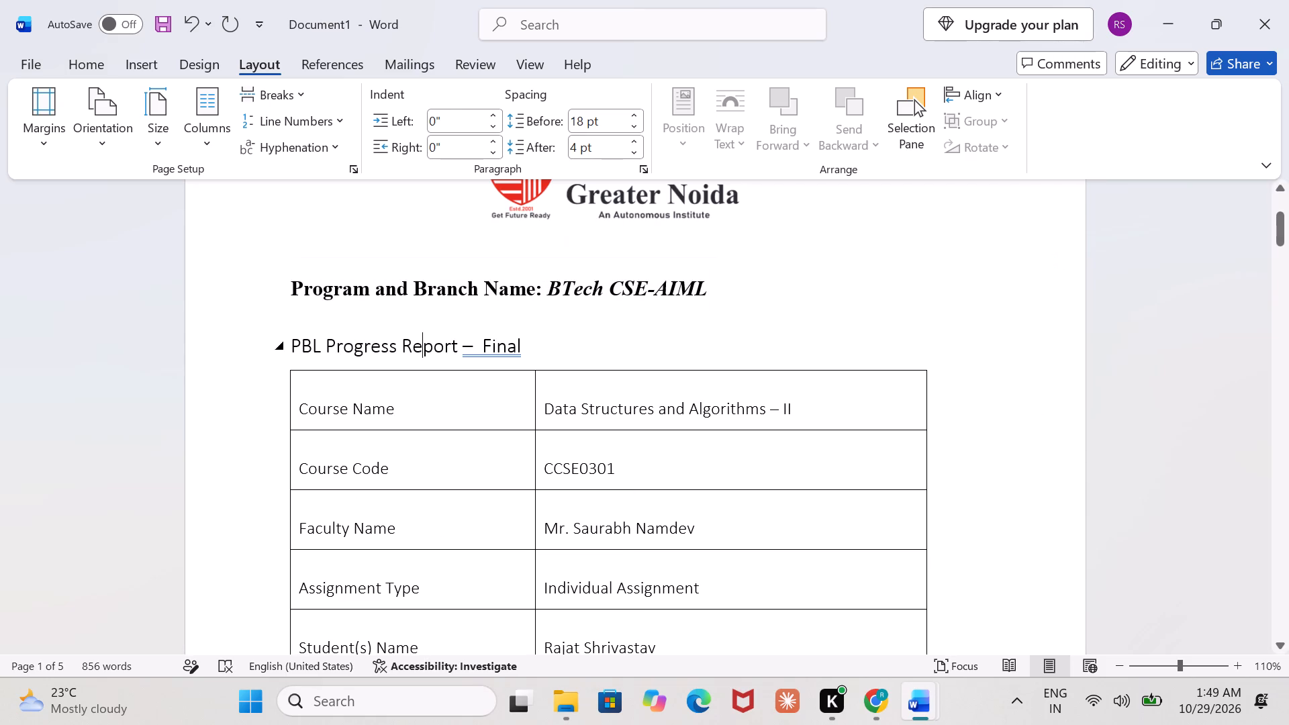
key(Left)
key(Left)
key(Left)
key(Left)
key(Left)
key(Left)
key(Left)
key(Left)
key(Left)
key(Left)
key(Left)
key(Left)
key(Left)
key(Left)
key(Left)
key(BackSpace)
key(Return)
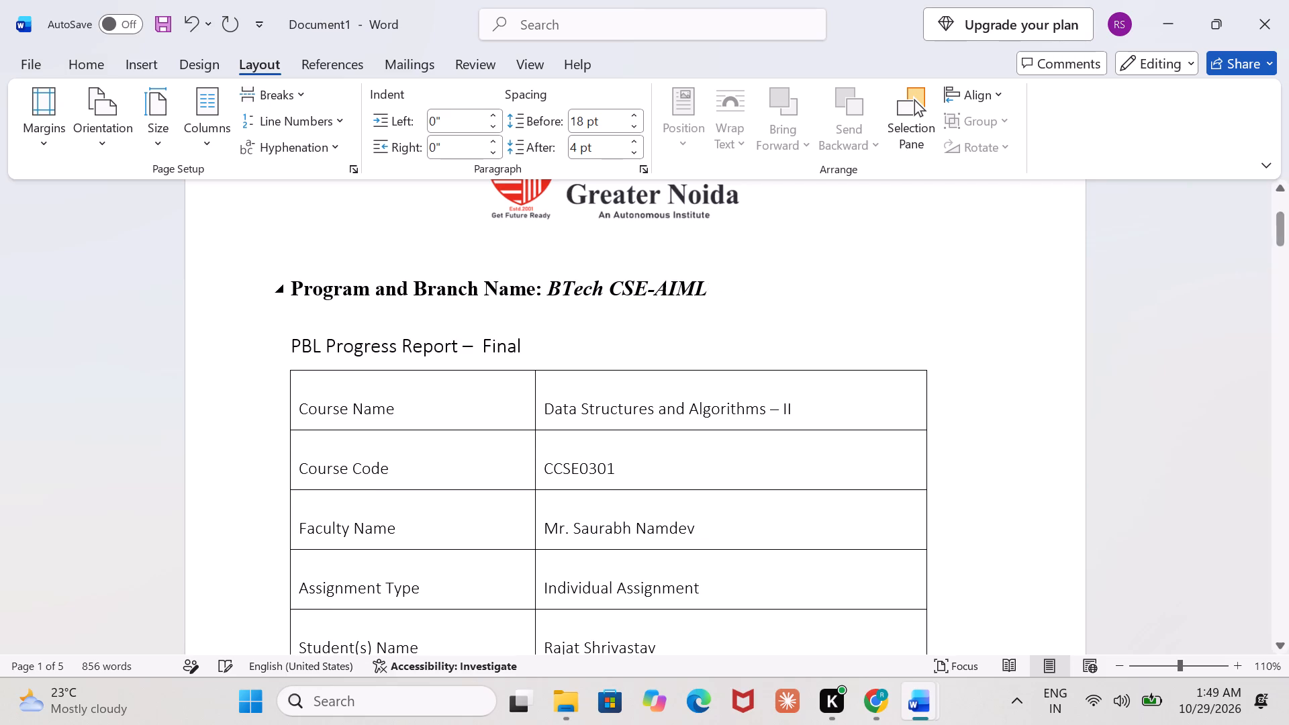
Set the paragraph spacing after to 1.15 pt from the Program and Branch Name line through the end of the title page table.
drag(536, 337, 323, 354)
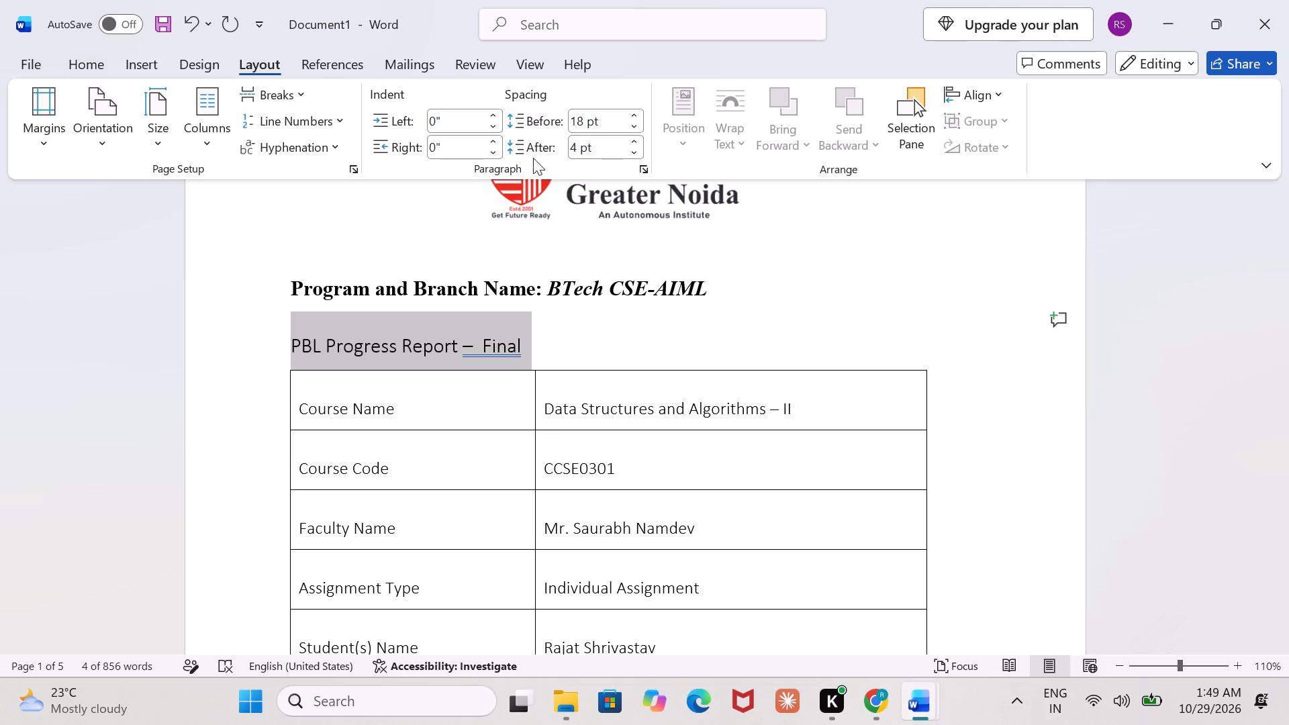
drag(293, 278, 674, 688)
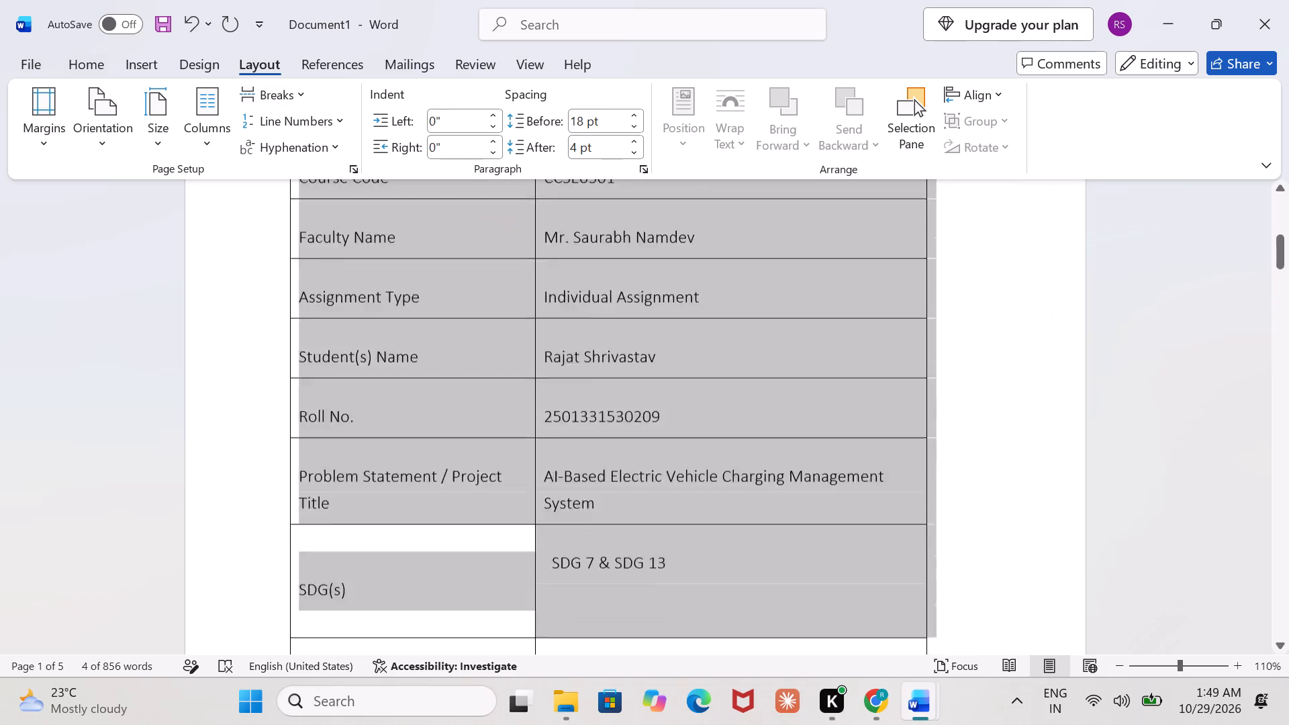
drag(674, 688, 696, 620)
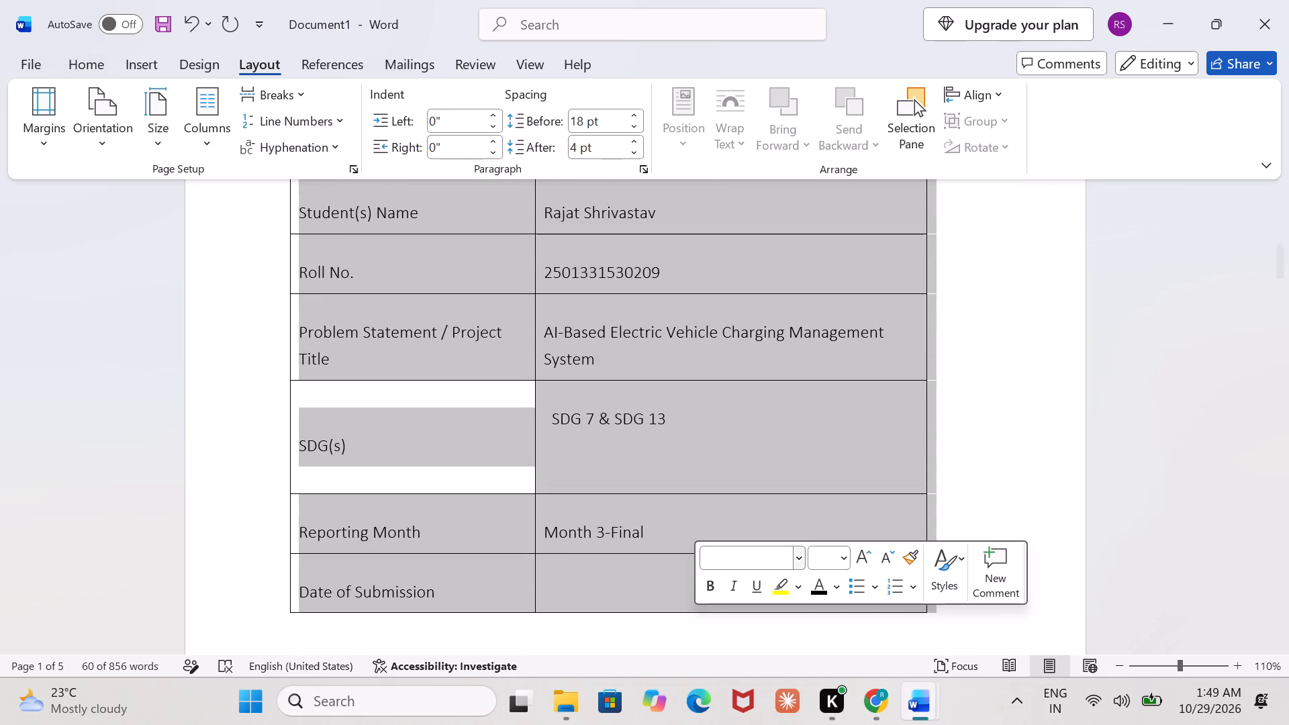
click(613, 149)
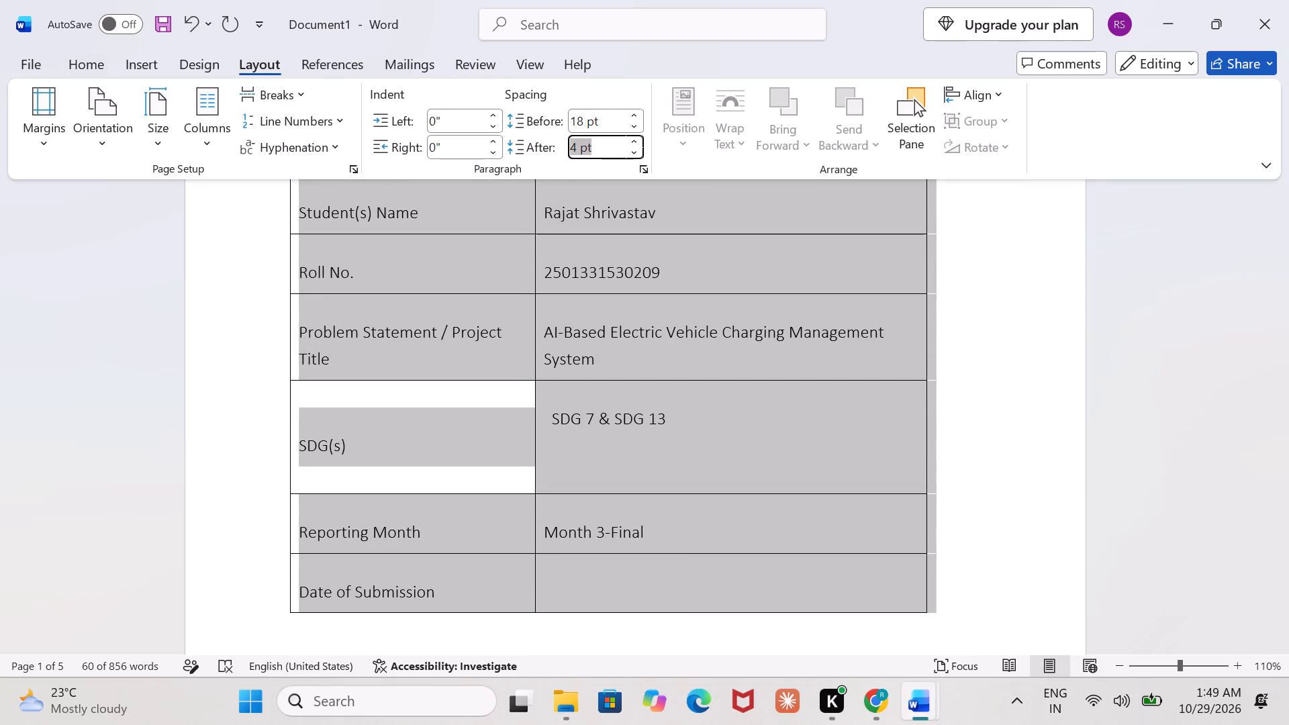
key(BackSpace)
text(1.15)
key(Return)
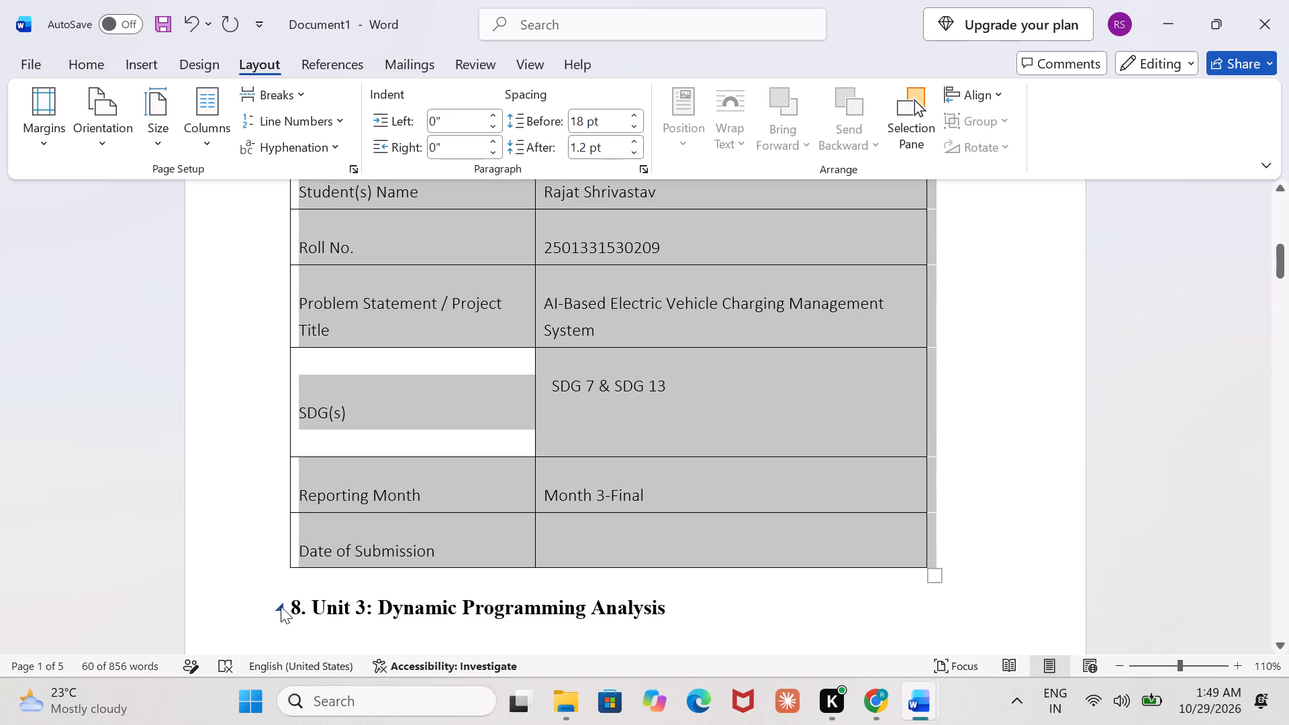
Insert a blank line before the "8. Unit 3: Dynamic Programming Analysis" heading to move it to the next page.
click(287, 599)
click(291, 601)
key(Return)
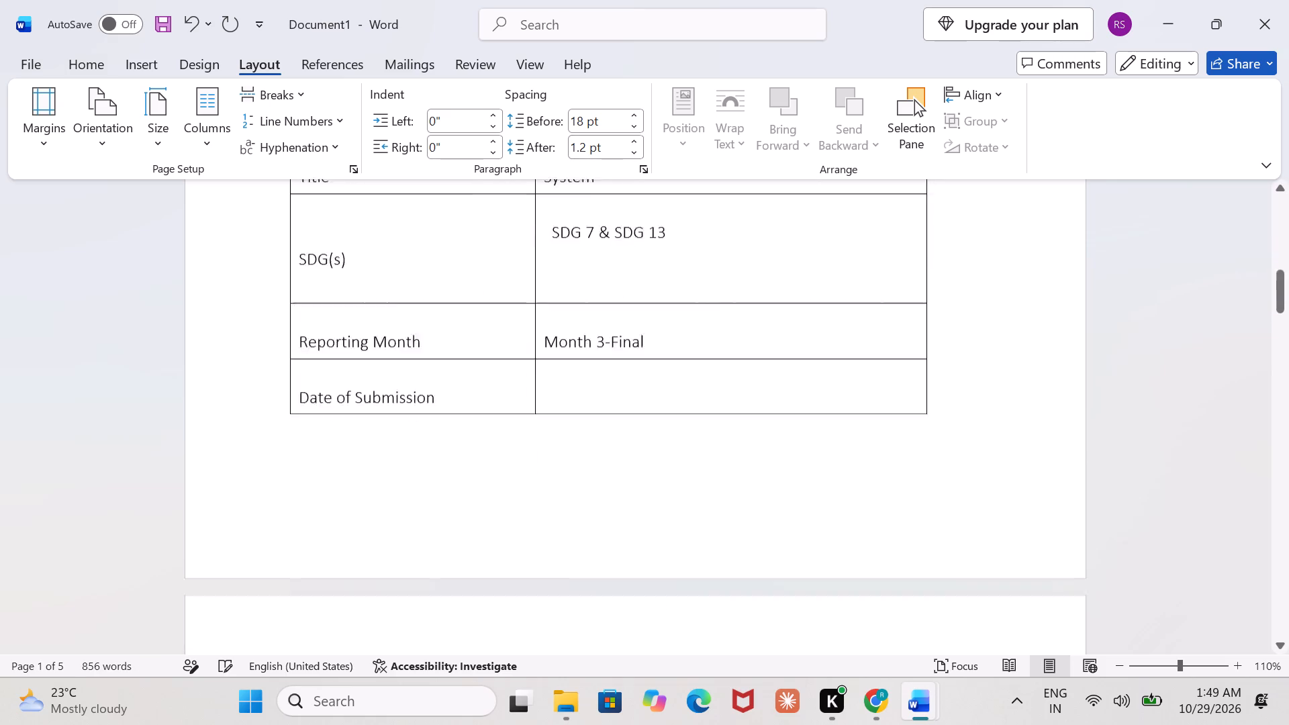
Expand the collapsed content under the "8. Unit 3: Dynamic Programming Analysis" heading.
scroll(387, 588, up, 1)
scroll(387, 588, down, 1)
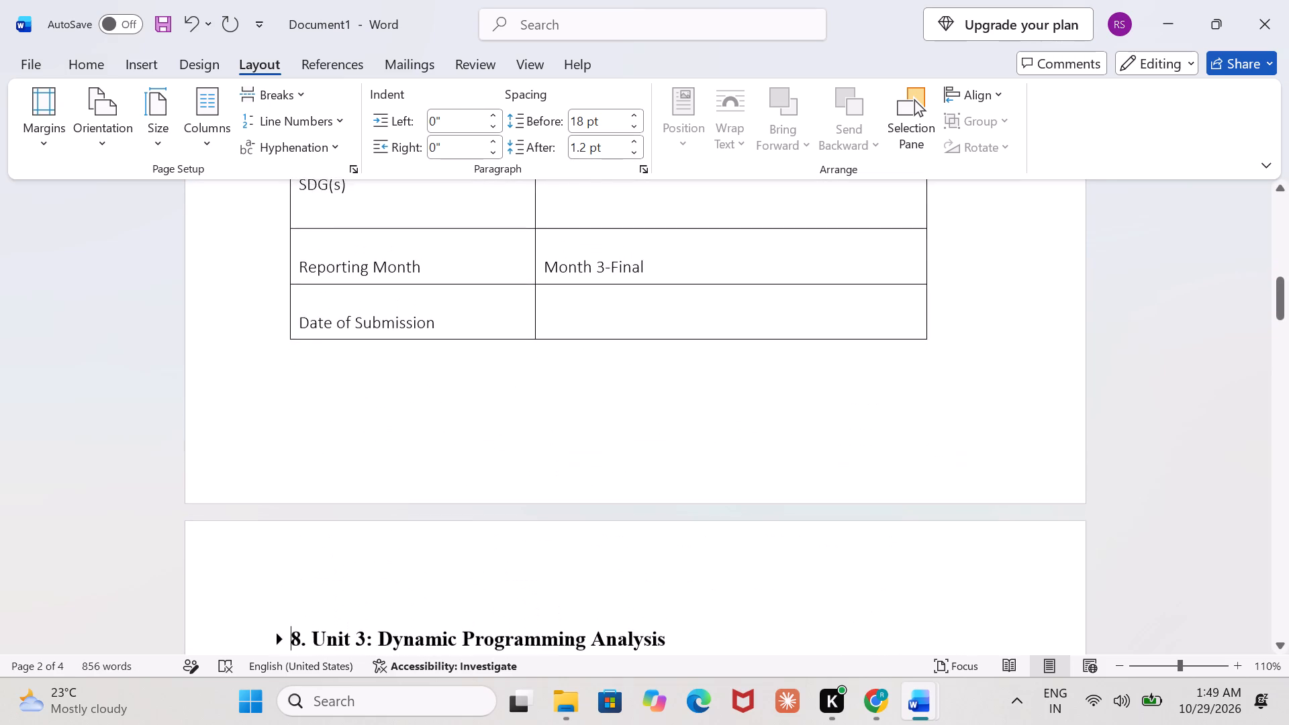
scroll(387, 588, down, 1)
click(283, 544)
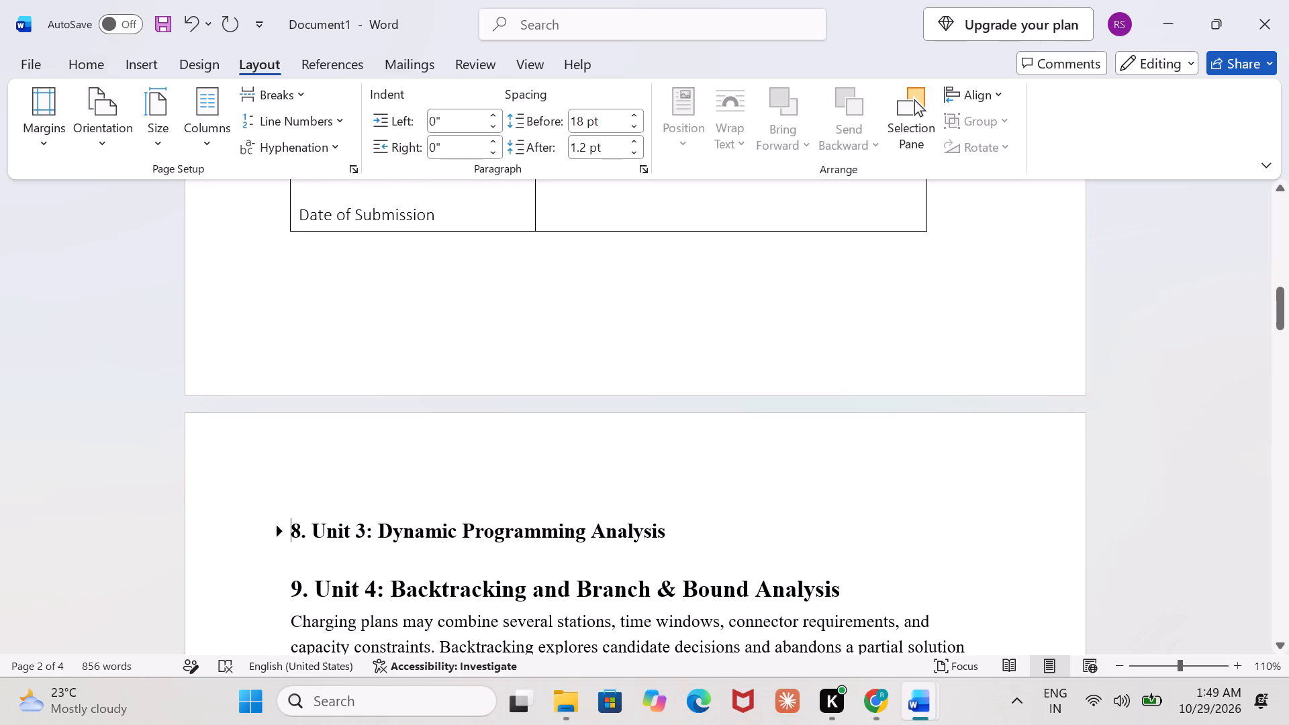
click(283, 530)
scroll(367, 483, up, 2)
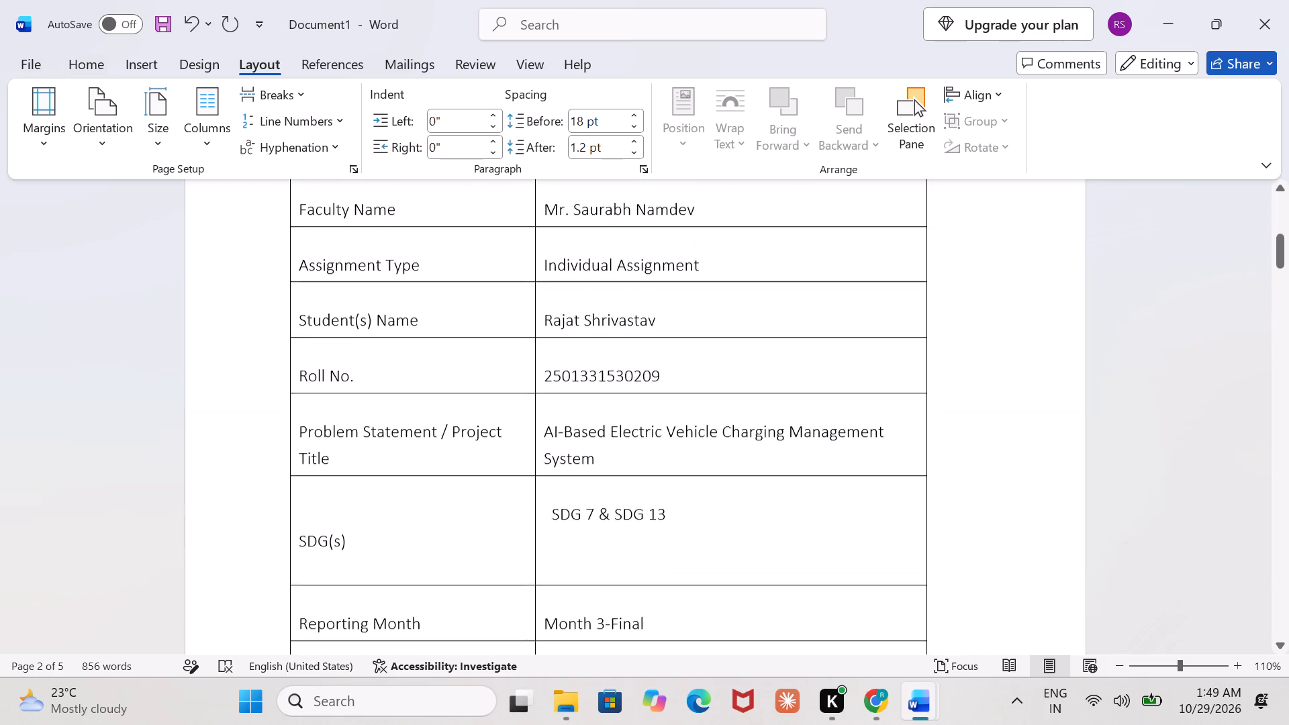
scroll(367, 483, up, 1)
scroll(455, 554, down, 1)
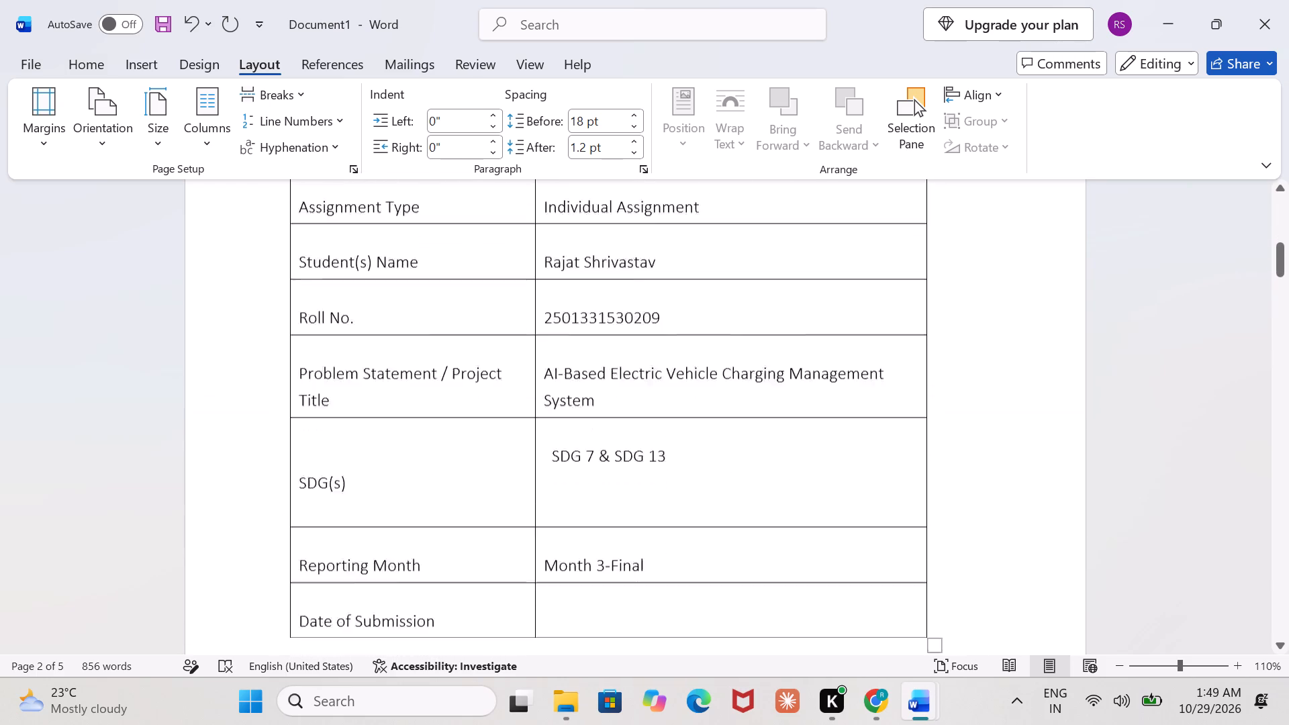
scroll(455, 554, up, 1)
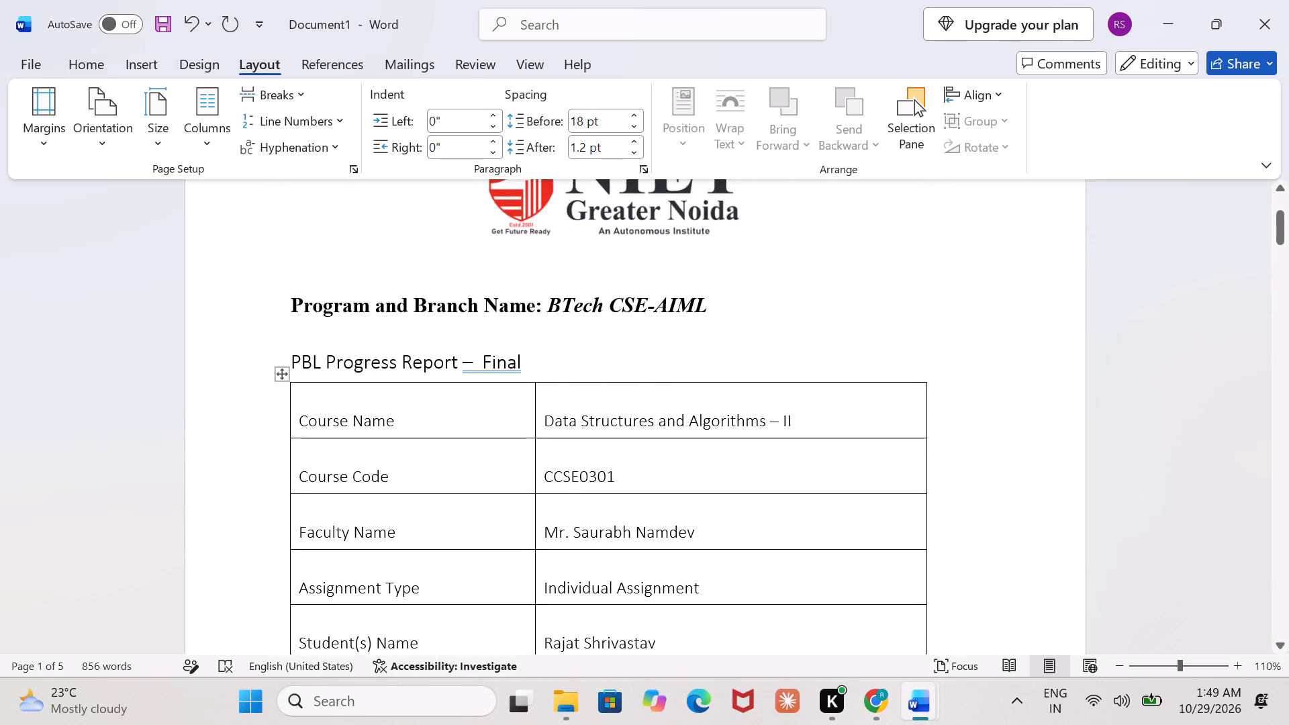
Centre the "PBL Progress Report – Final" line, make it bold and set its font to Times New Roman.
drag(532, 357, 297, 367)
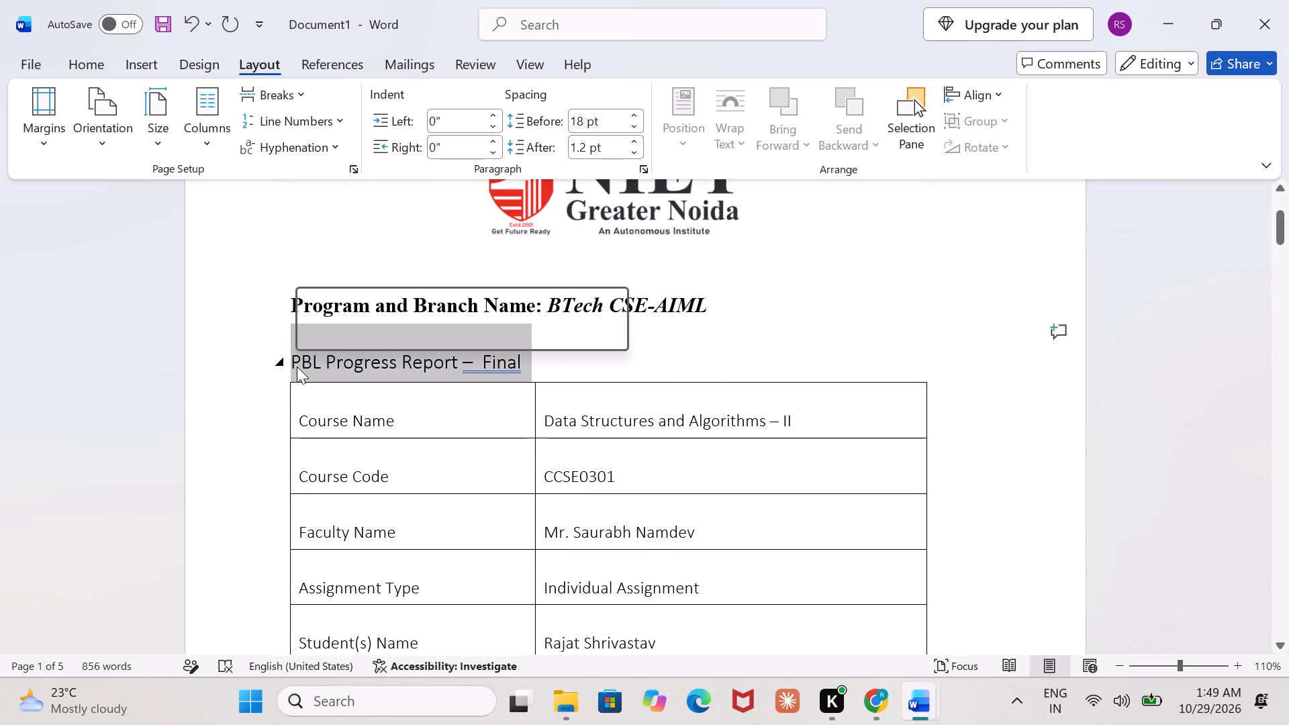
click(150, 71)
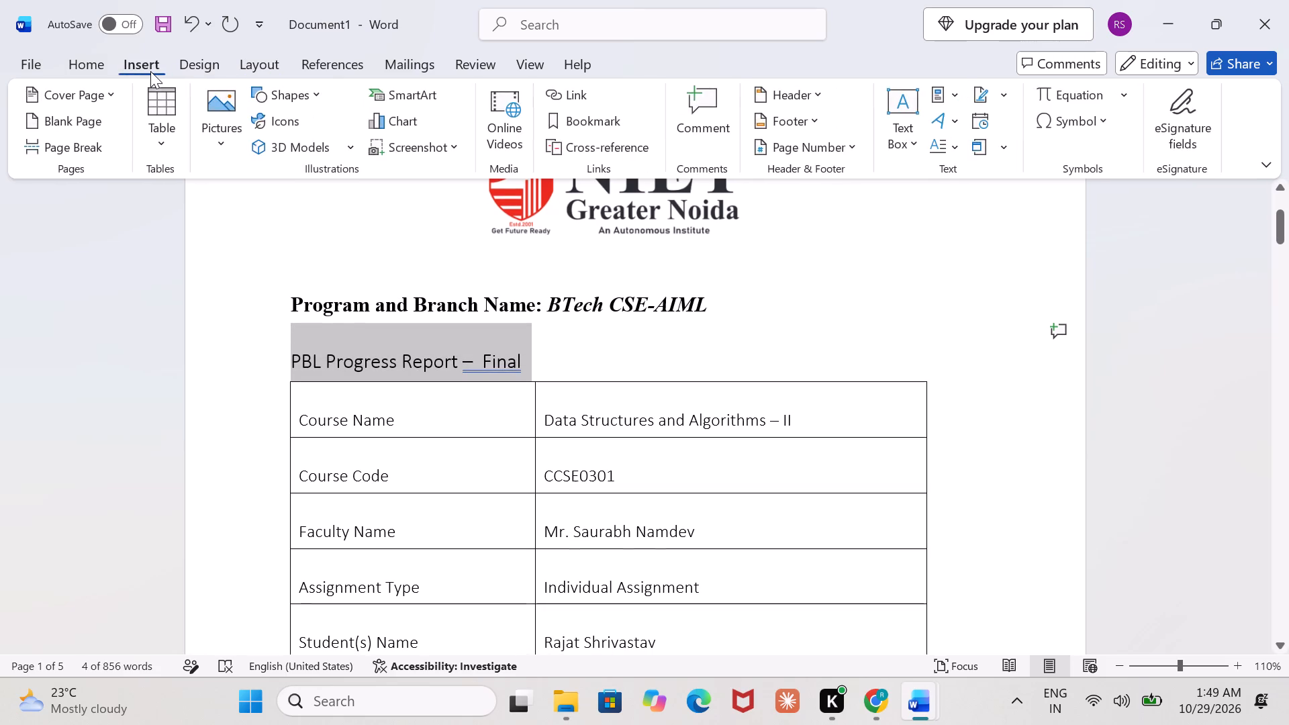
click(109, 70)
click(445, 127)
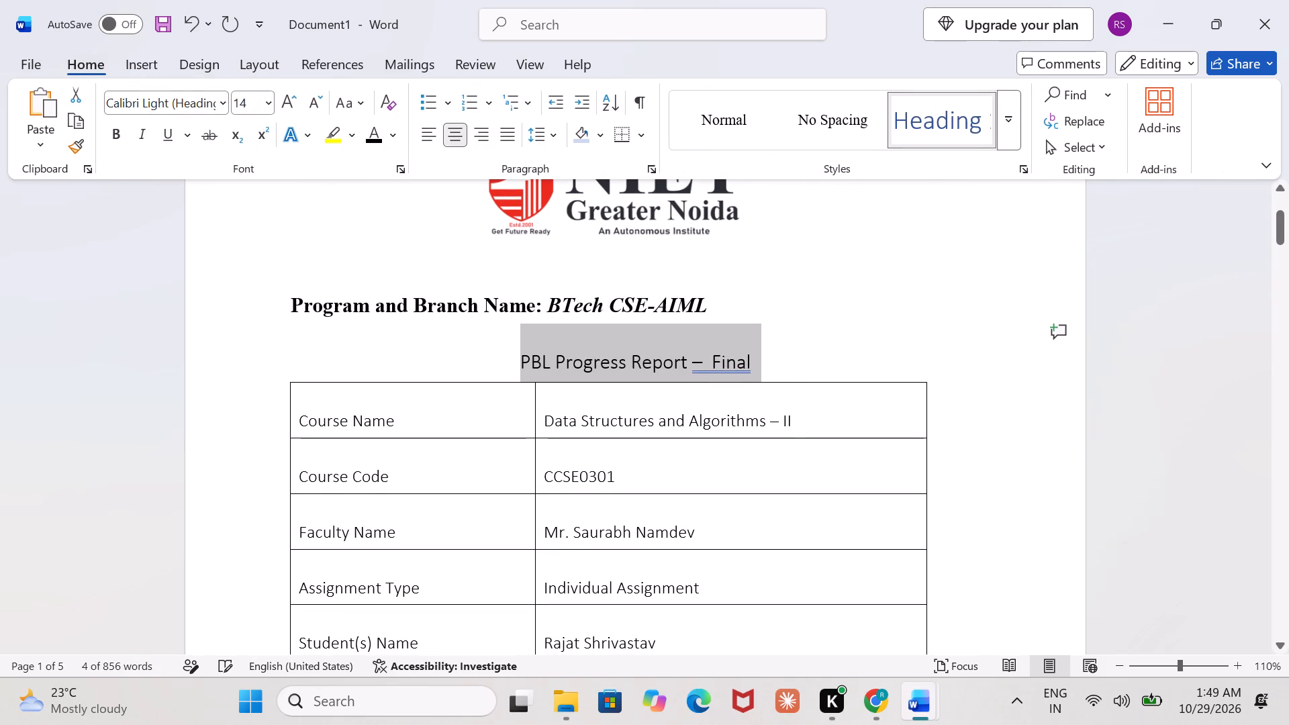
click(122, 137)
click(222, 112)
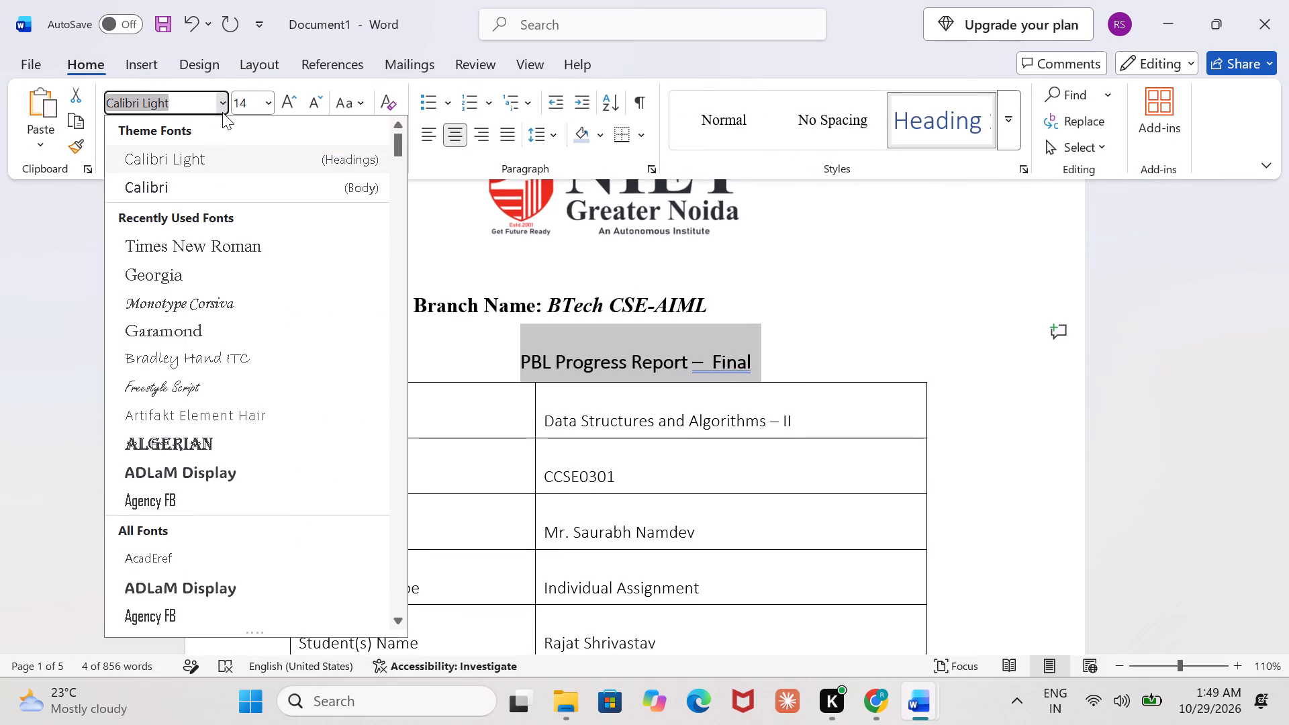
click(214, 241)
Set the font of the whole title page table, from Course Name to Date of Submission, to Times New Roman.
scroll(403, 445, down, 1)
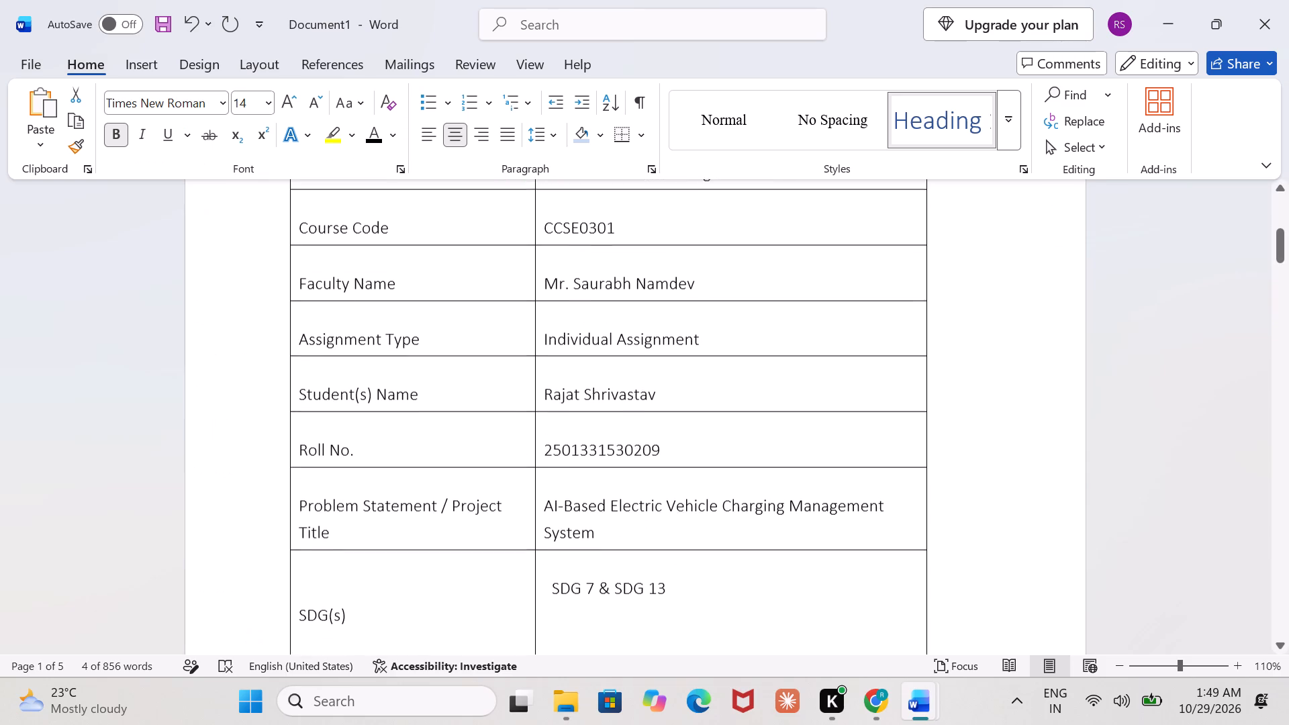
scroll(307, 226, up, 1)
drag(301, 294, 659, 534)
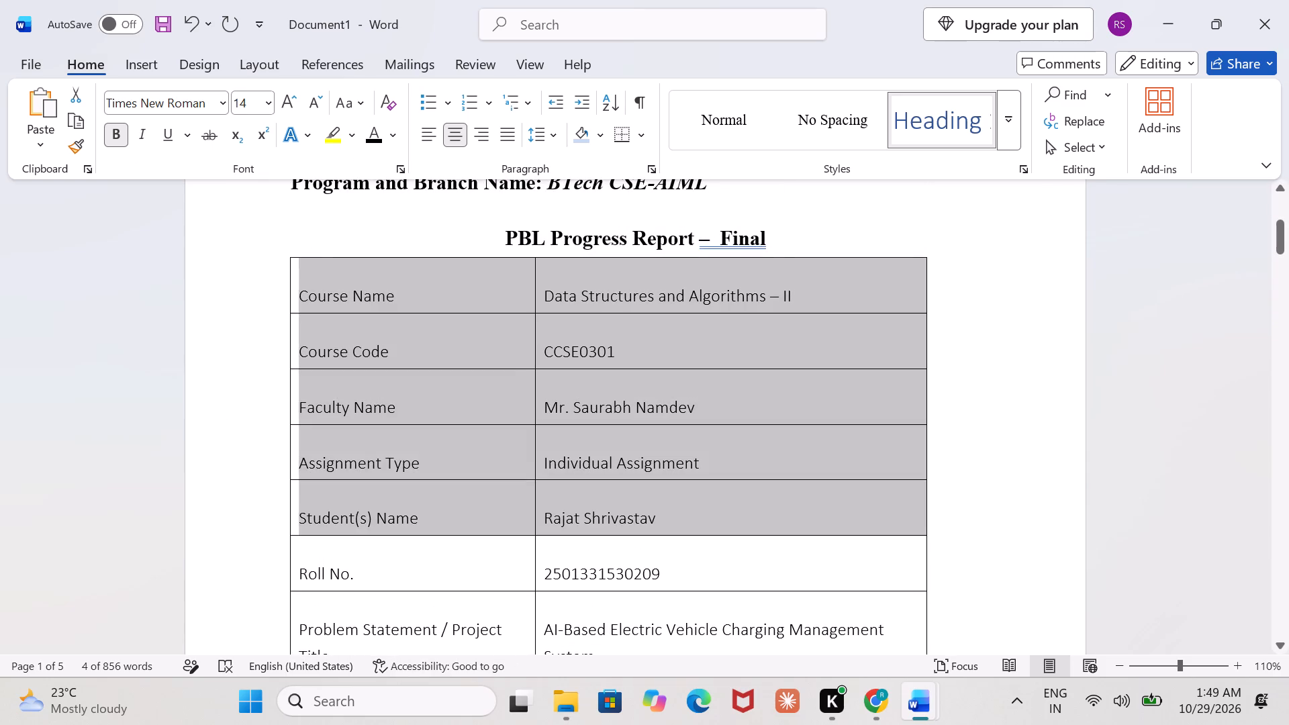
drag(659, 534, 708, 260)
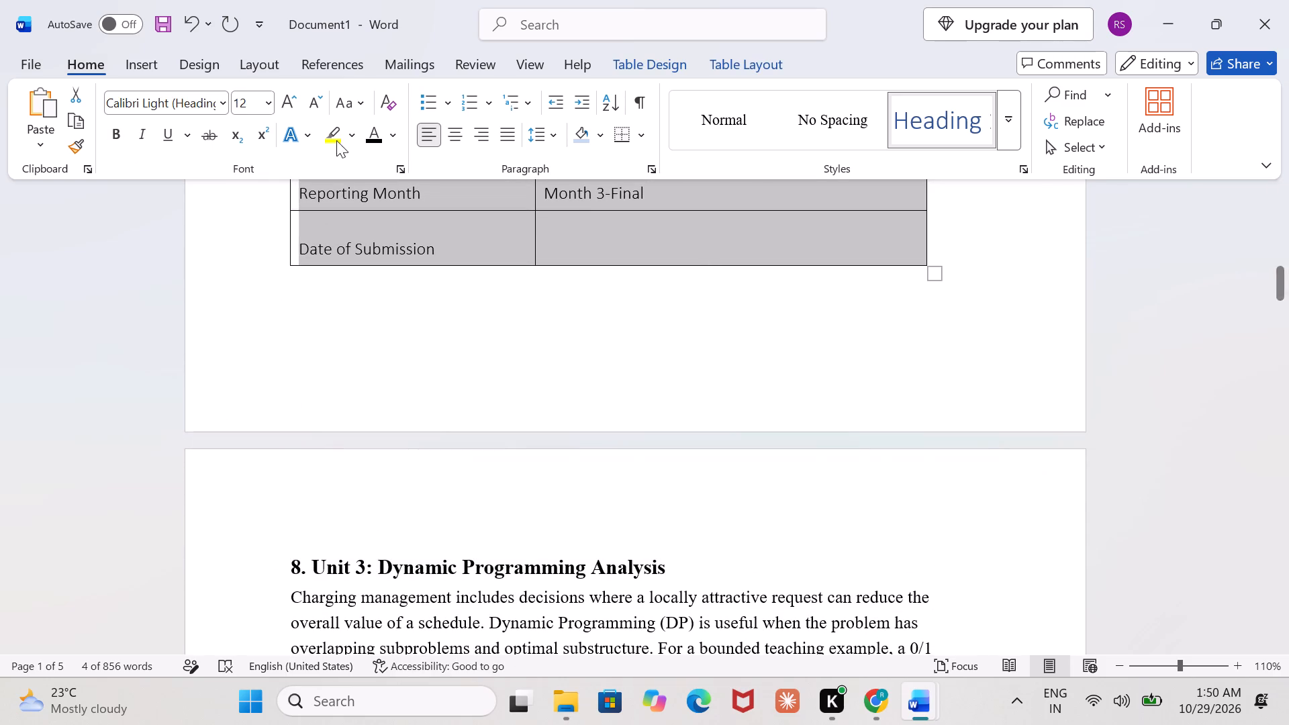
click(219, 102)
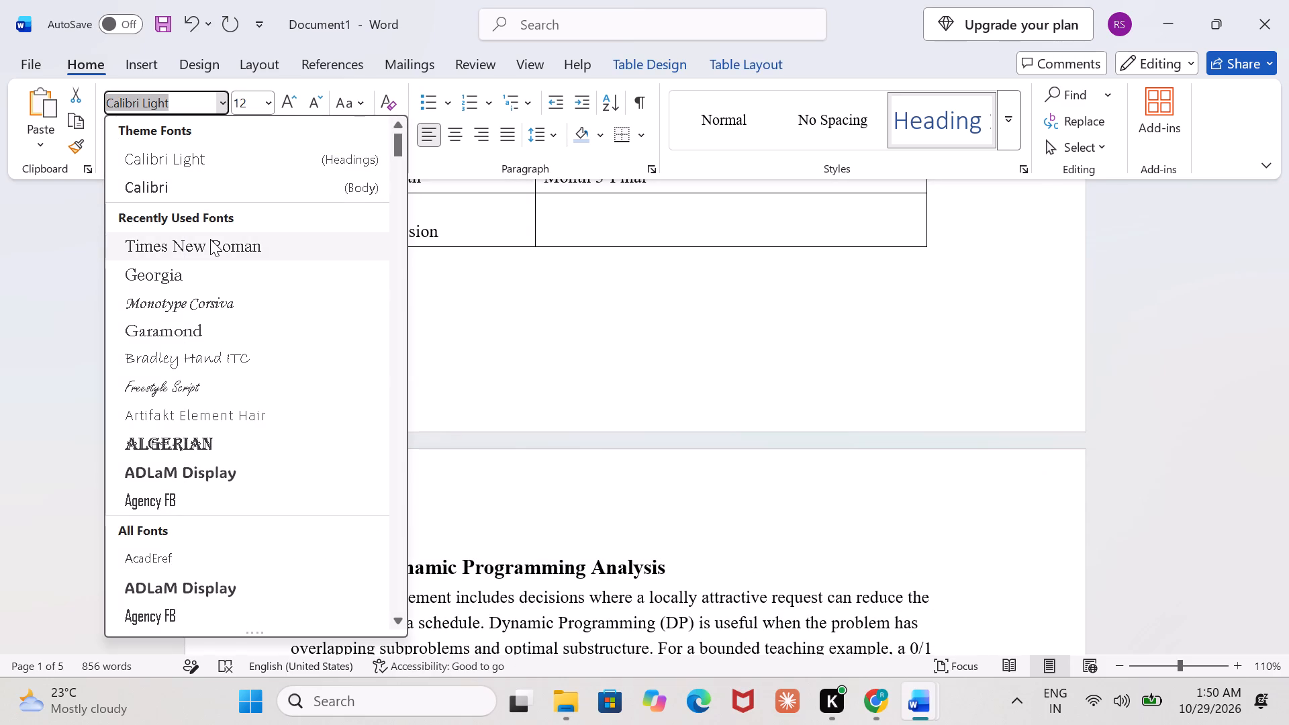
click(210, 239)
scroll(396, 275, up, 1)
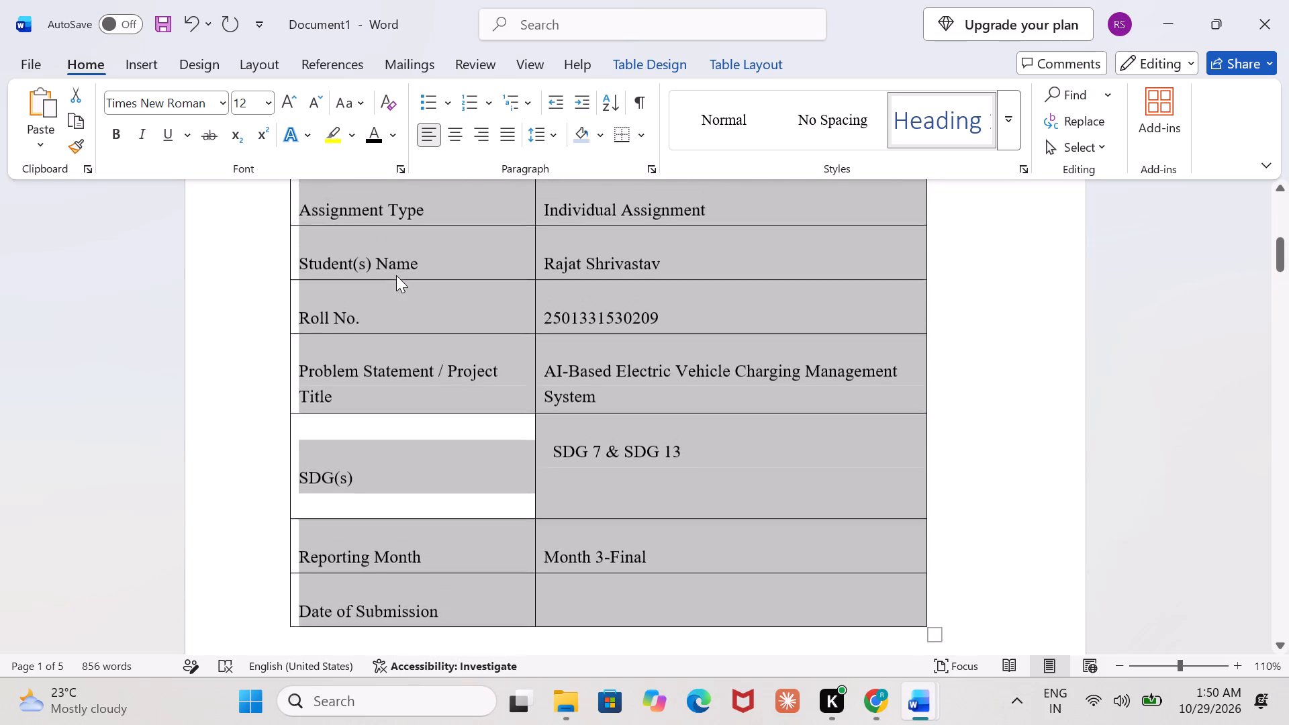
right_click(422, 344)
scroll(422, 344, up, 1)
click(411, 391)
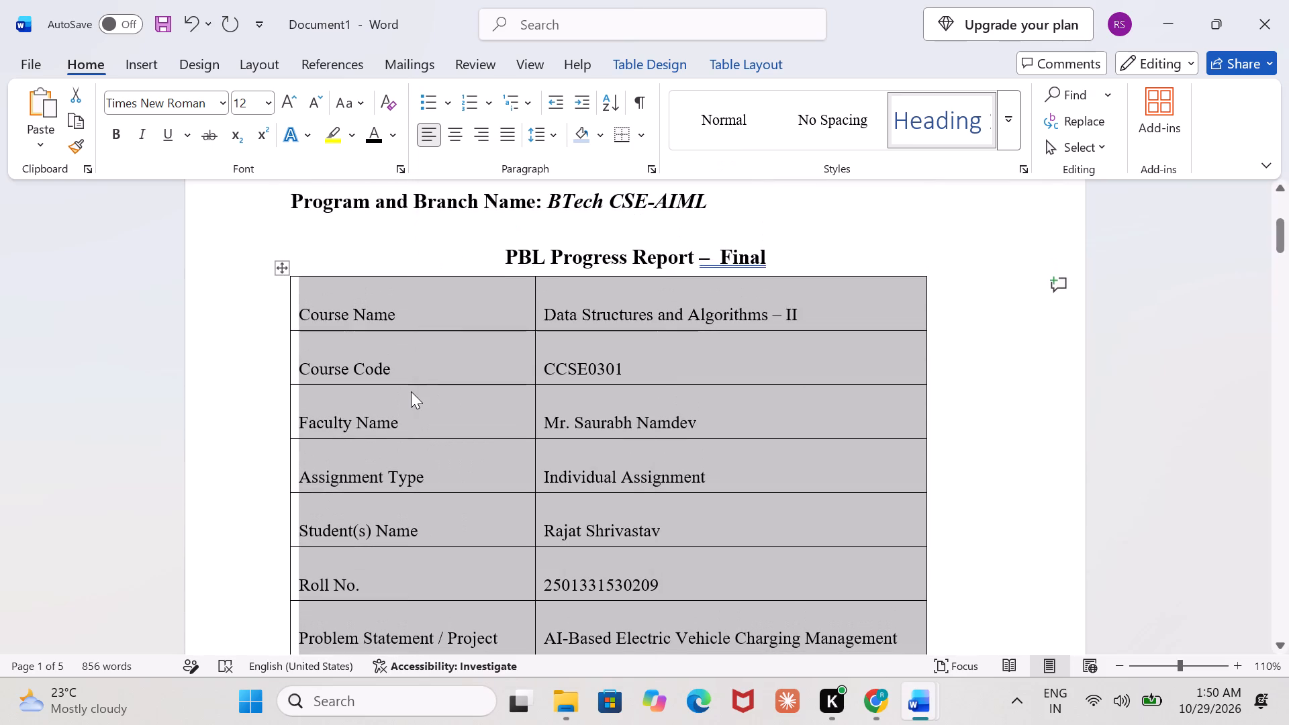
Make the label column of the title page table bold, from Course Name to Date of Submission.
scroll(411, 391, down, 2)
click(465, 425)
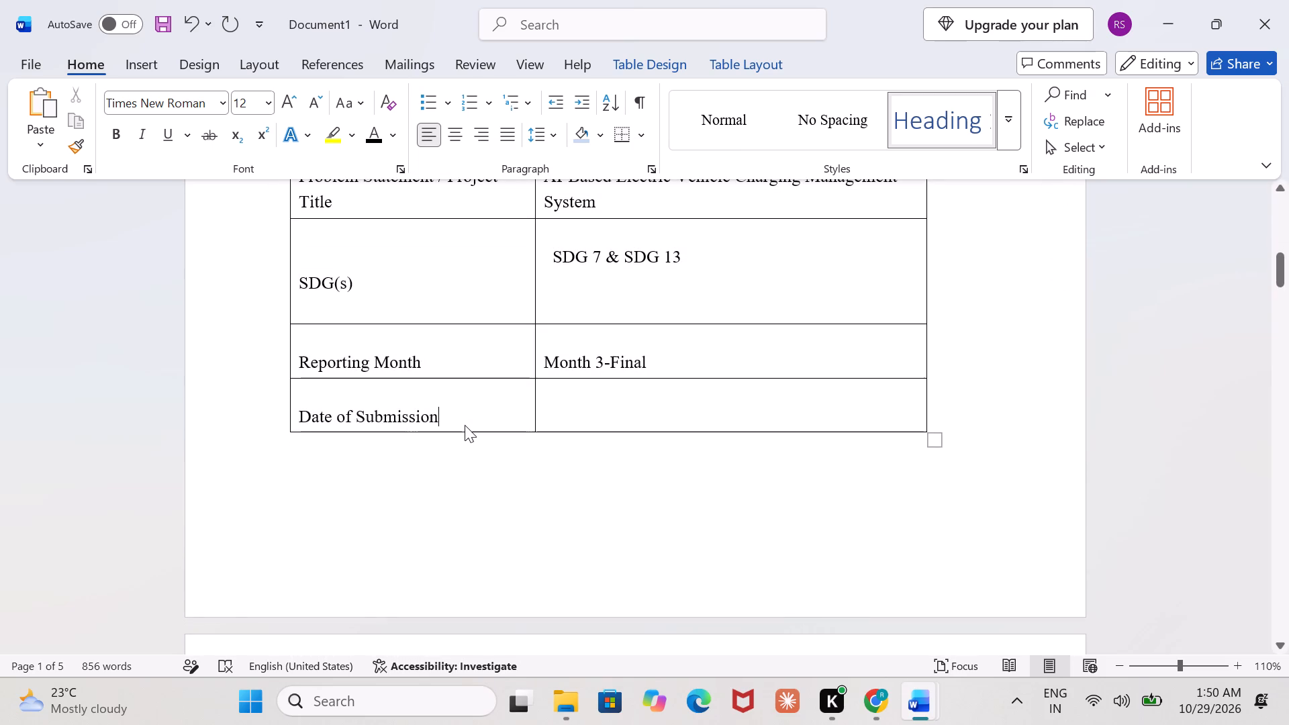
drag(465, 425, 338, 177)
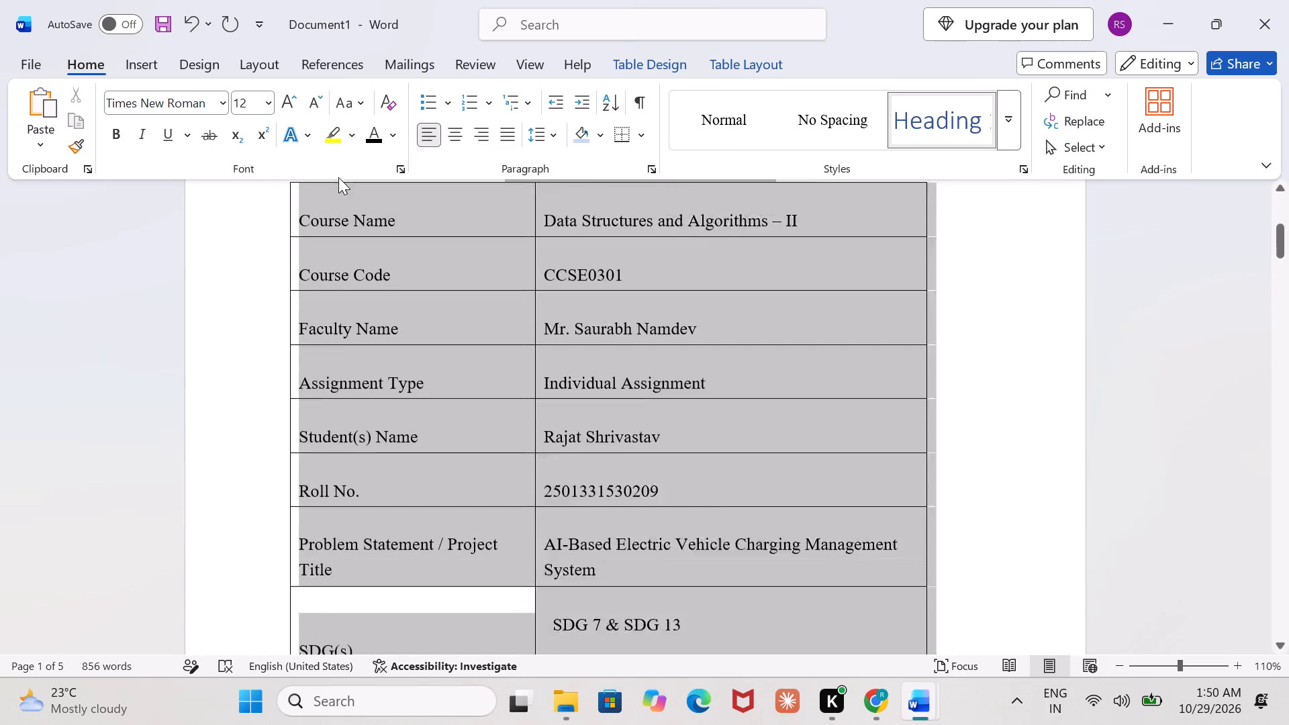
drag(338, 177, 318, 250)
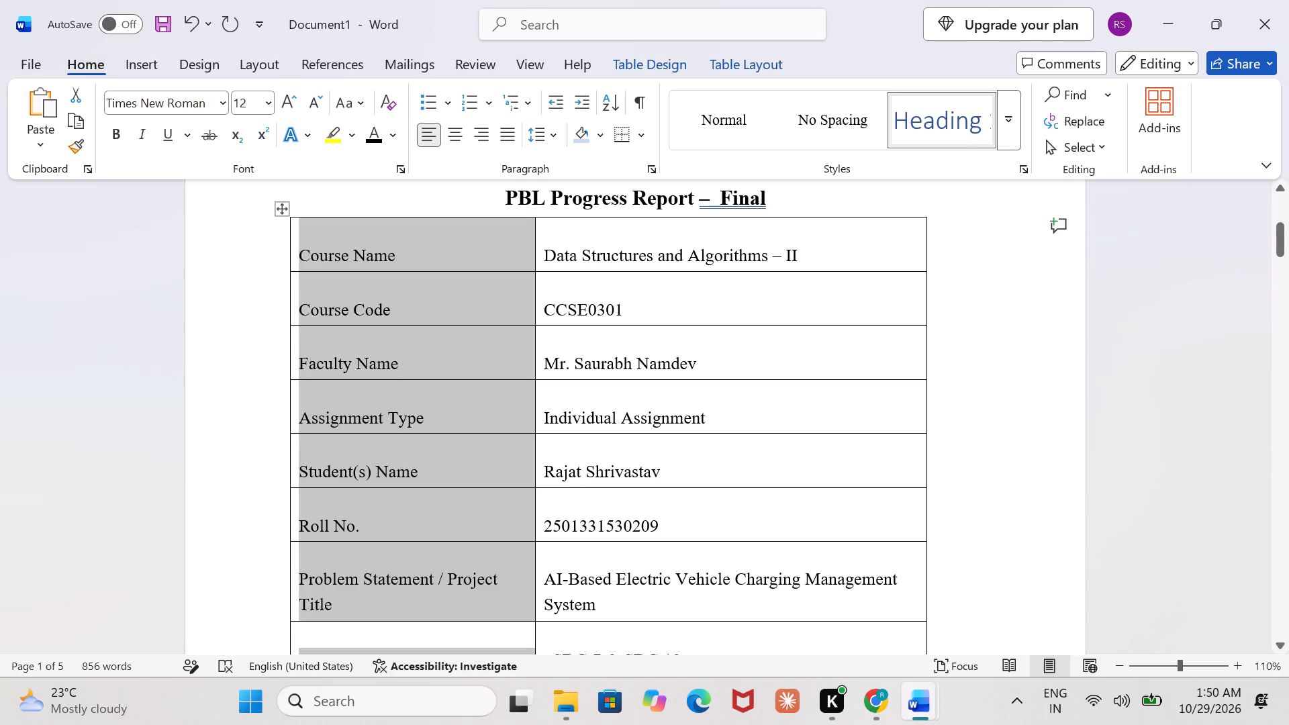
click(115, 135)
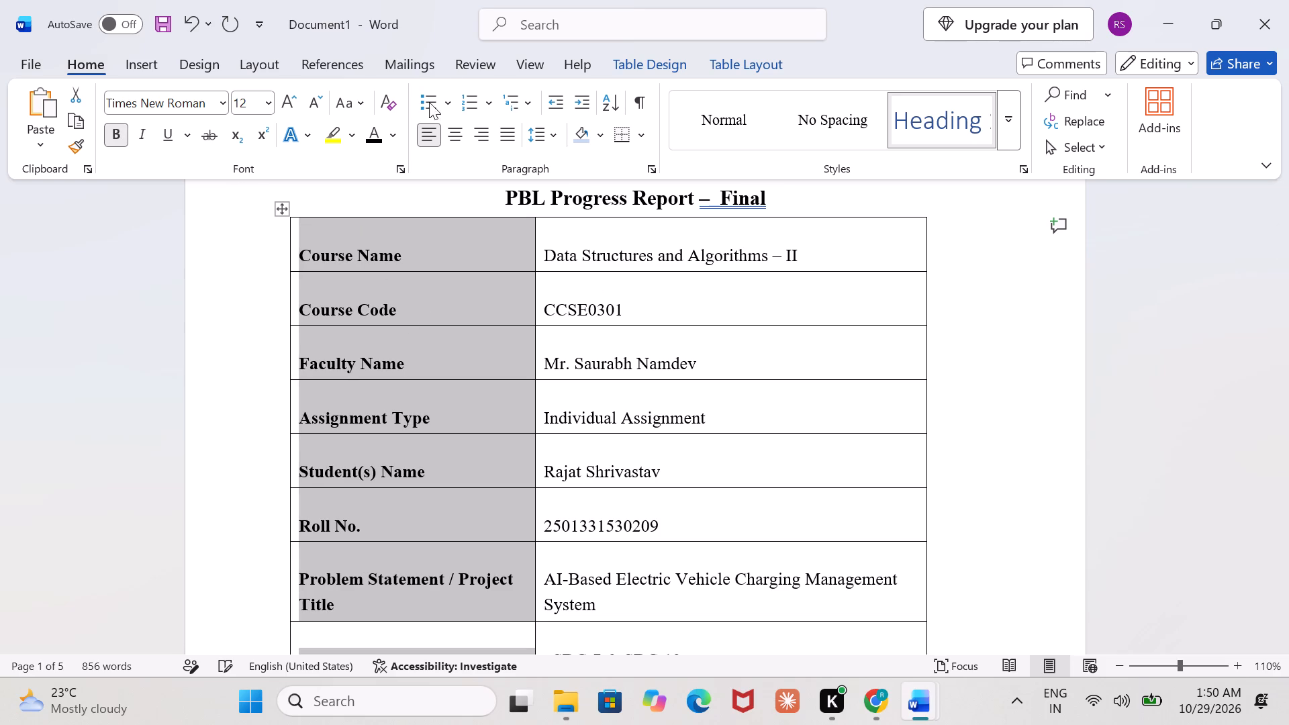
Set the paragraph spacing before to 1.15 pt for the label column of the title page table.
click(284, 64)
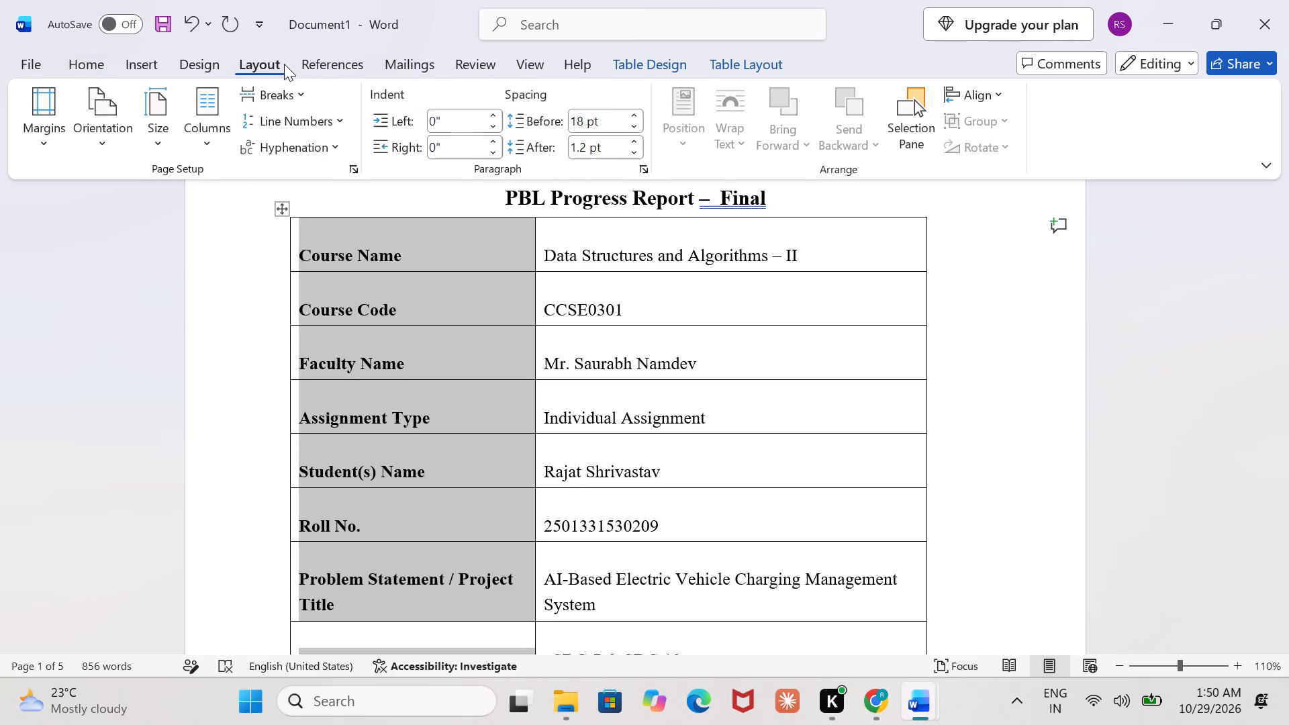
click(606, 150)
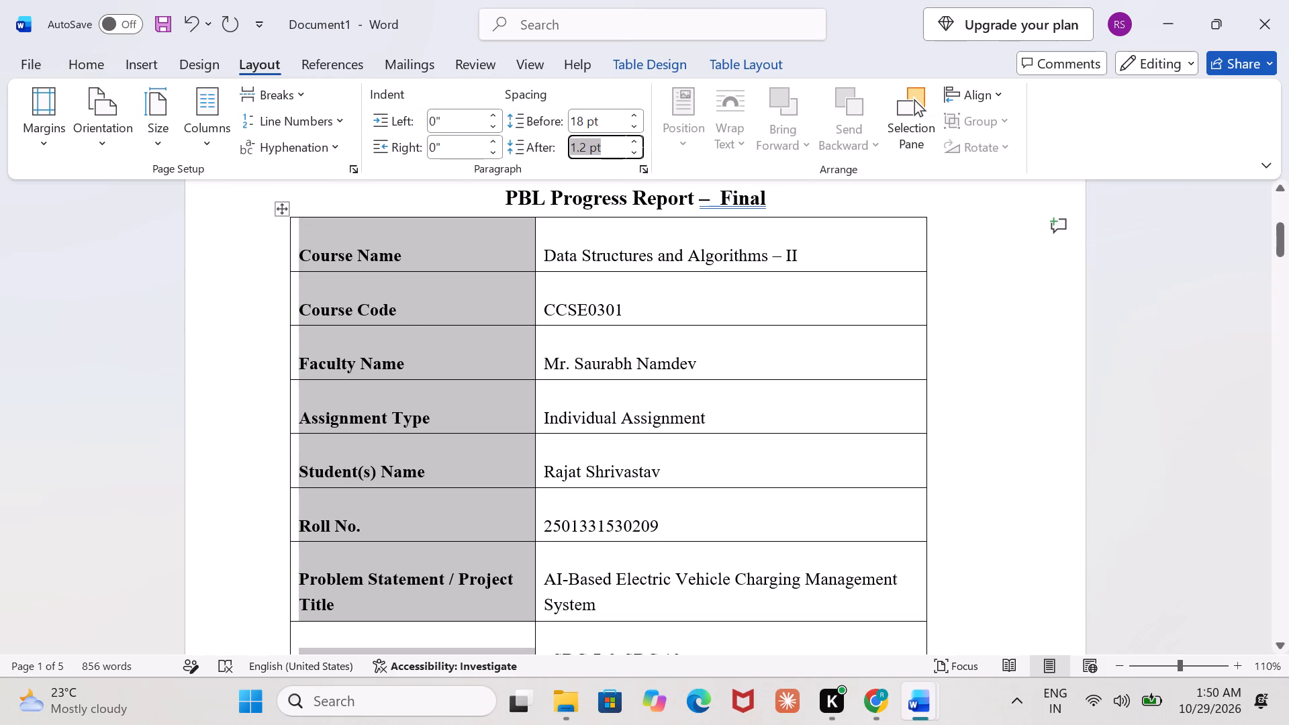
click(607, 122)
key(BackSpace)
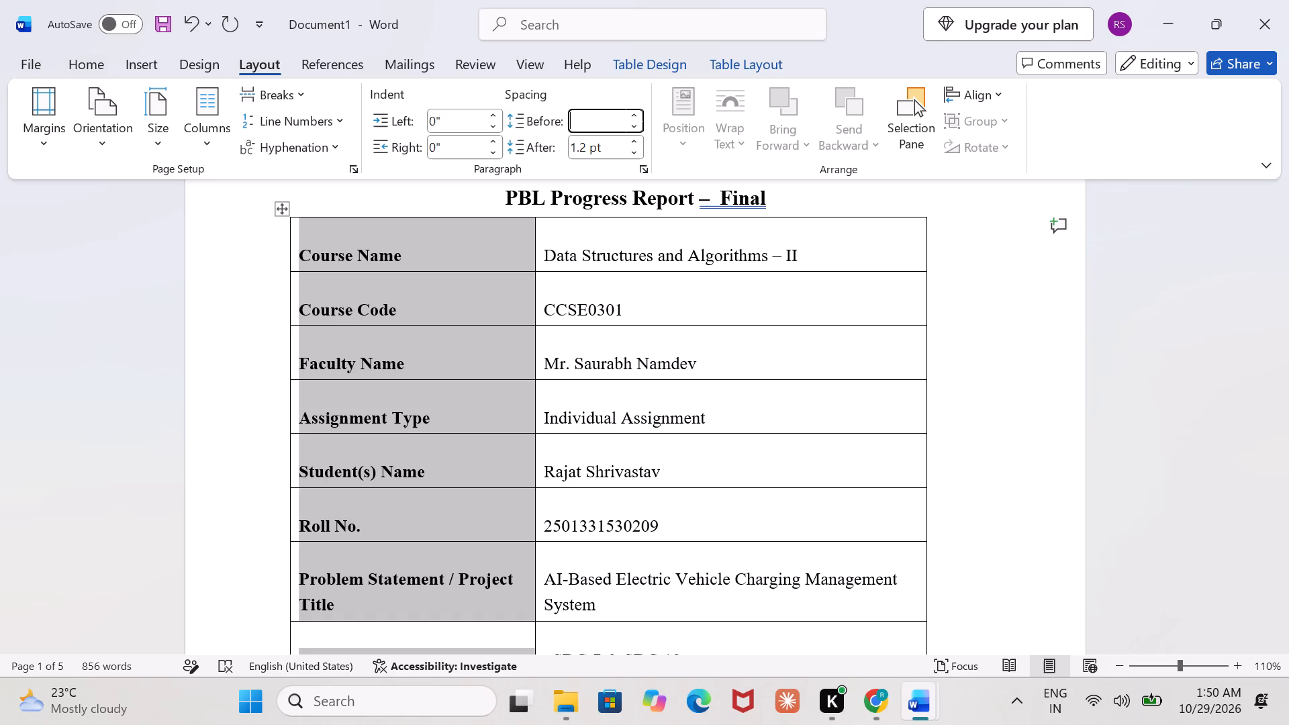
text(1.15)
key(Return)
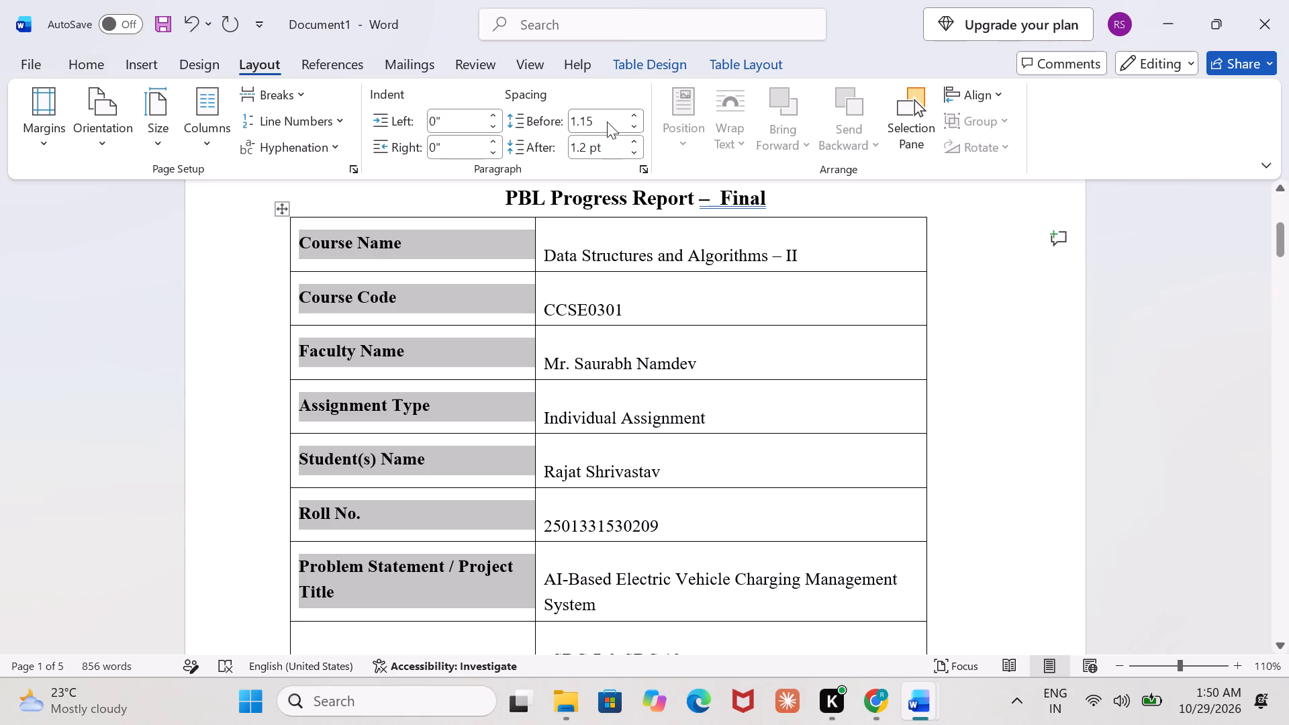
click(710, 231)
scroll(720, 308, down, 1)
scroll(720, 308, up, 1)
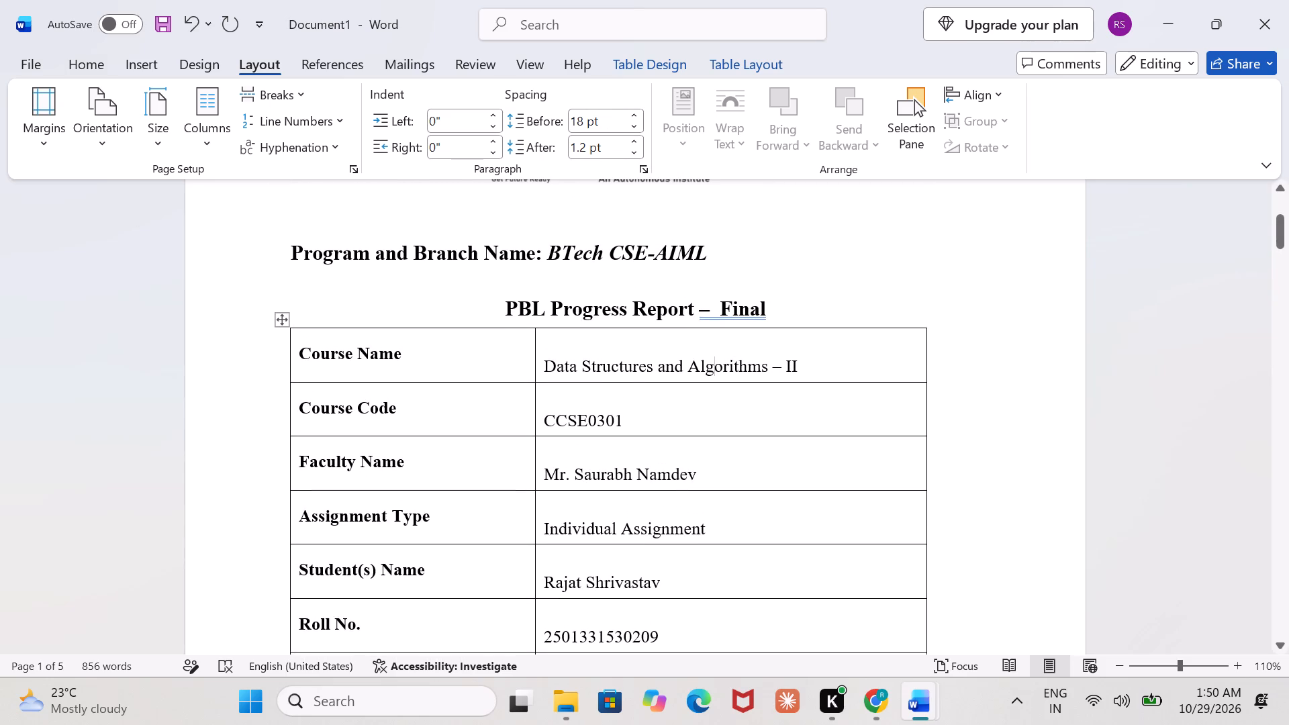
Set the paragraph spacing before to 1.15 pt for the value column of the title page table.
drag(446, 331, 446, 339)
drag(548, 361, 713, 502)
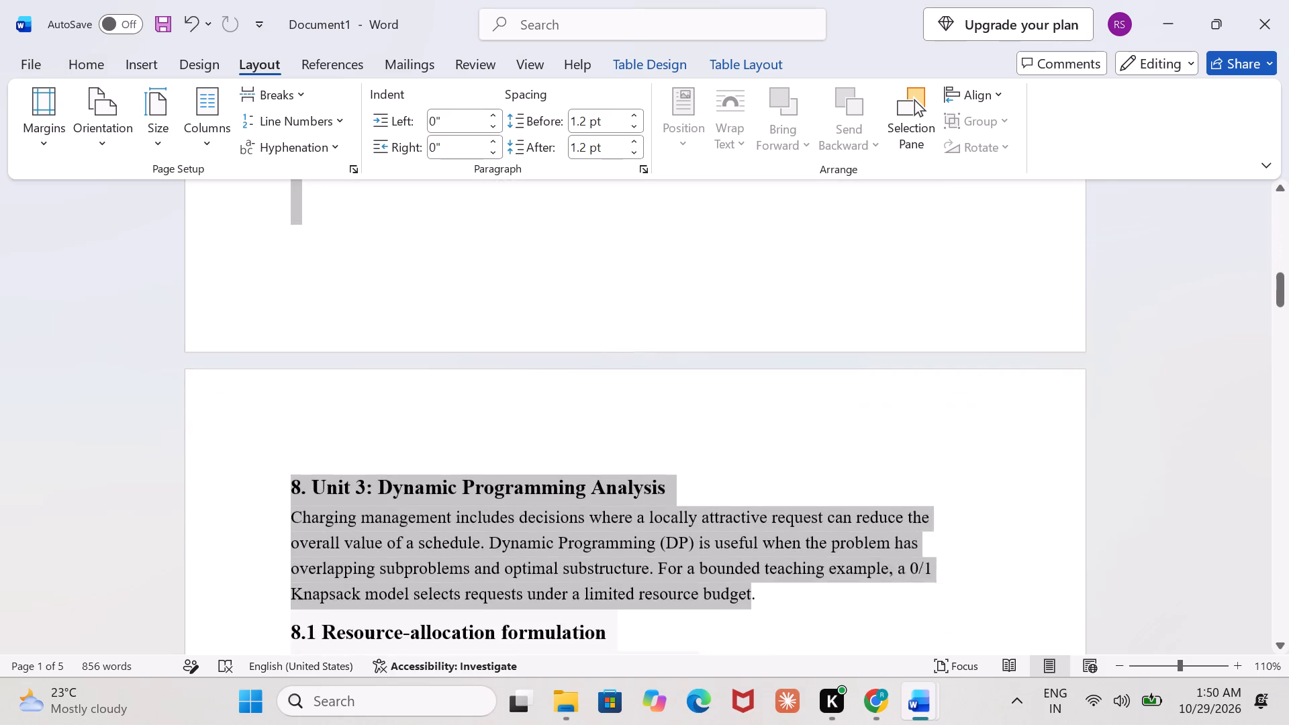
drag(713, 502, 732, 346)
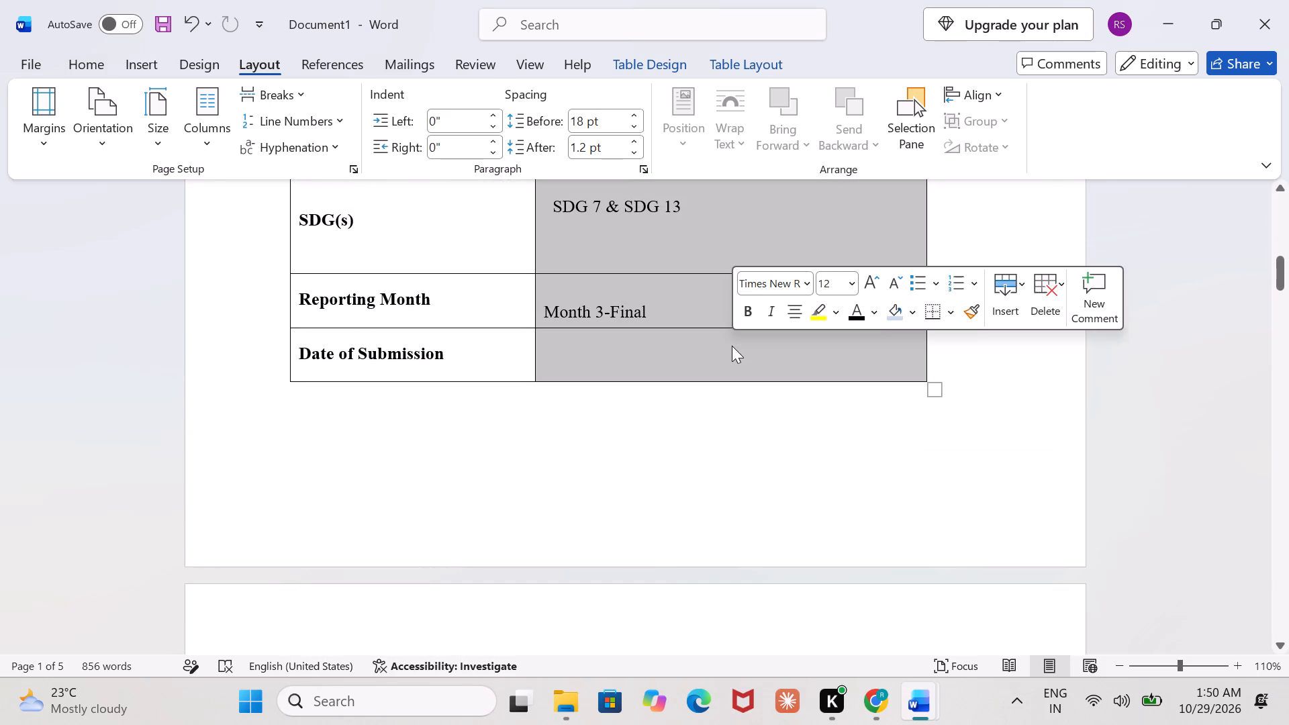
click(599, 124)
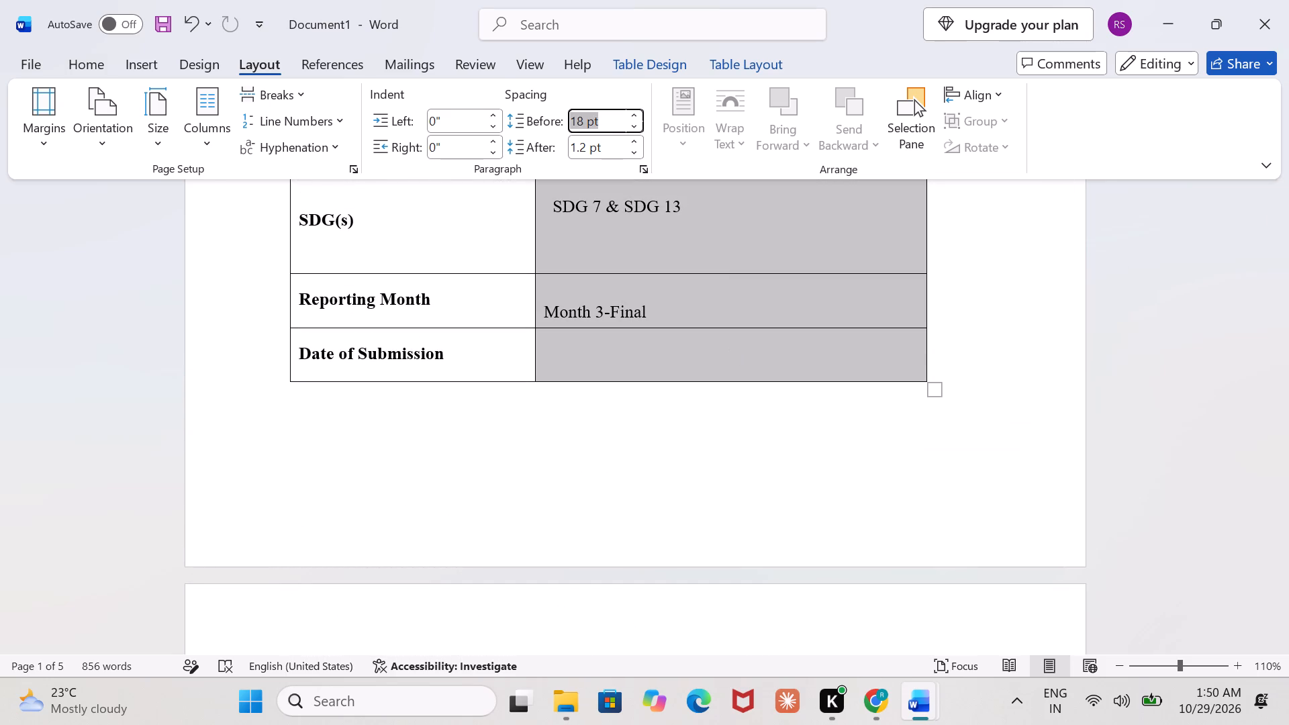
key(BackSpace)
text(1.15)
key(Return)
Insert five blank lines before the "8. Unit 3: Dynamic Programming Analysis" heading to move it onto the next page.
scroll(636, 209, up, 1)
scroll(526, 439, down, 1)
click(295, 554)
key(Return)
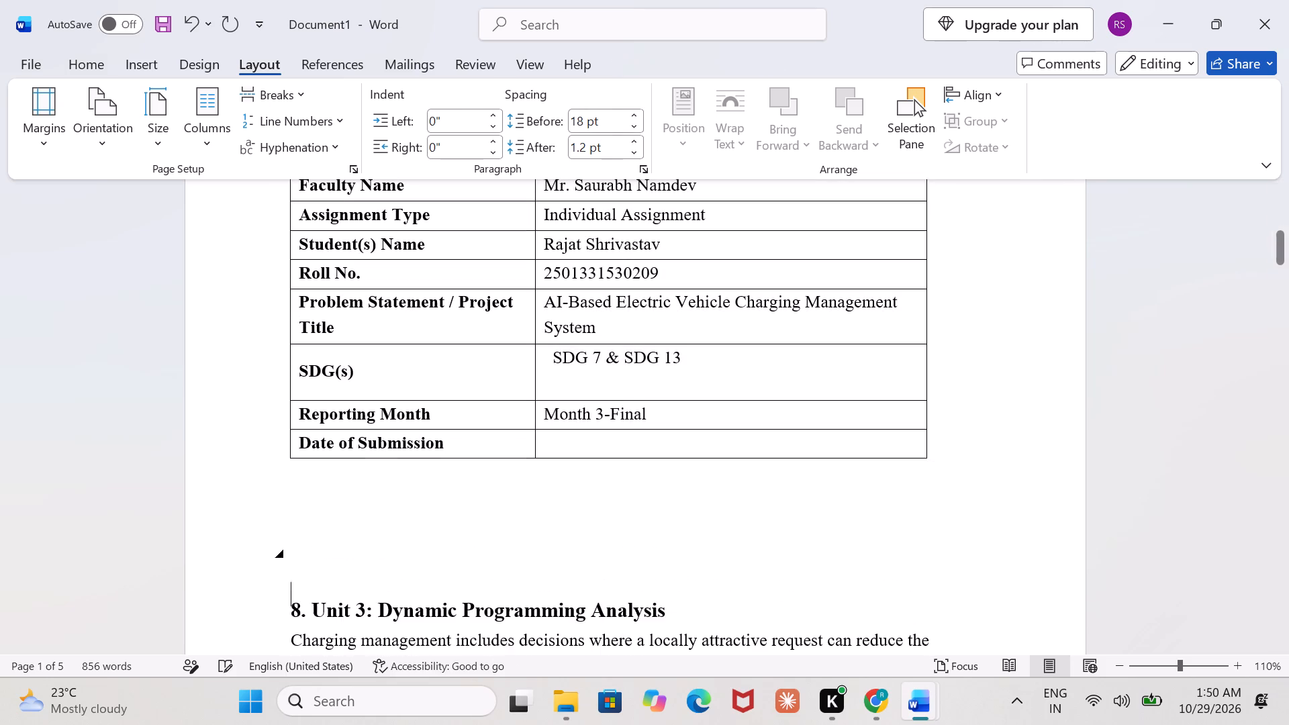
key(Return)
key(Return)
key(Return)
key(Return)
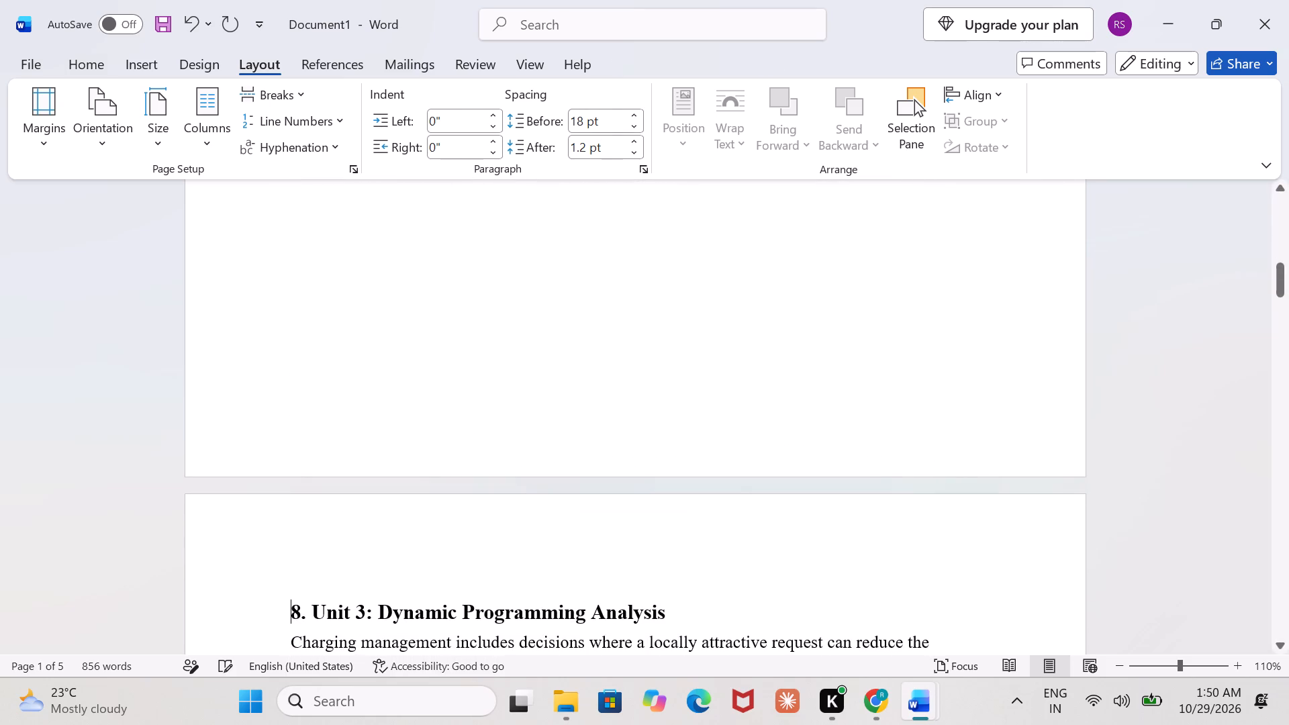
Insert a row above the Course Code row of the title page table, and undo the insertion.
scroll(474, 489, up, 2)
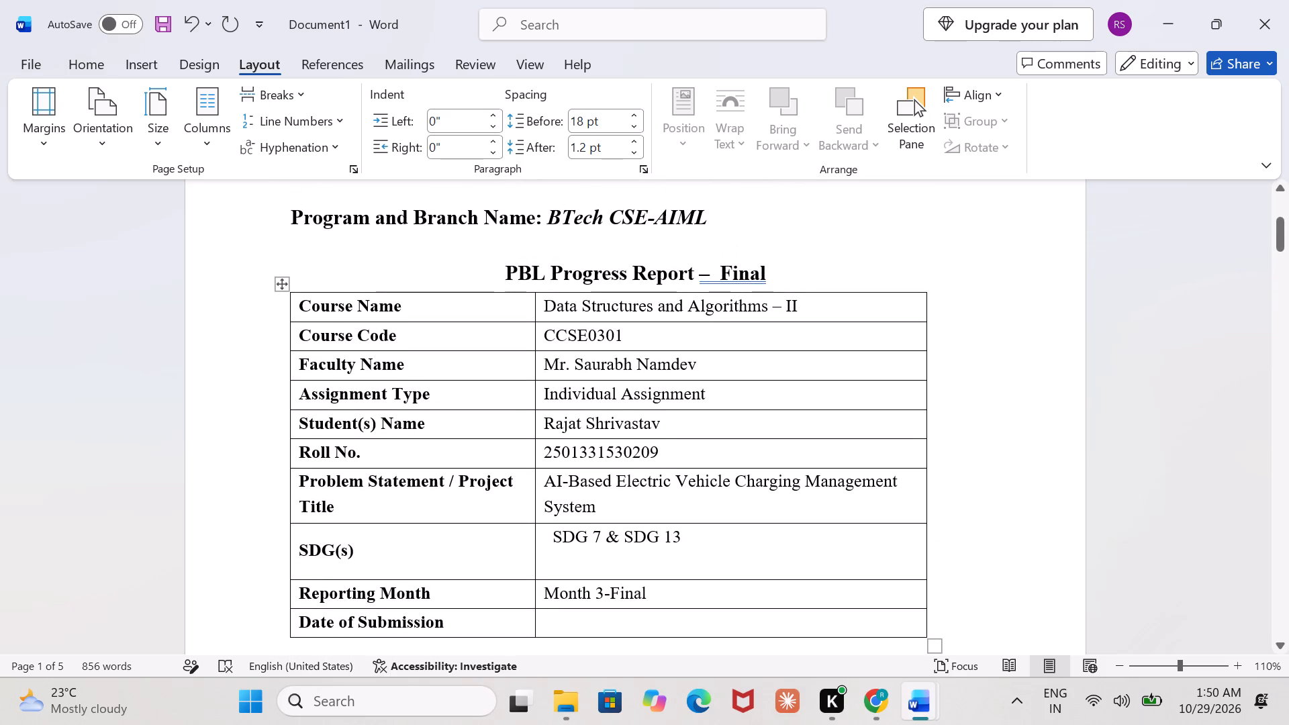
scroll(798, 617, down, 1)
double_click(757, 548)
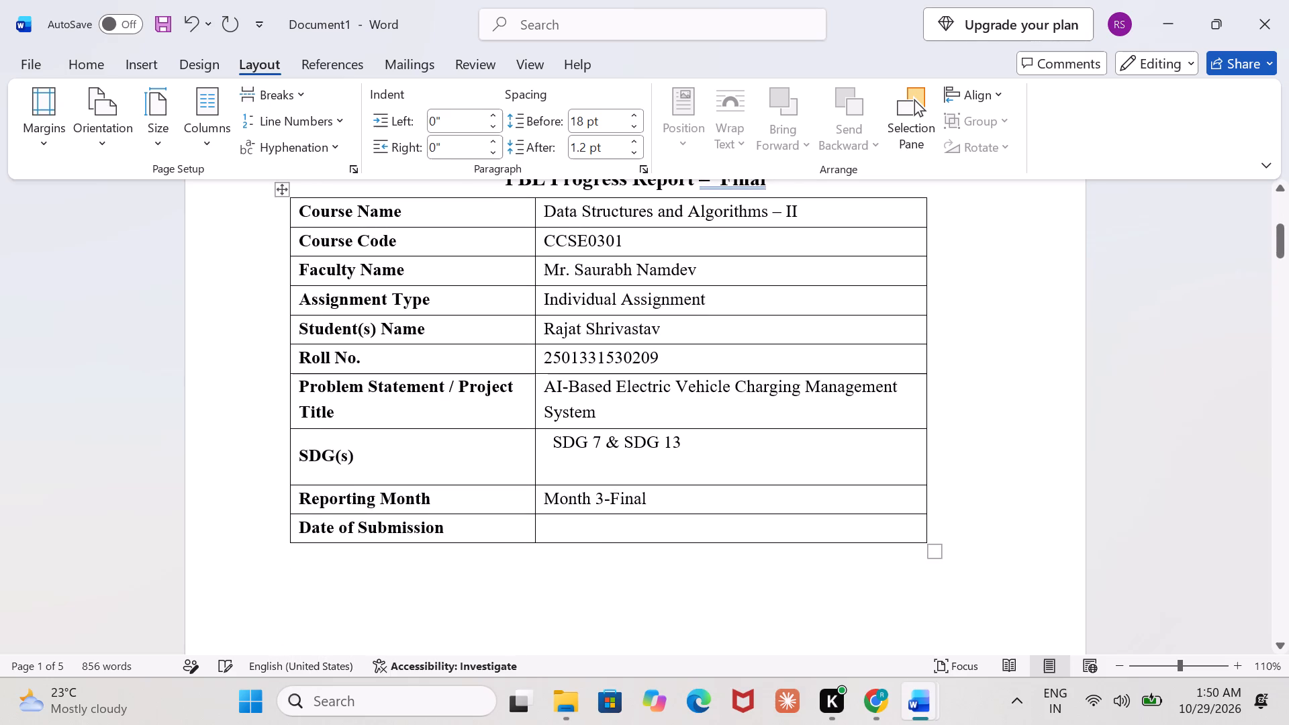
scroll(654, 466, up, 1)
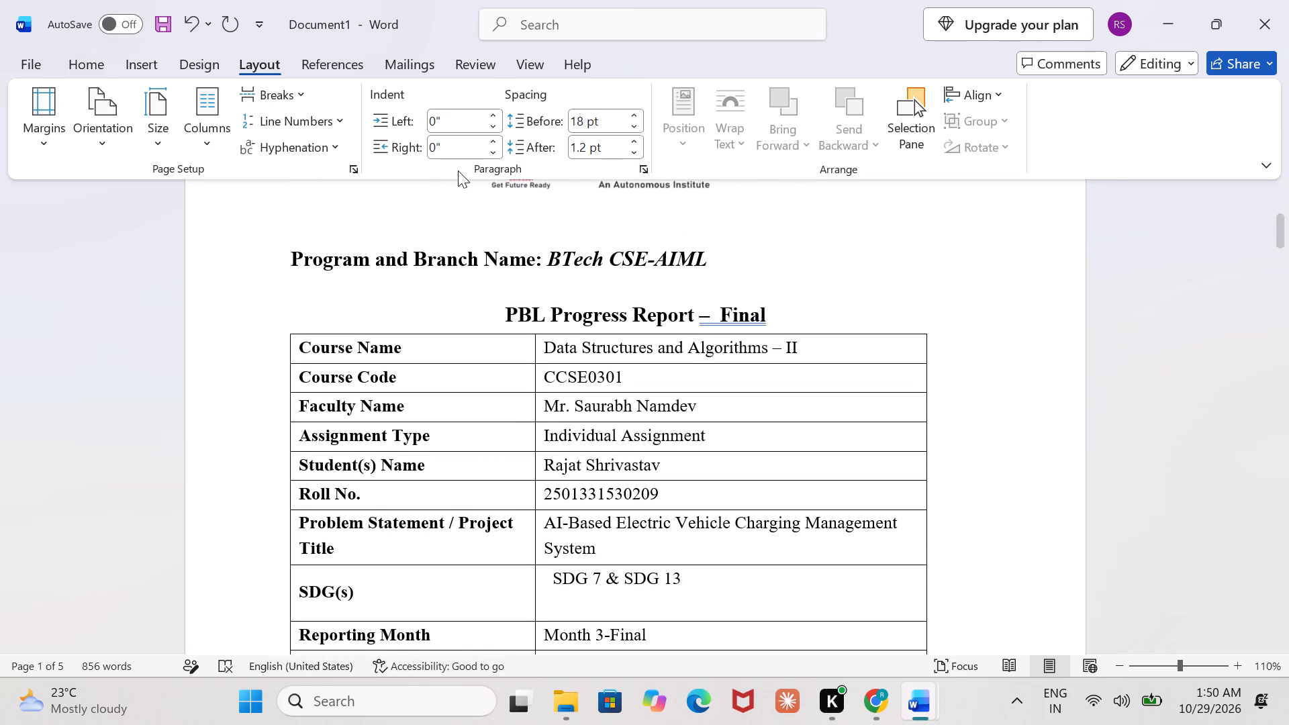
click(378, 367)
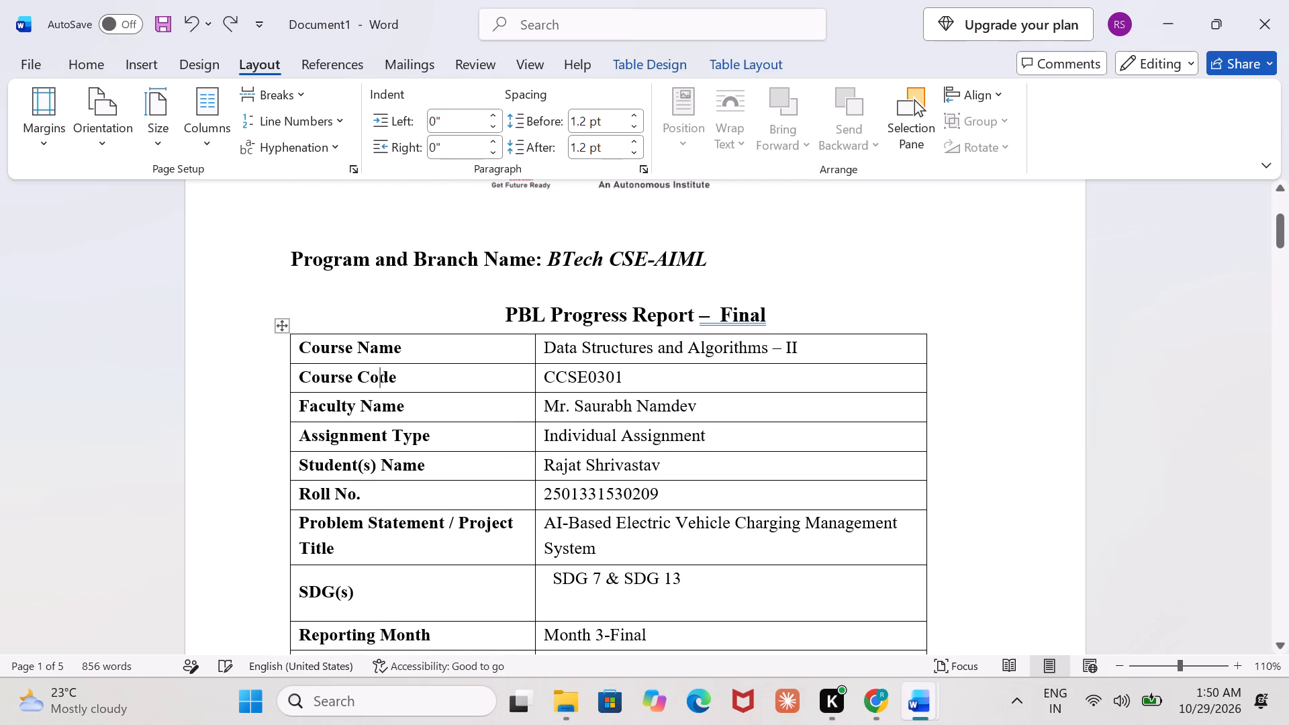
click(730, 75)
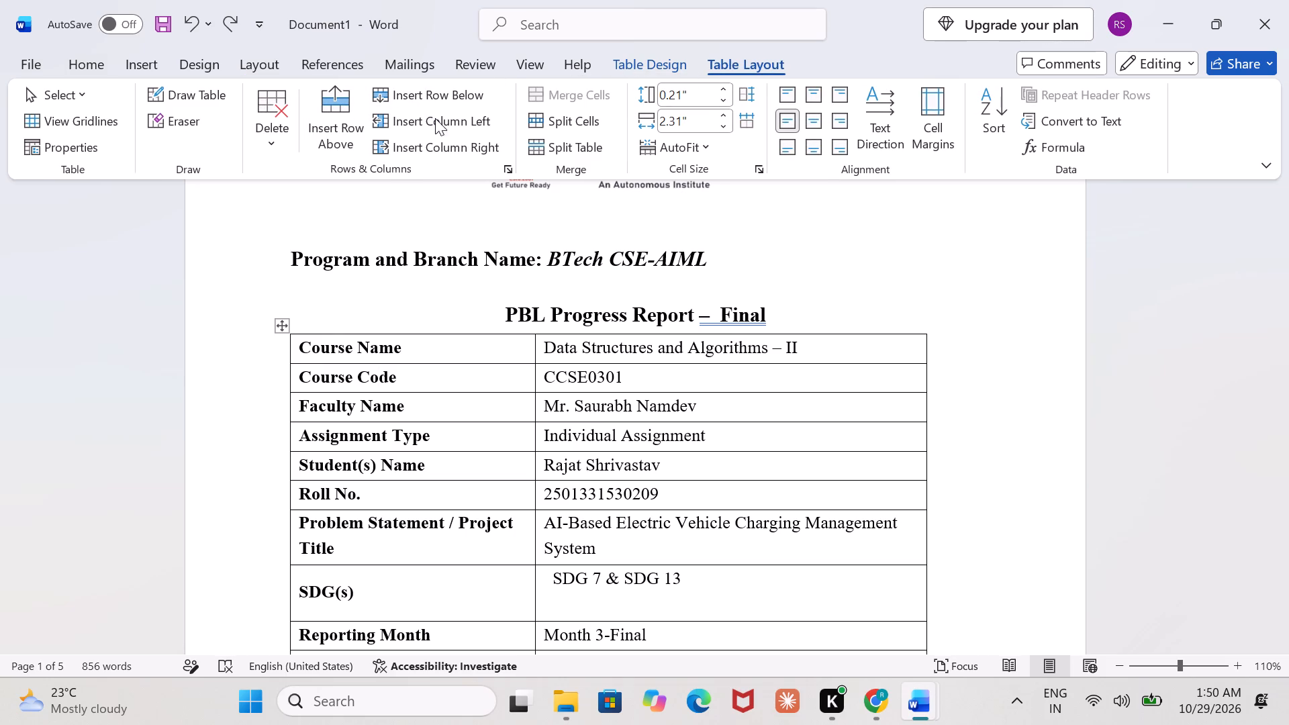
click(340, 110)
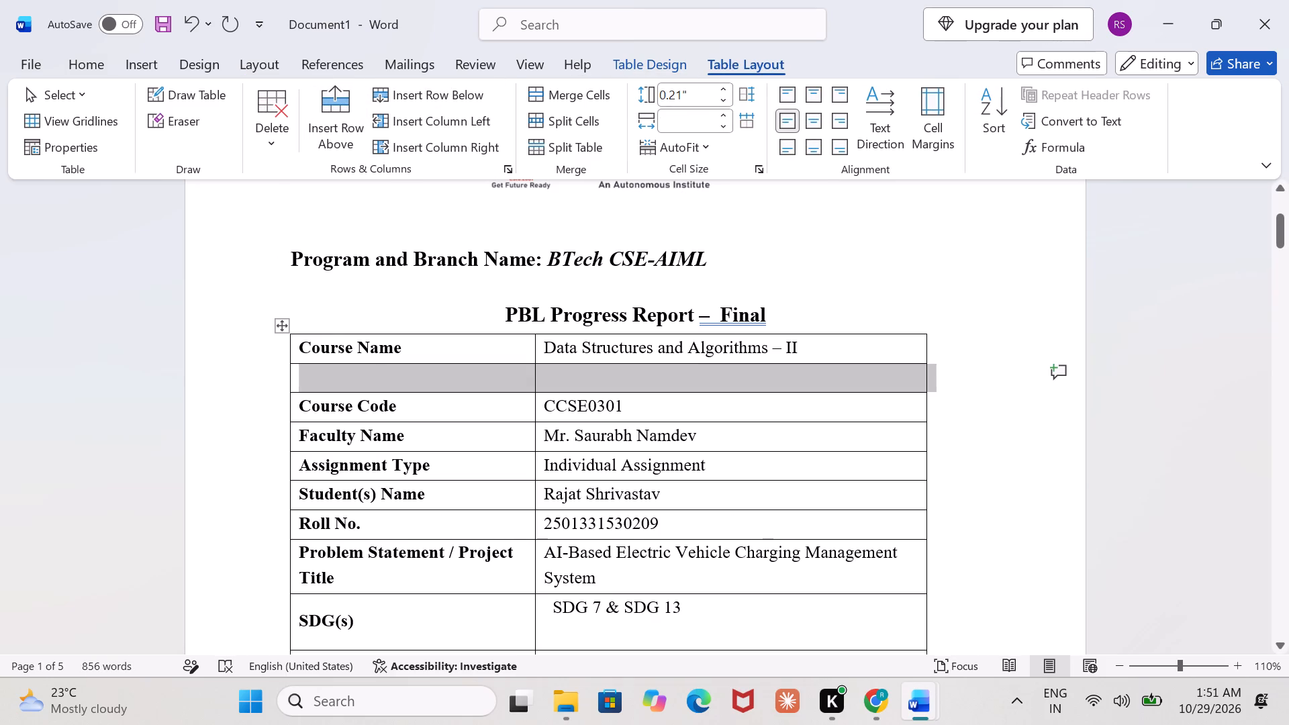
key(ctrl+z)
Insert a row above the Course Name row of the title page table and label its first cell "Fields".
click(435, 350)
drag(435, 350, 414, 474)
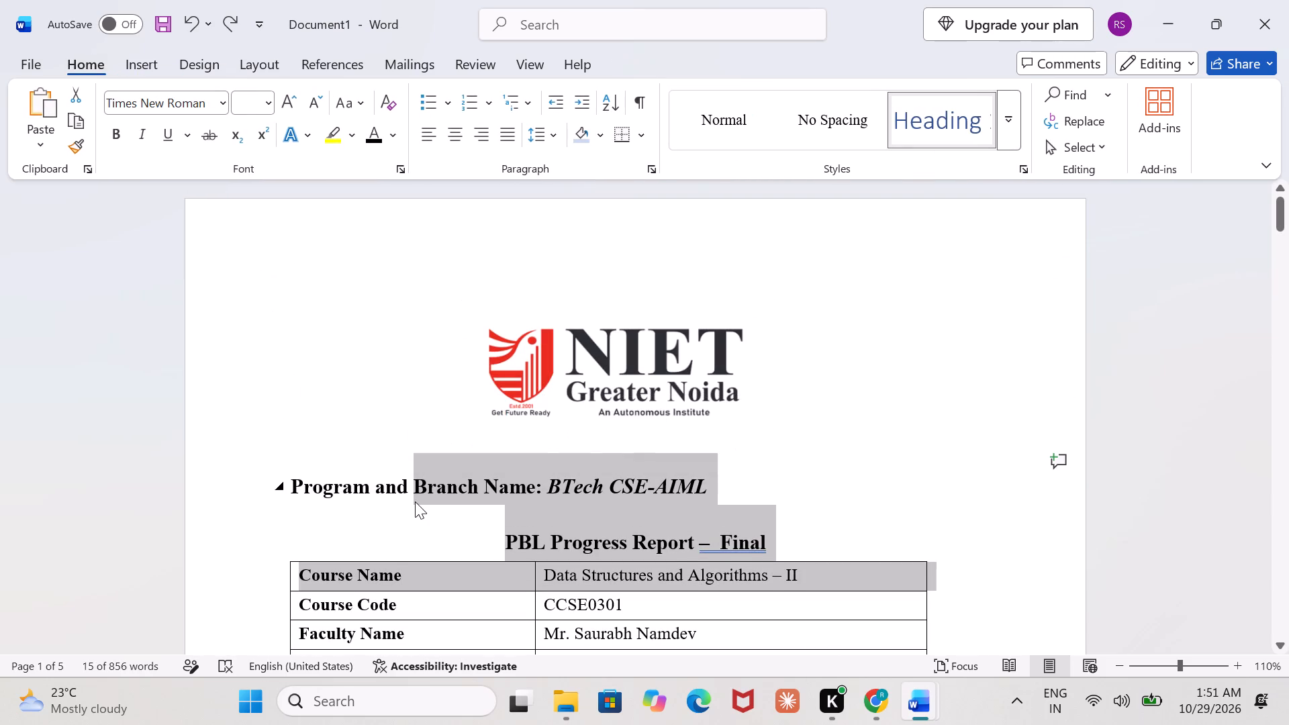
click(415, 501)
click(442, 577)
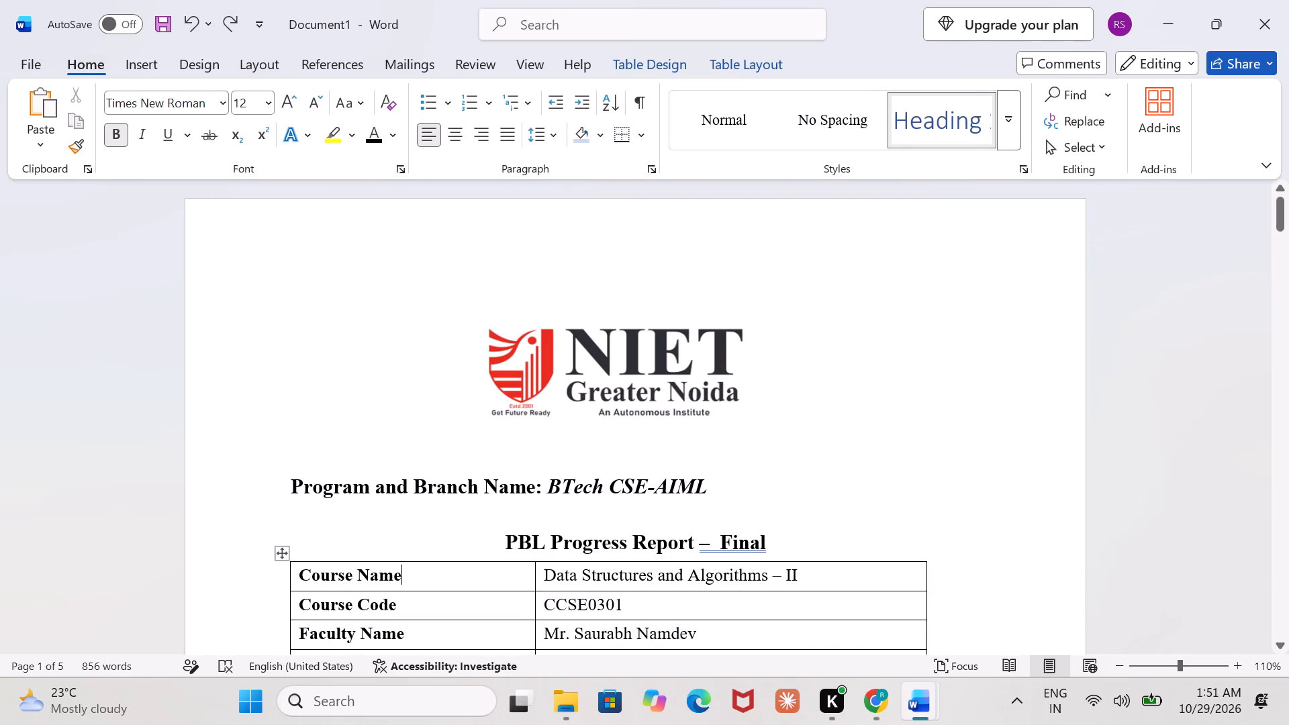
click(724, 52)
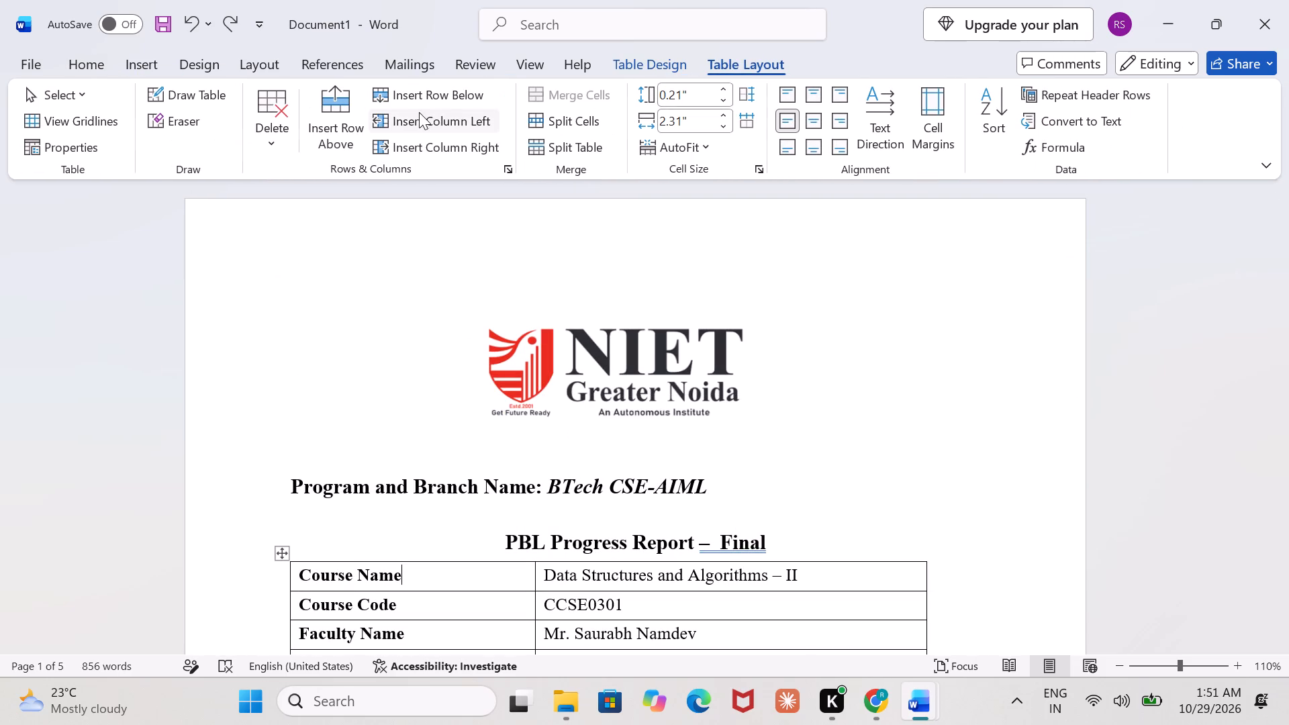
click(354, 117)
click(409, 575)
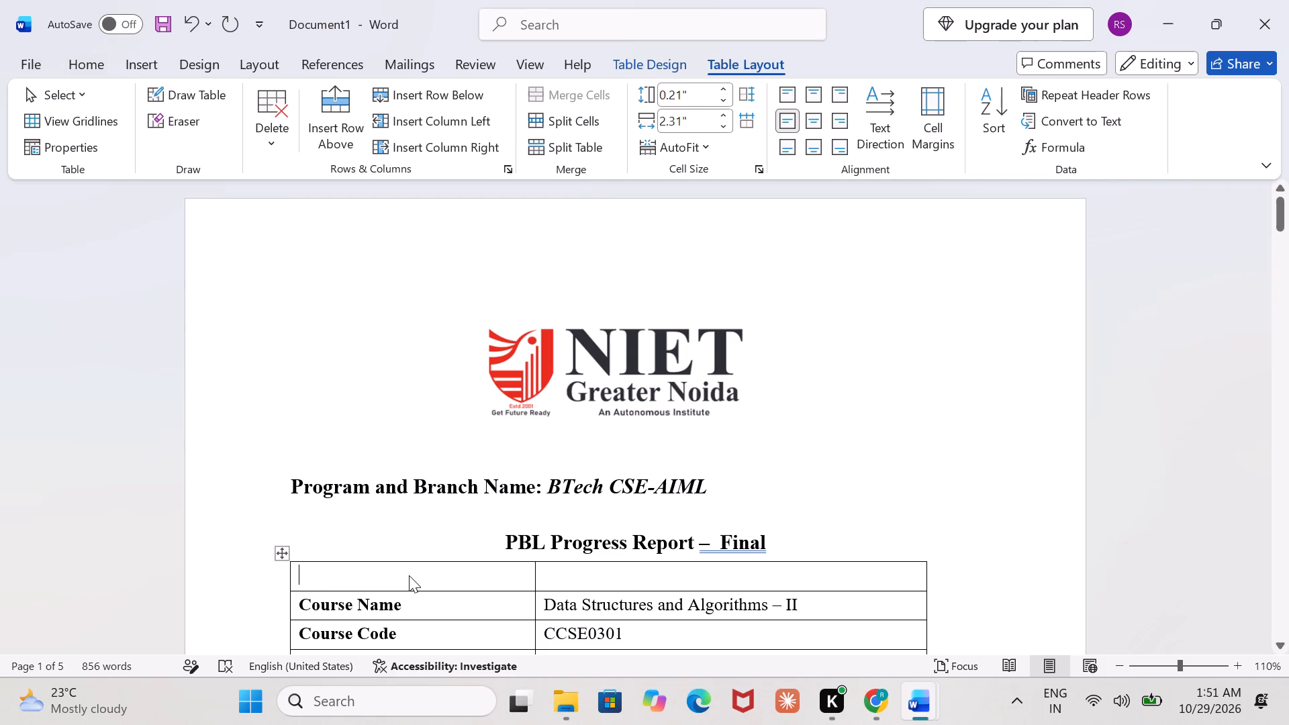
key(f)
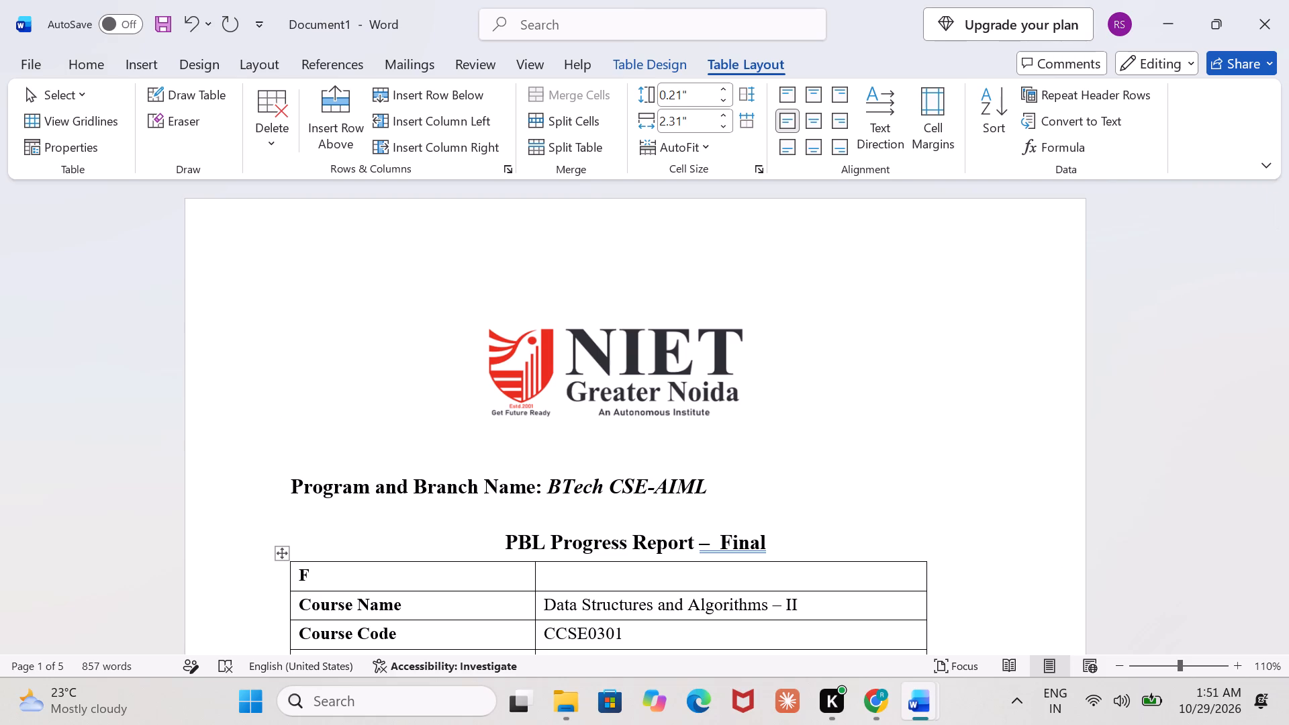
text(ds)
Copy the "Details" header text from the final report's table into the second cell of the new document's header row.
click(655, 589)
key(p)
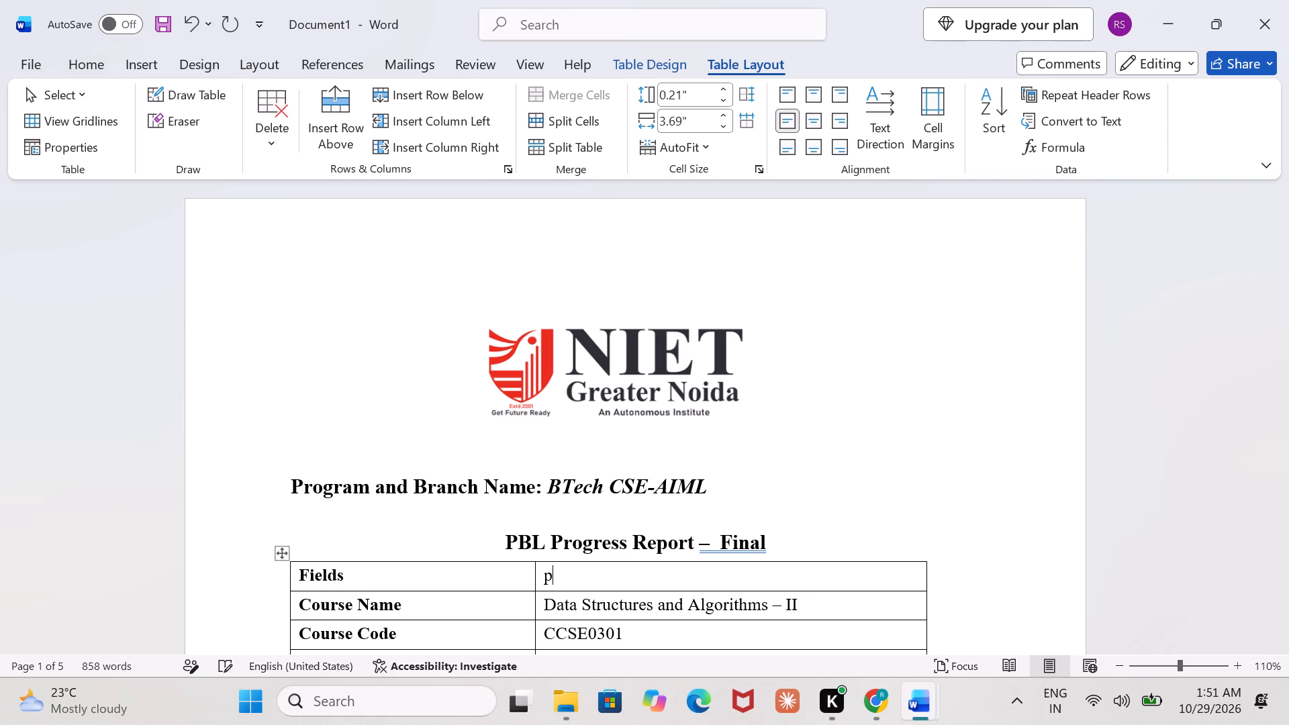
key(BackSpace)
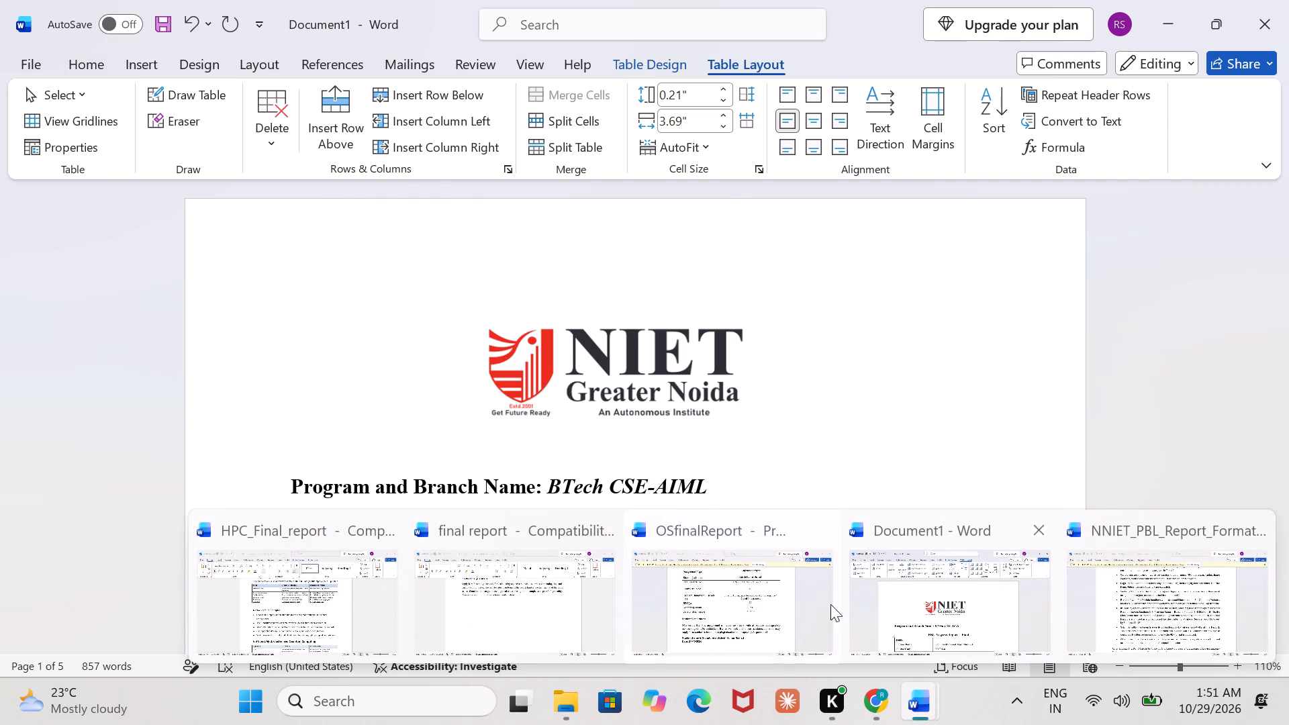
click(571, 612)
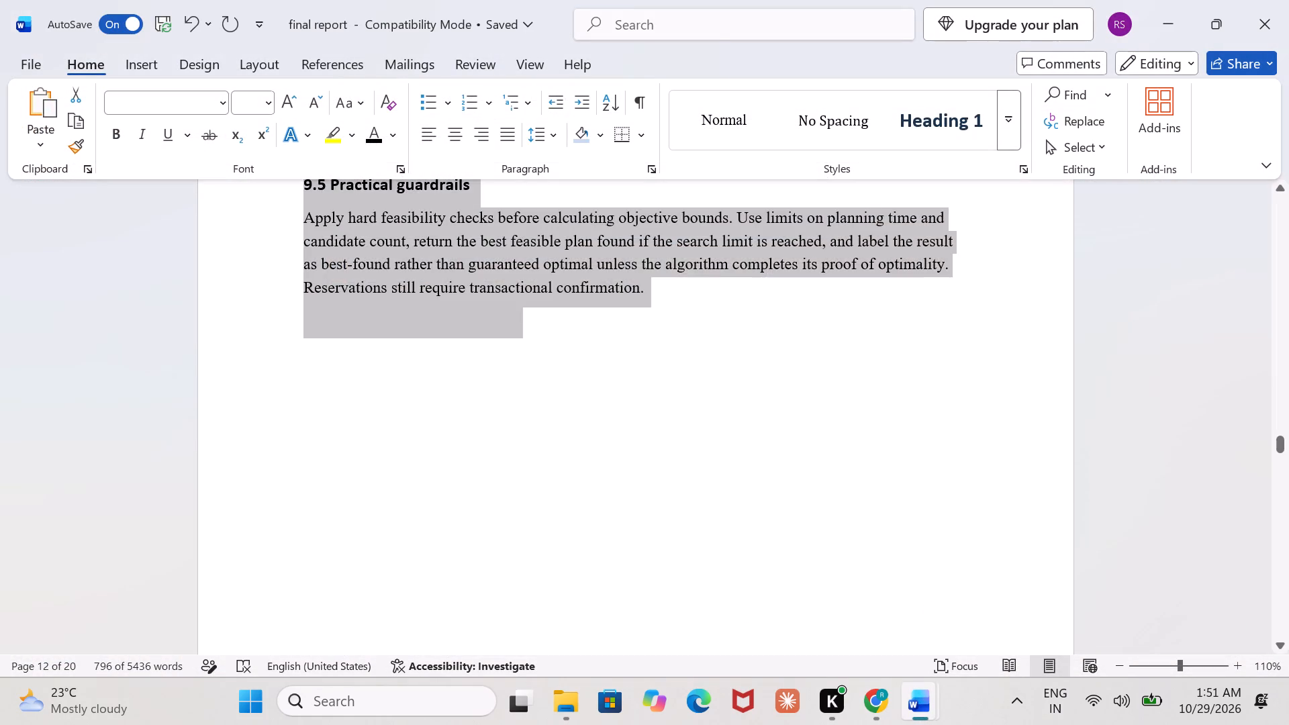
scroll(659, 362, up, 16)
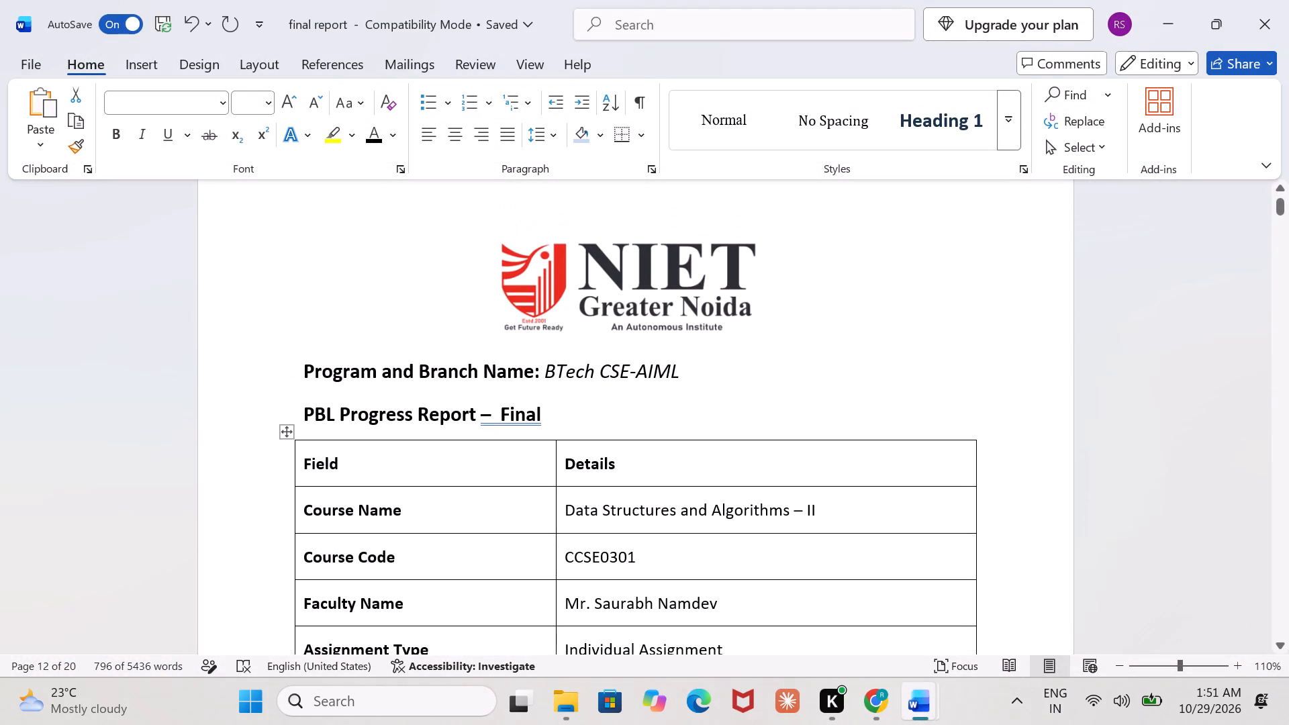
drag(660, 471, 561, 478)
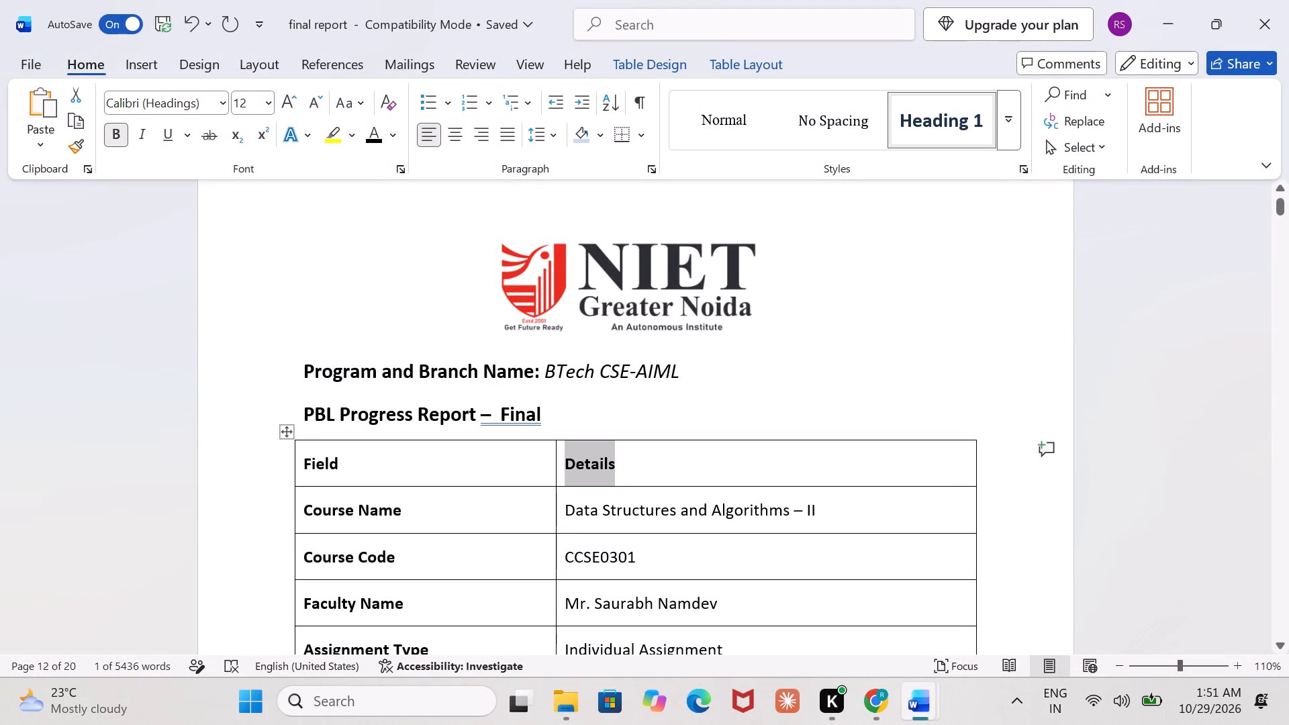
key(ctrl+c)
ctrl+click(561, 478)
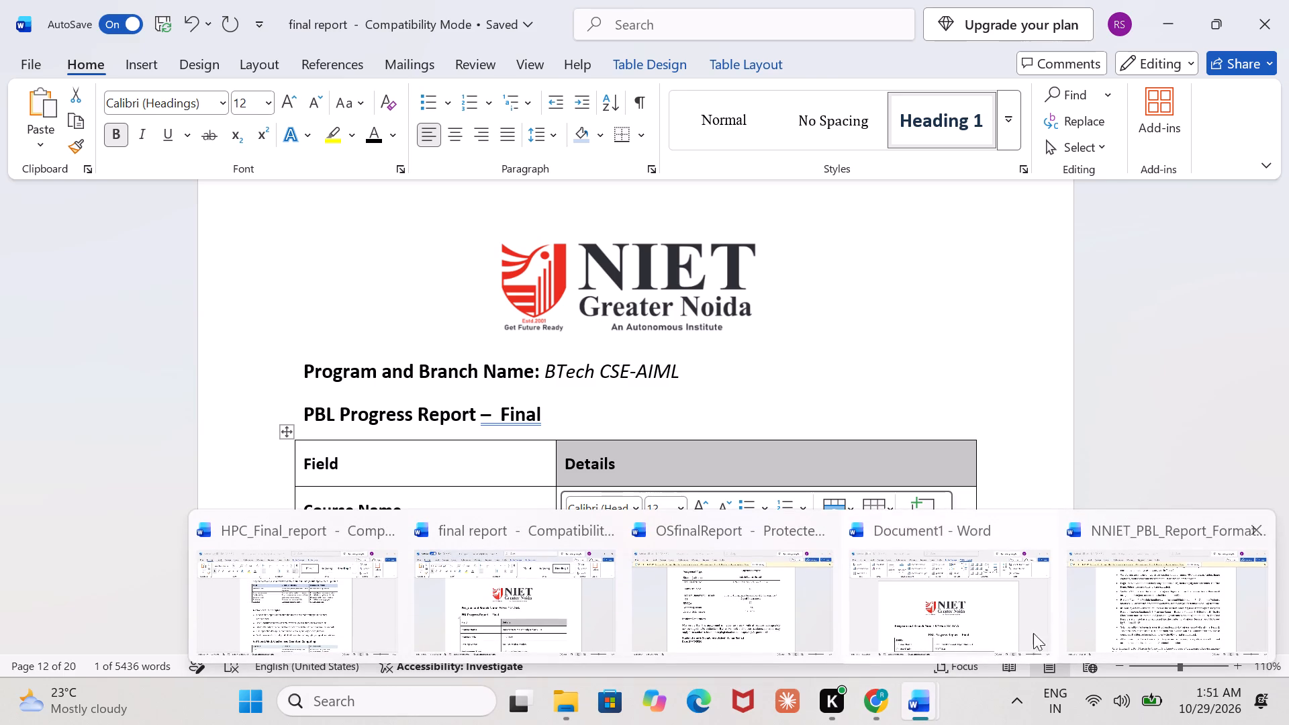
click(1006, 630)
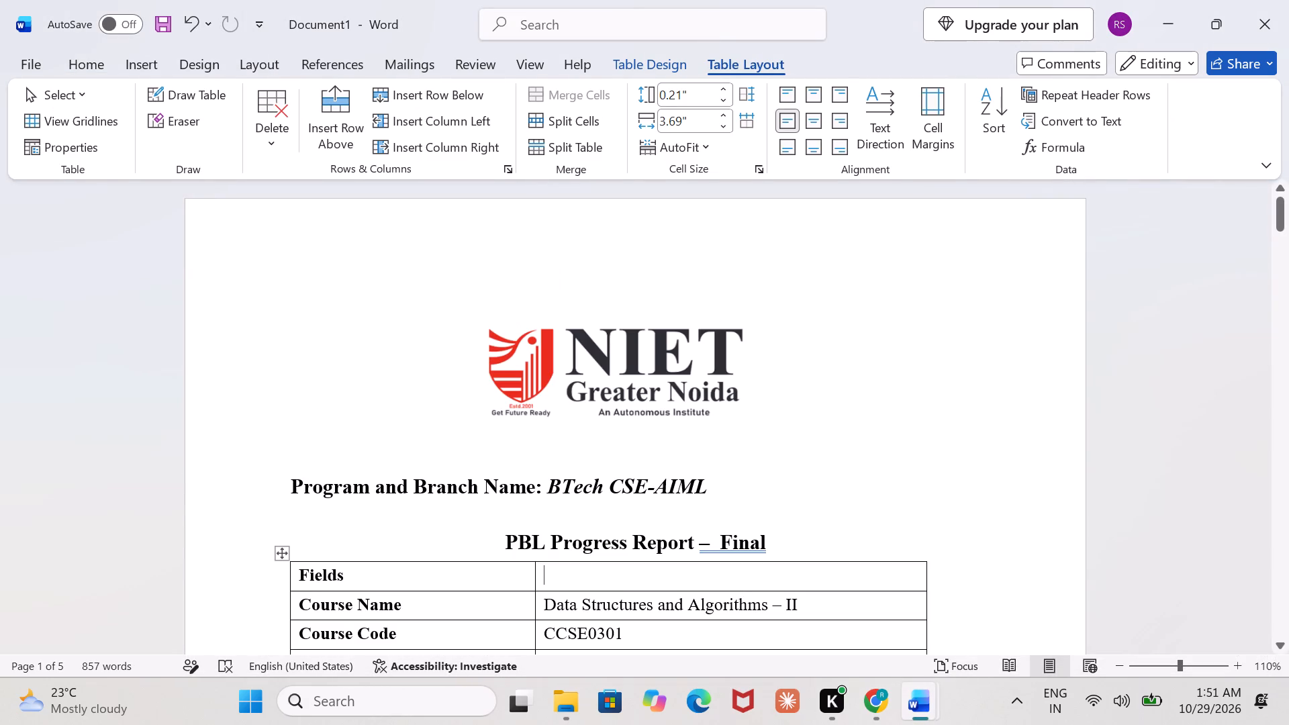
key(ctrl+v)
Make the "Details" header text bold.
drag(640, 573, 552, 581)
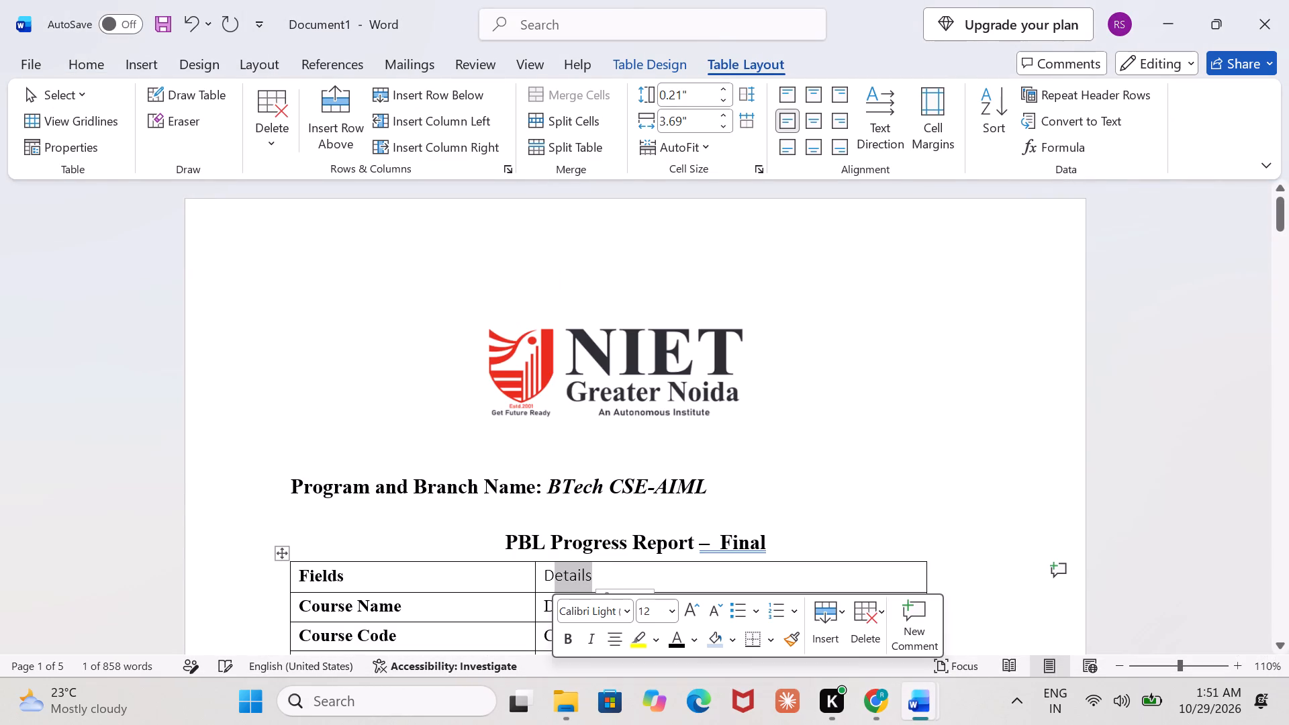
drag(608, 575, 538, 580)
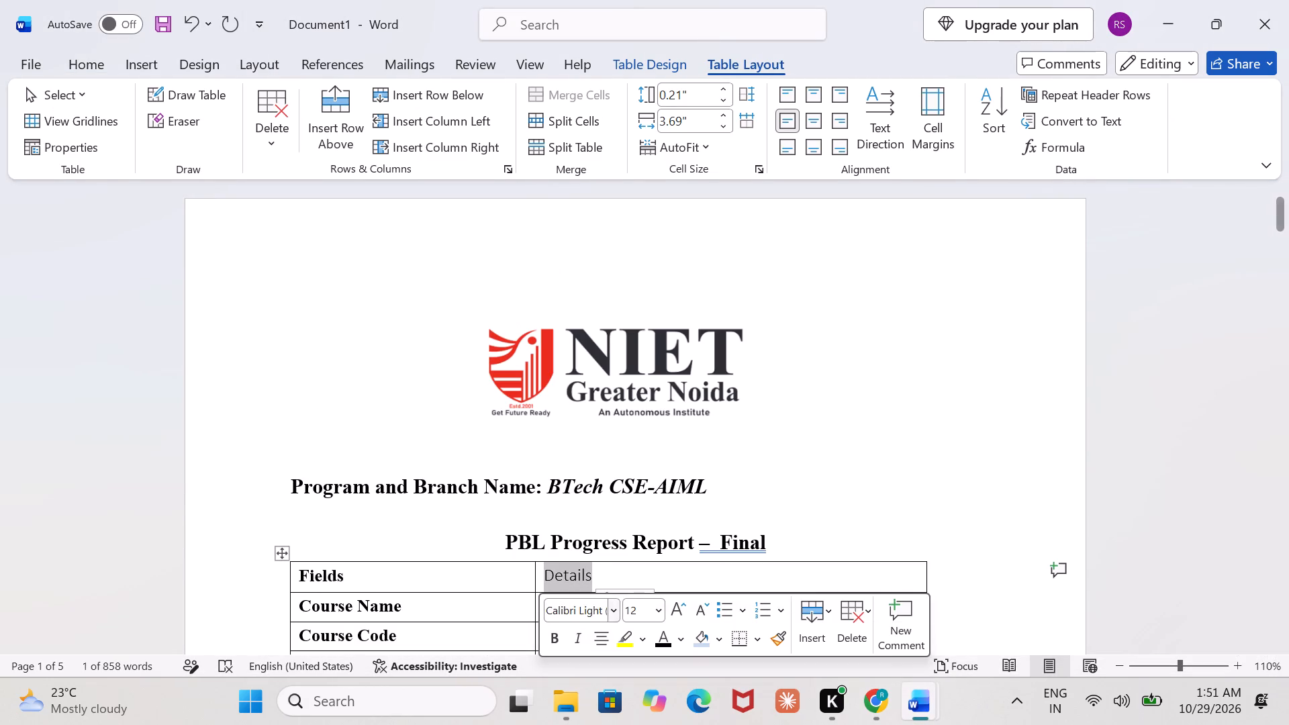
click(559, 634)
Set the font of the entire title page table to Times New Roman.
scroll(616, 545, down, 1)
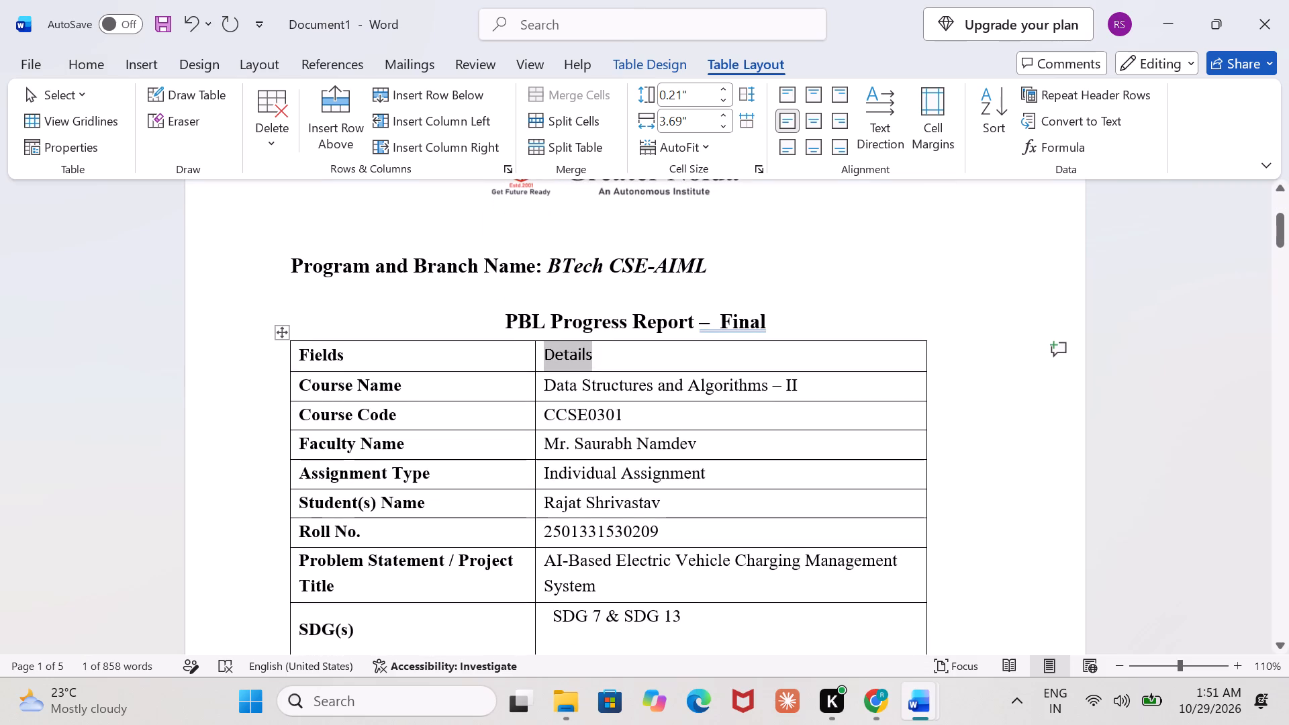
drag(302, 358, 679, 648)
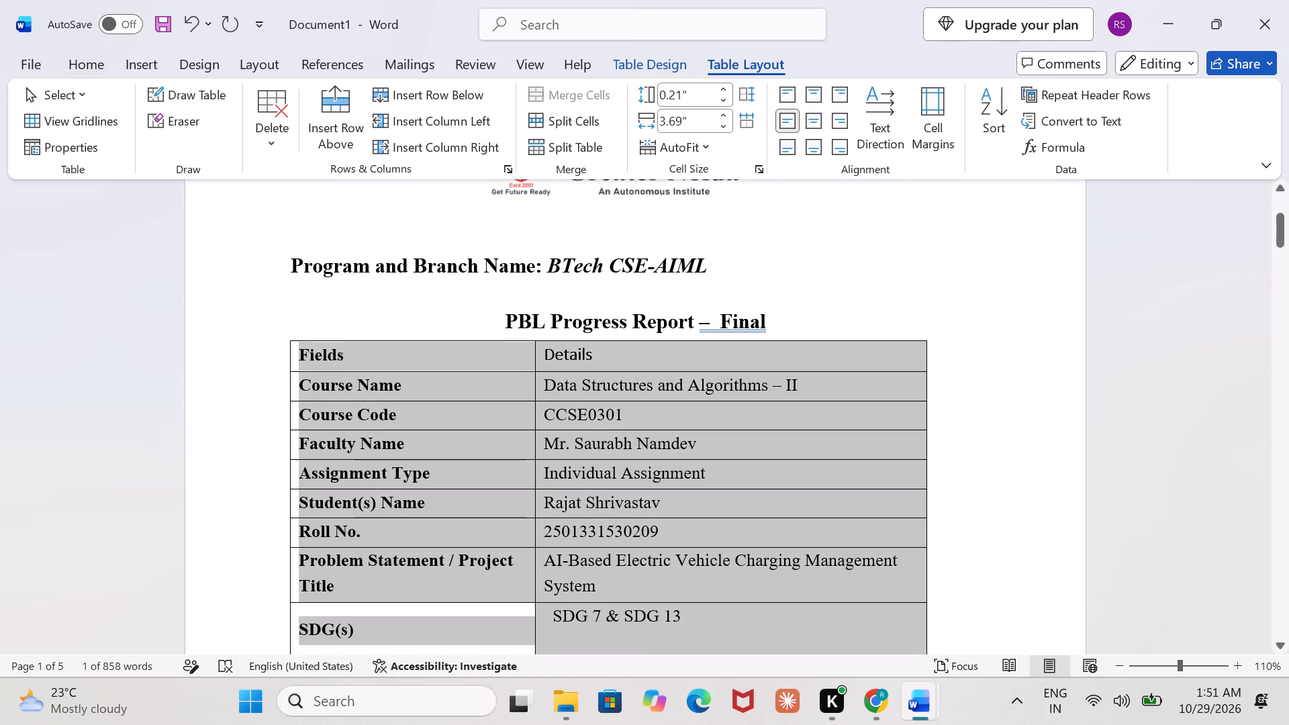
drag(679, 648, 730, 543)
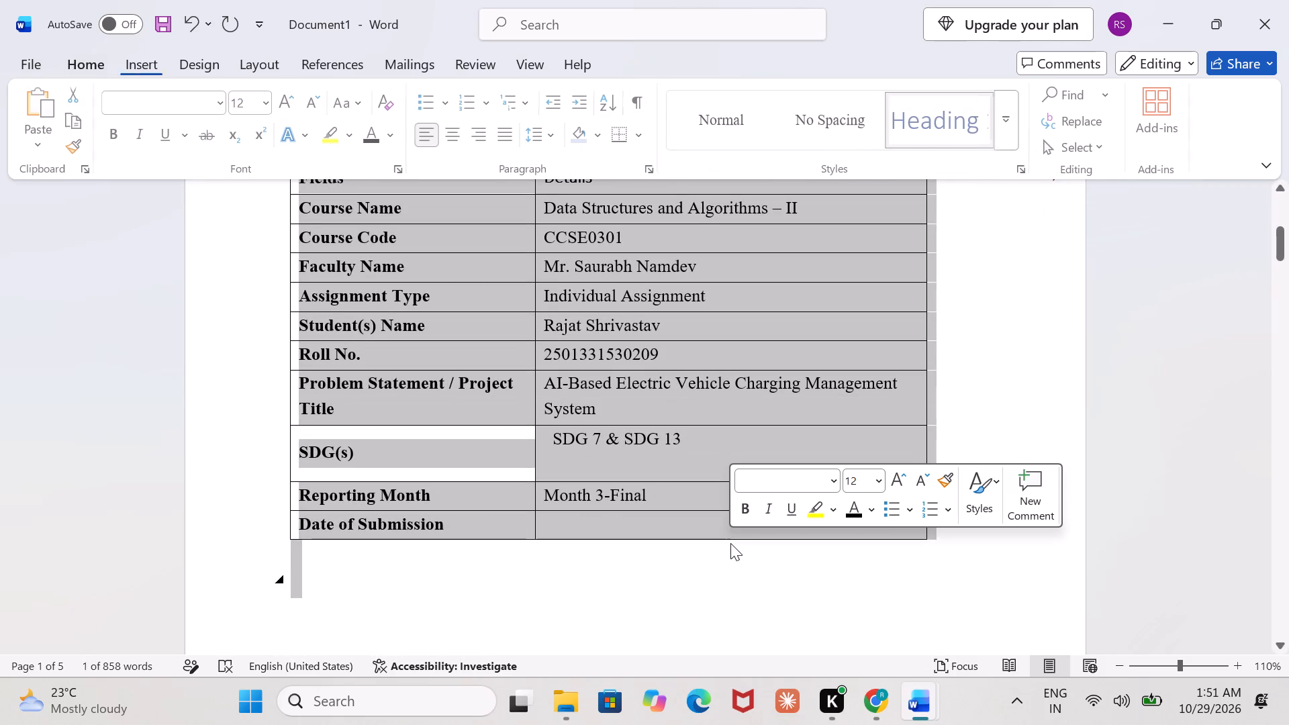
click(831, 481)
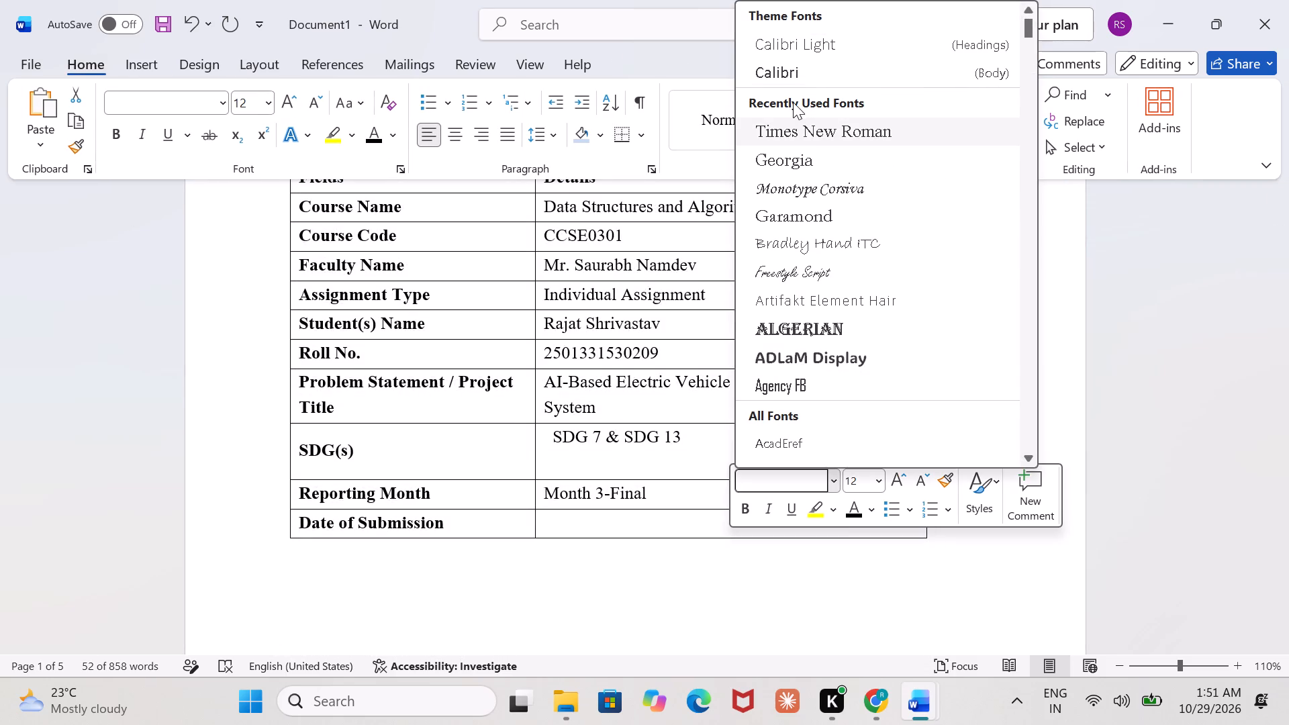
click(800, 136)
click(686, 401)
Replace the Reporting Month value in the title page table with "Month 2-Progress Report -2".
scroll(686, 401, up, 1)
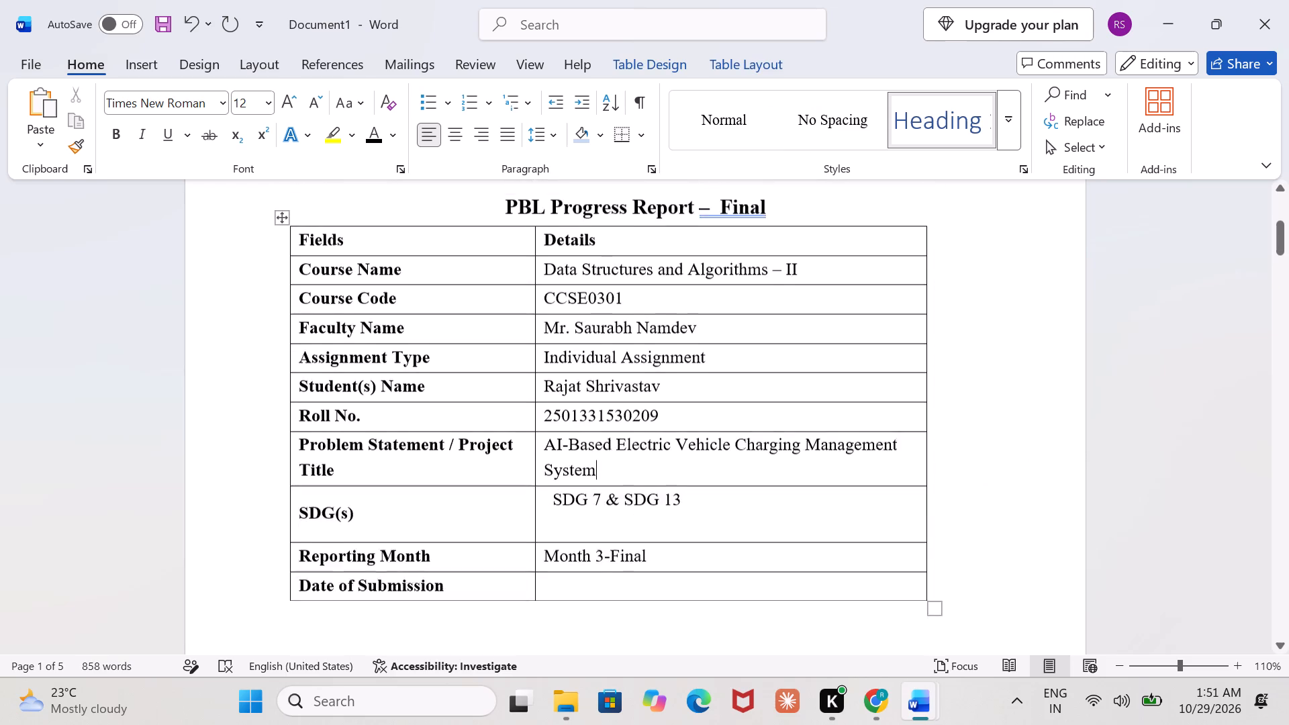
scroll(686, 401, up, 1)
scroll(686, 401, down, 2)
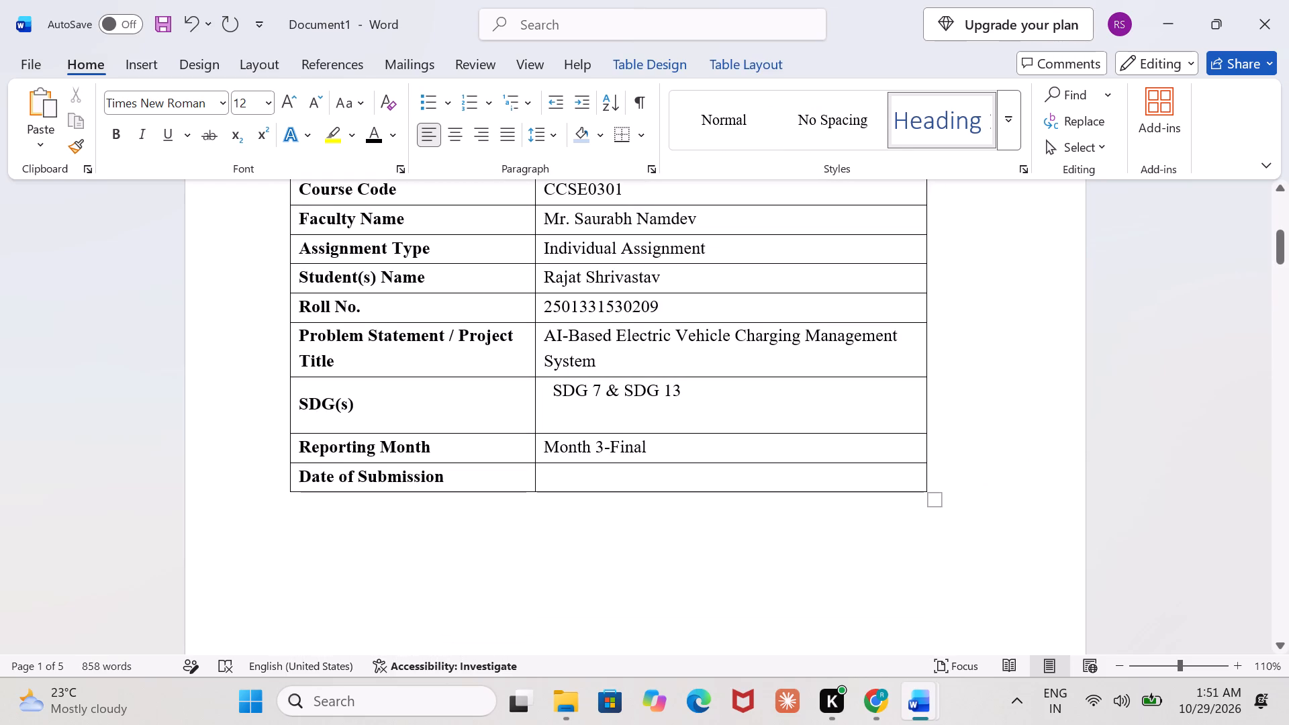
click(655, 445)
key(BackSpace)
key(BackSpace)
key(BackSpace)
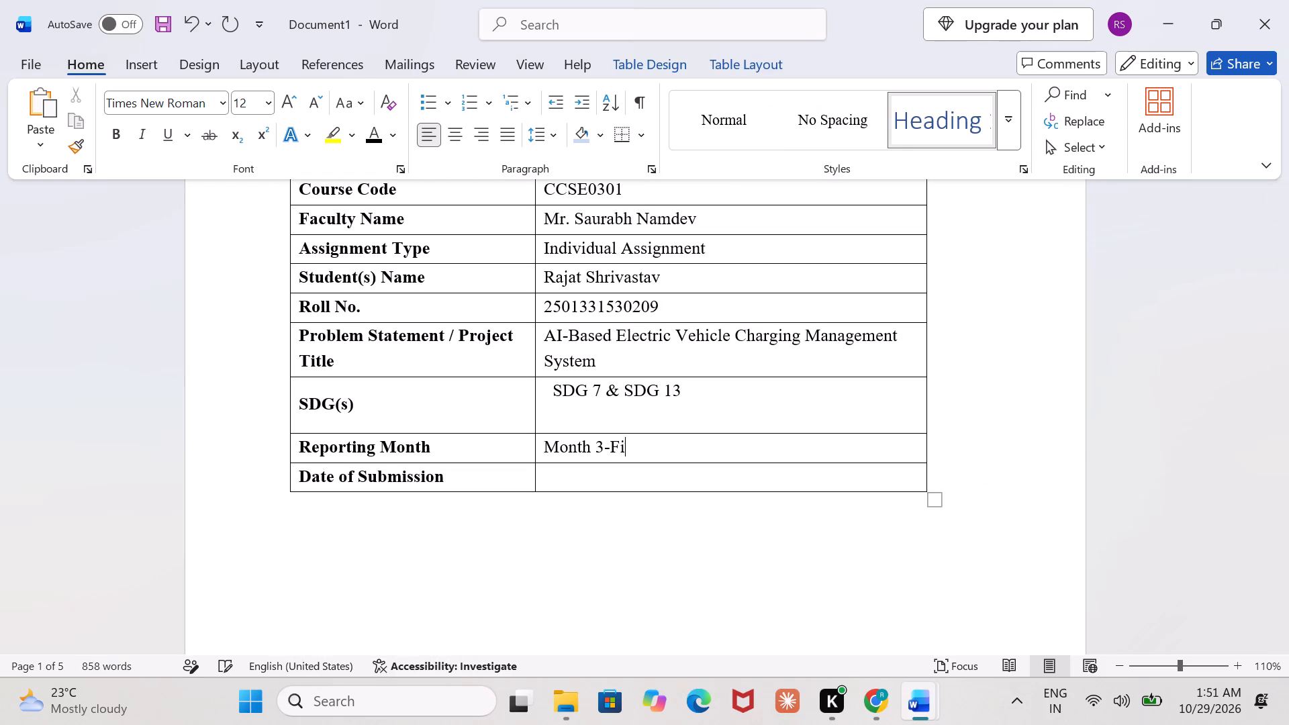
key(BackSpace)
key(BackSpace)
key(BackSpace)
key(BackSpace)
key(BackSpace)
key(BackSpace)
key(BackSpace)
key(BackSpace)
key(BackSpace)
key(BackSpace)
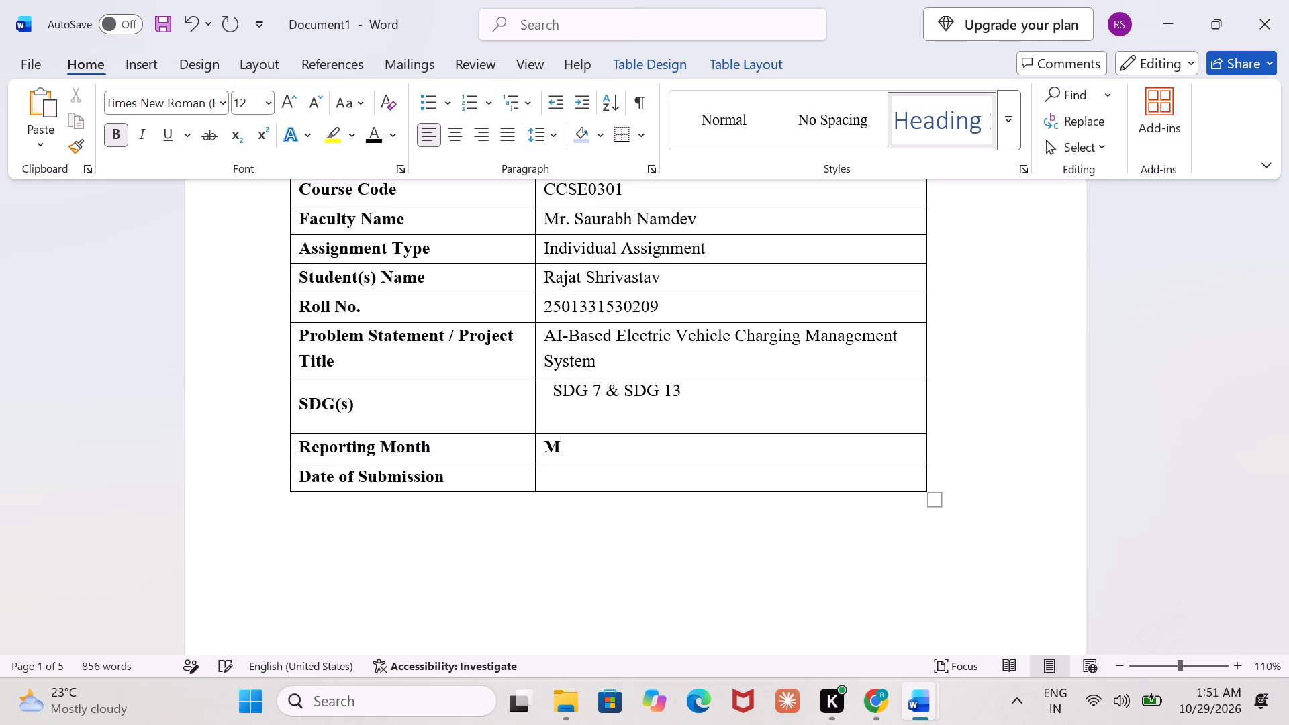
key(BackSpace)
key(minus)
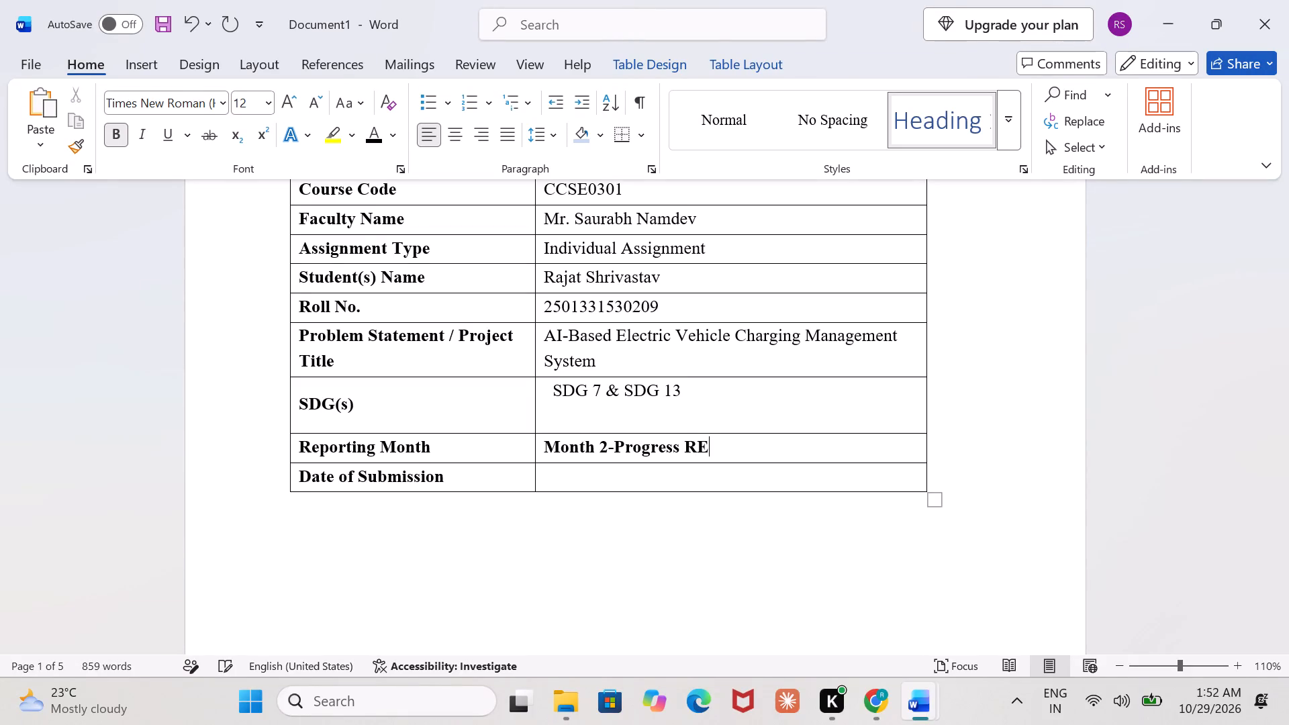
key(BackSpace)
text(eport)
key(space)
key(2)
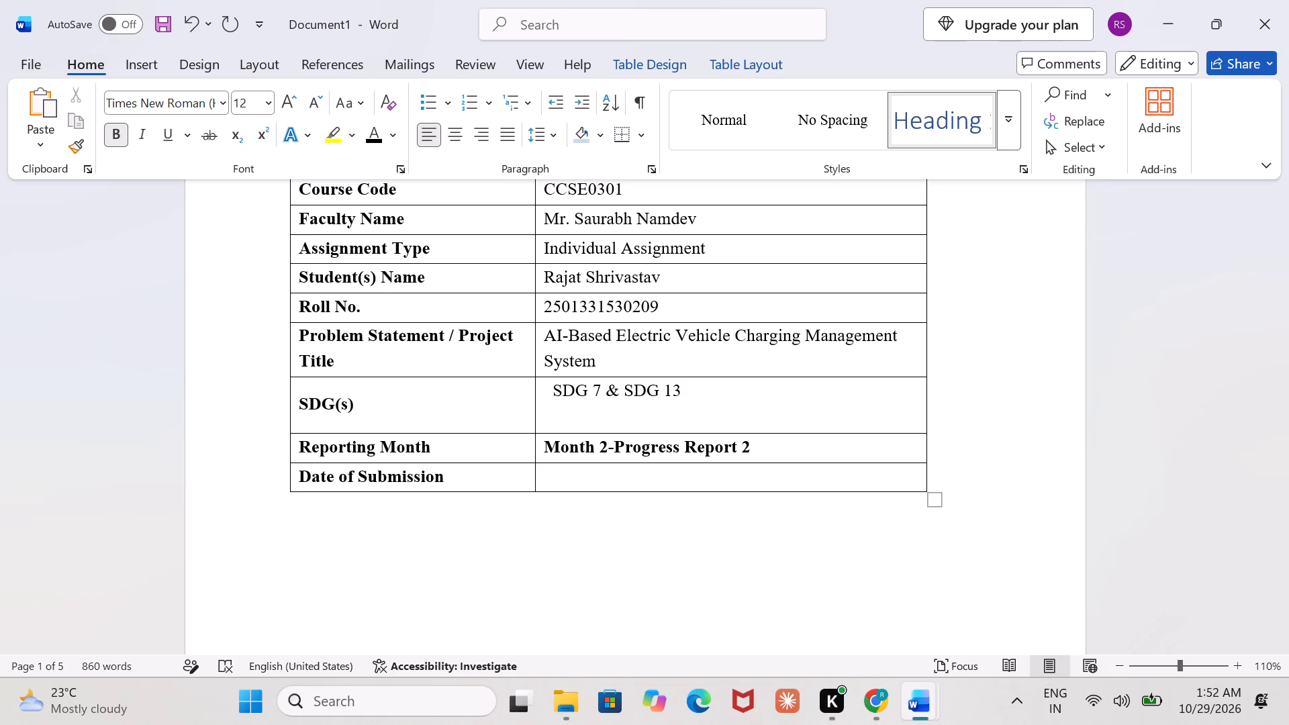
key(BackSpace)
text(-2)
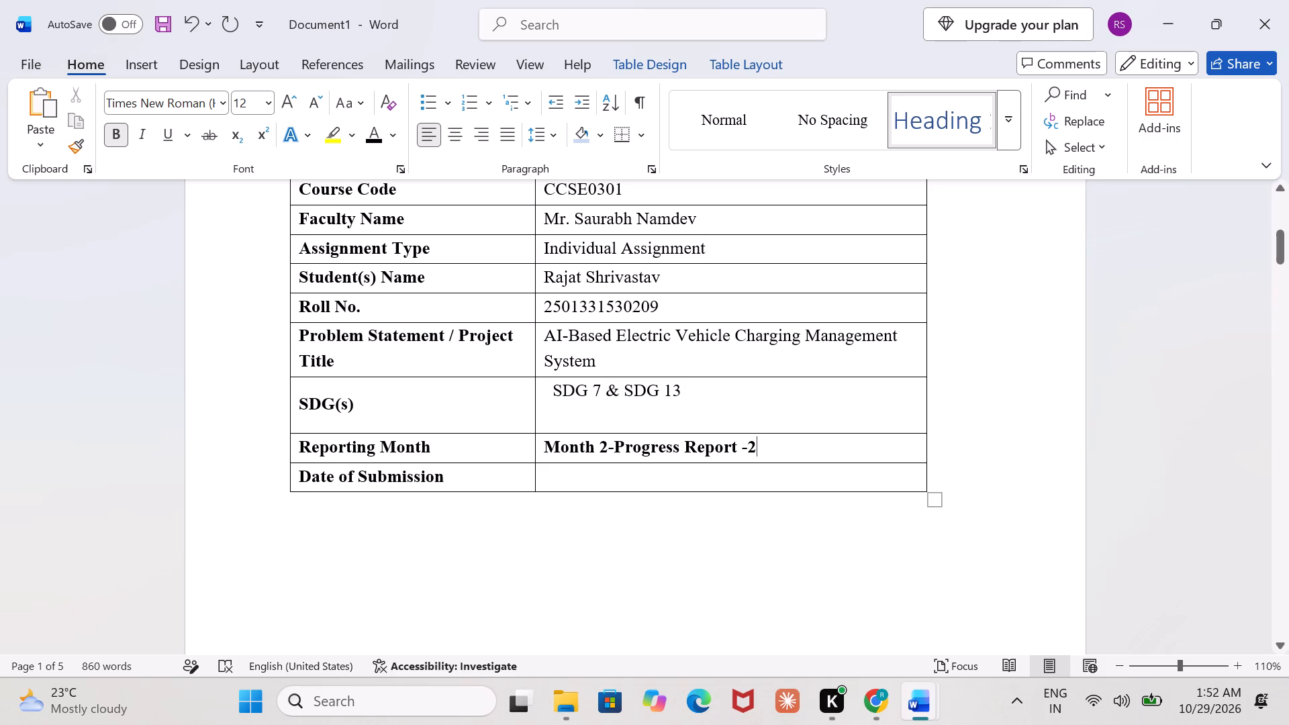
Remove the bold formatting from the Reporting Month value.
drag(791, 441, 570, 456)
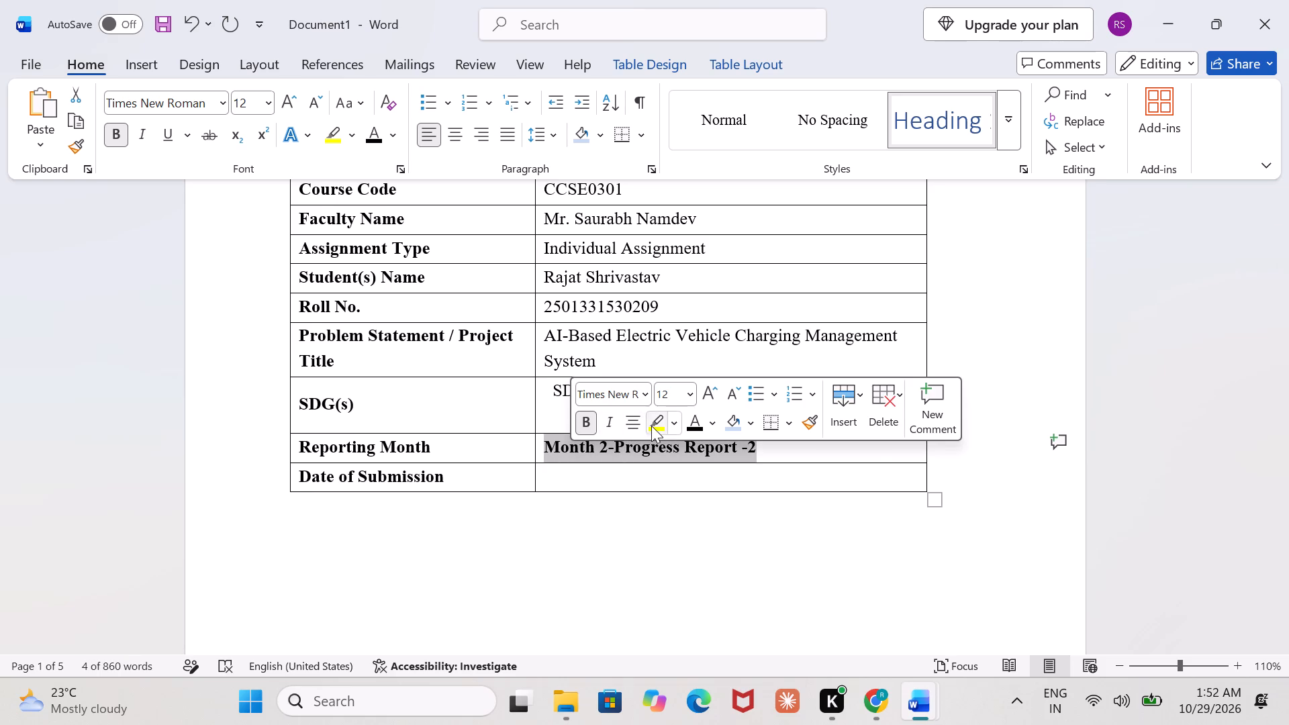
click(579, 429)
Rewrite the ending of the Reporting Month value so that it reads "Month 2-Progress Report - 2".
click(750, 455)
key(BackSpace)
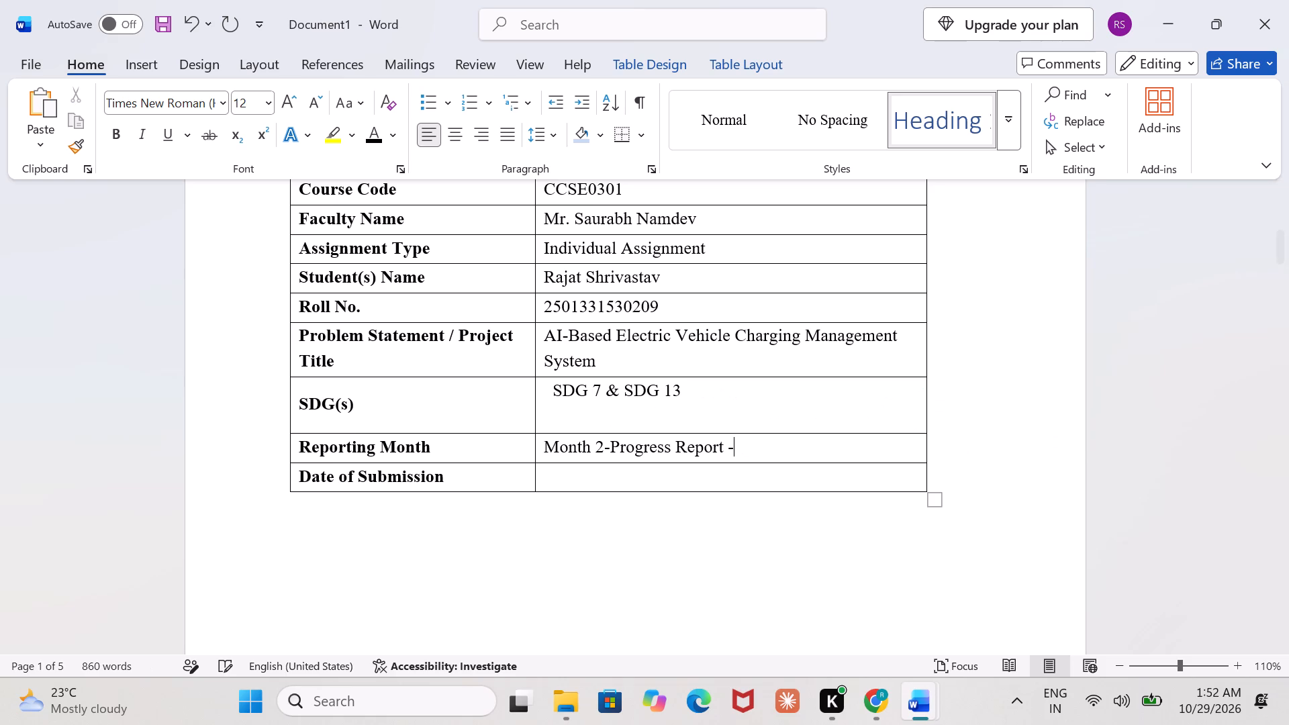
text(||)
click(770, 443)
drag(770, 443, 736, 451)
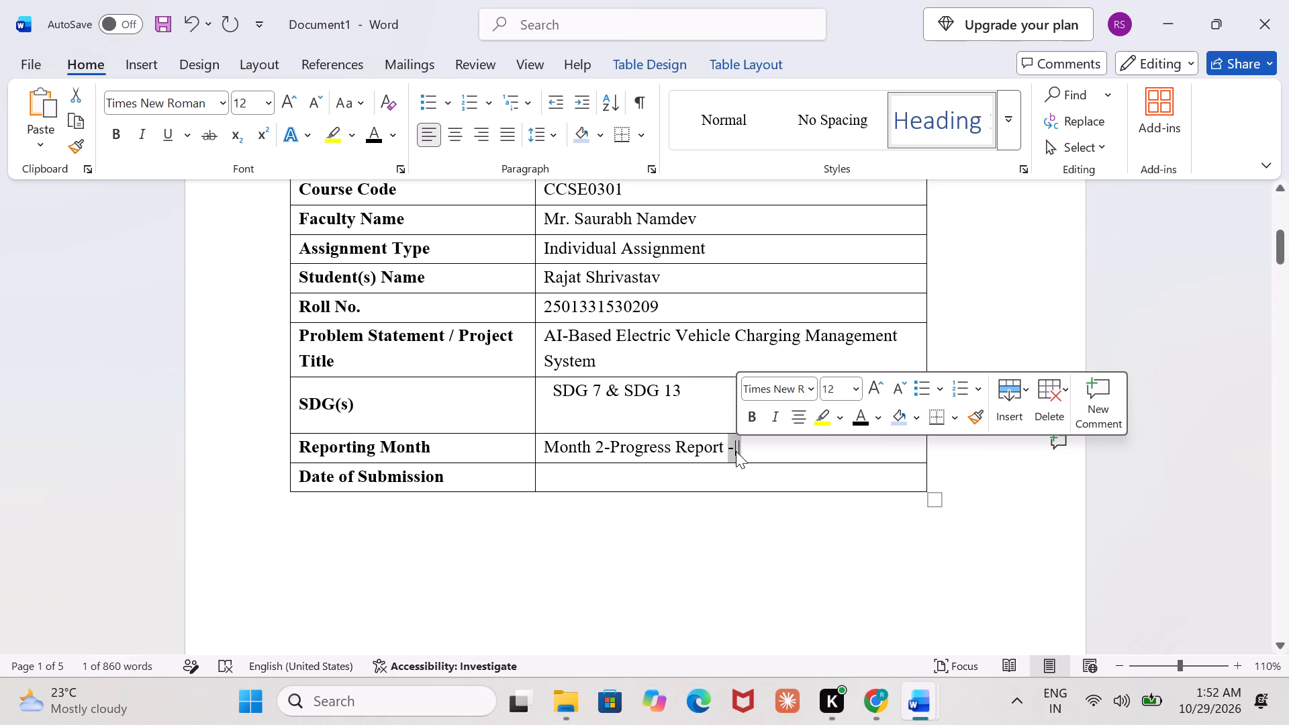
key(BackSpace)
key(shift+underscore)
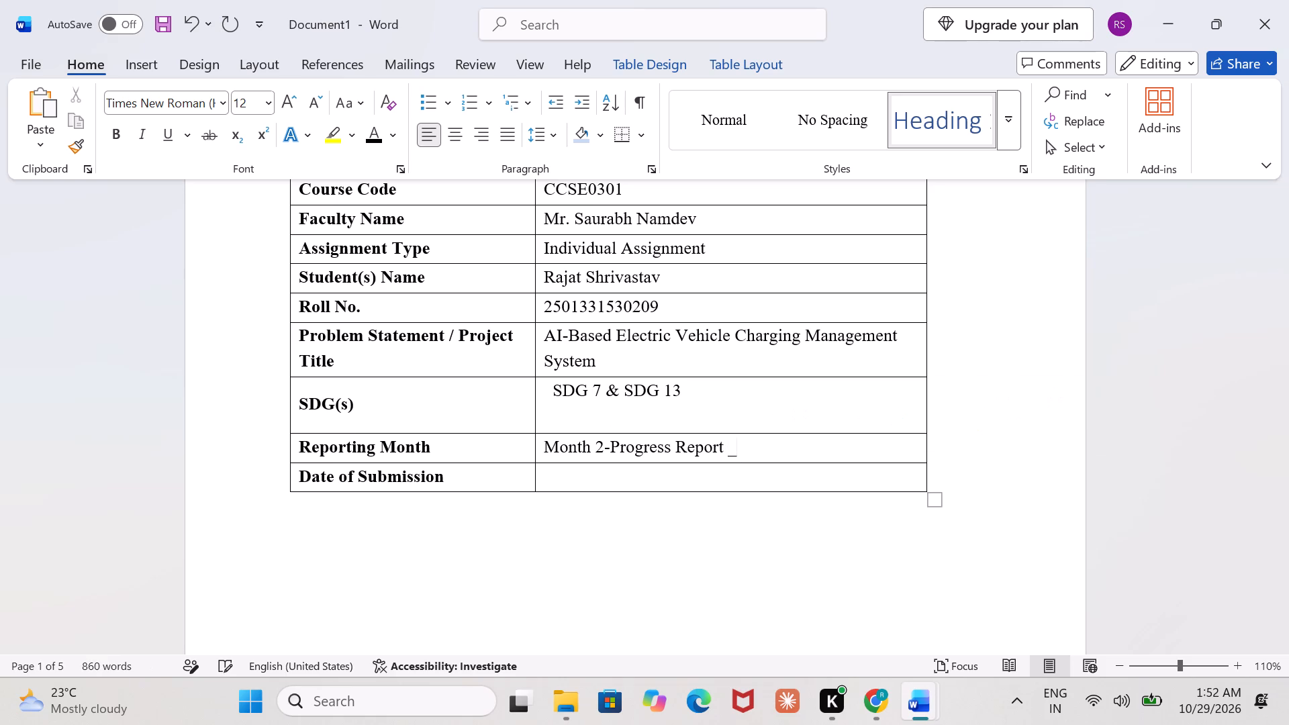
key(BackSpace)
text(- 2)
Enter 29/10/2026 as the Date of Submission in the title page table.
click(671, 485)
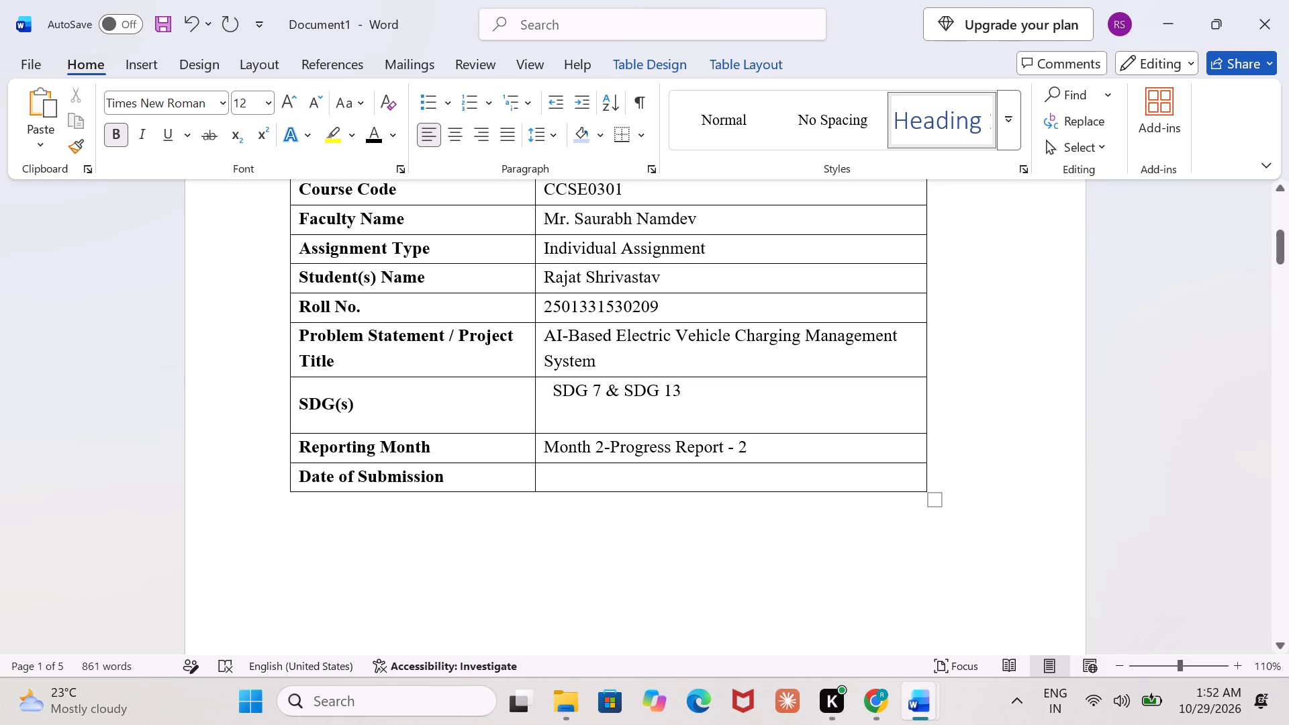
text(29/10)
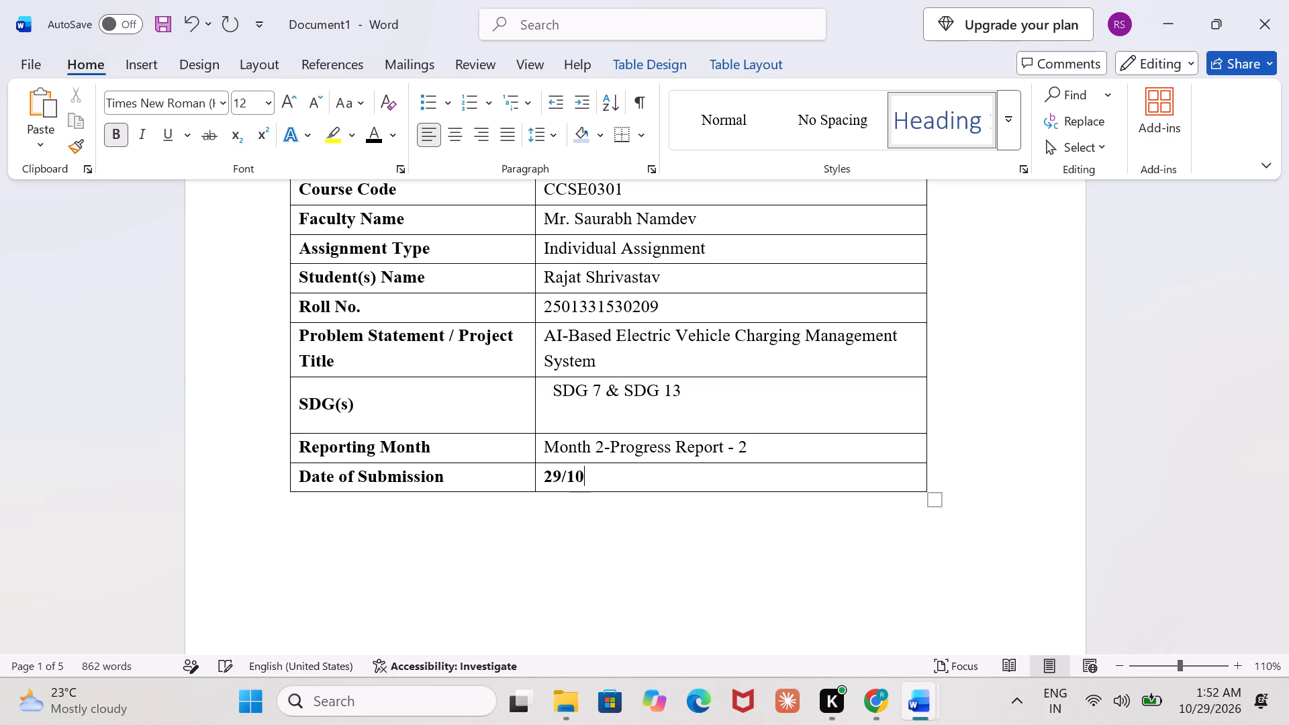
text(/202)
key(6)
Remove the bold formatting from the Date of Submission value.
drag(645, 465, 592, 477)
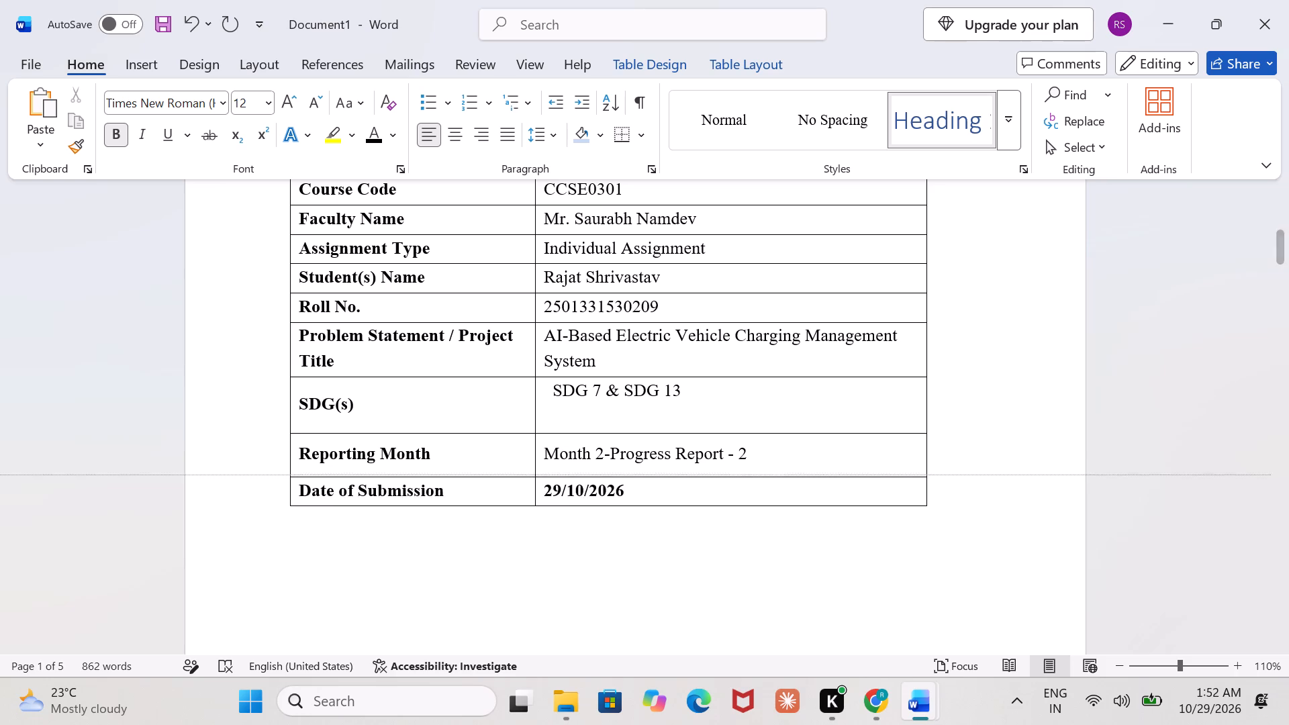
drag(592, 477, 606, 474)
drag(630, 501, 555, 491)
click(573, 457)
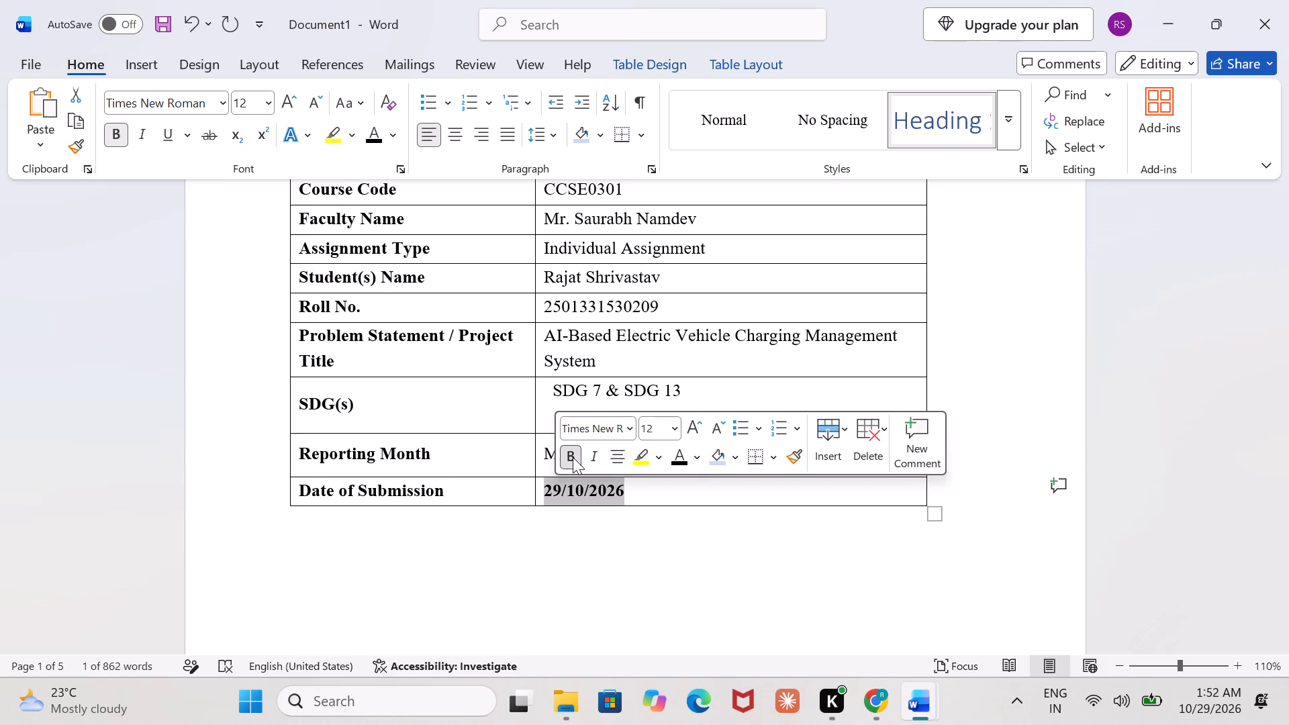
click(614, 563)
Review the layout of the title page and the start of the following page.
scroll(614, 563, up, 2)
scroll(614, 563, down, 1)
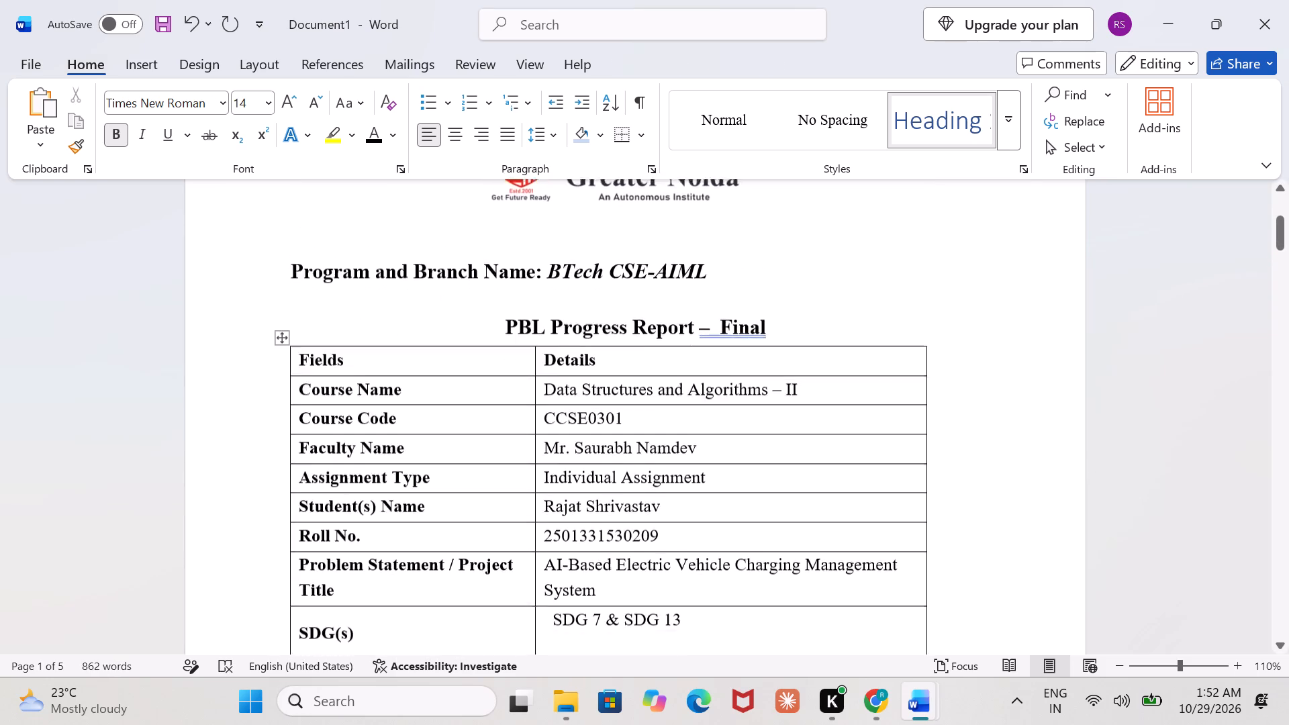
scroll(614, 563, down, 1)
scroll(614, 563, up, 1)
scroll(614, 563, down, 3)
scroll(614, 563, up, 1)
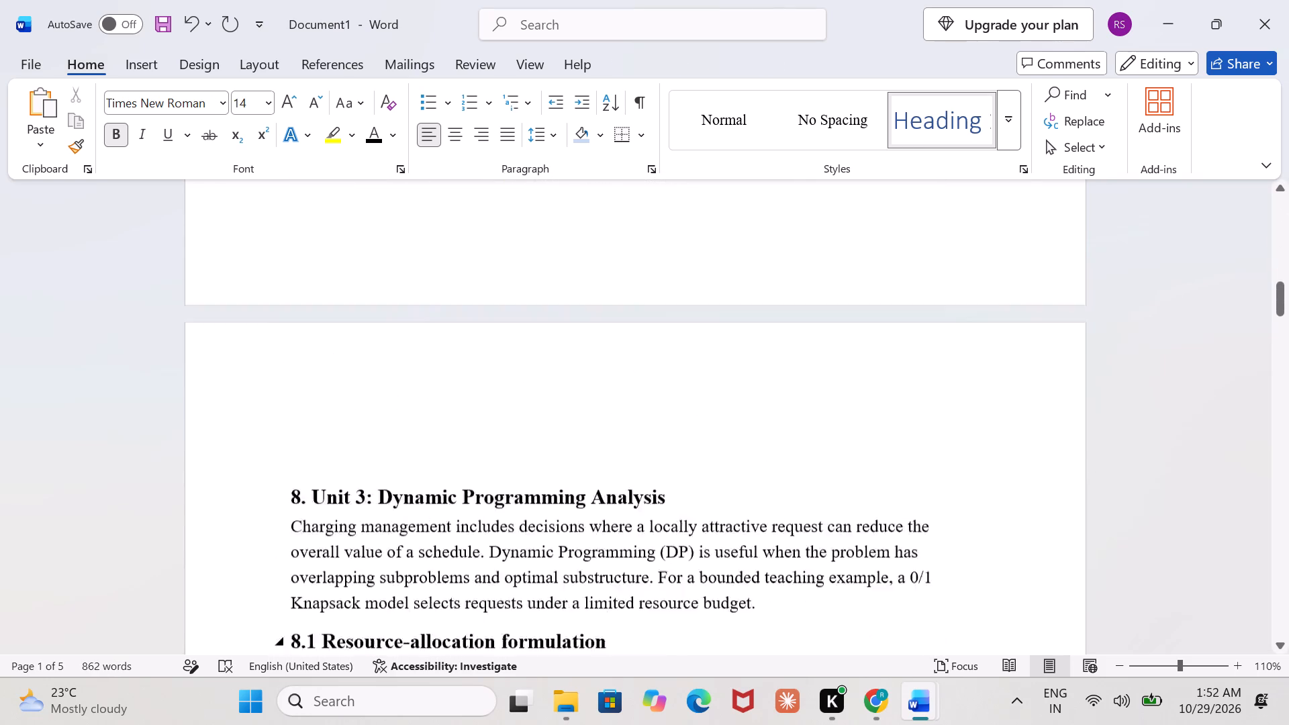
scroll(614, 563, up, 2)
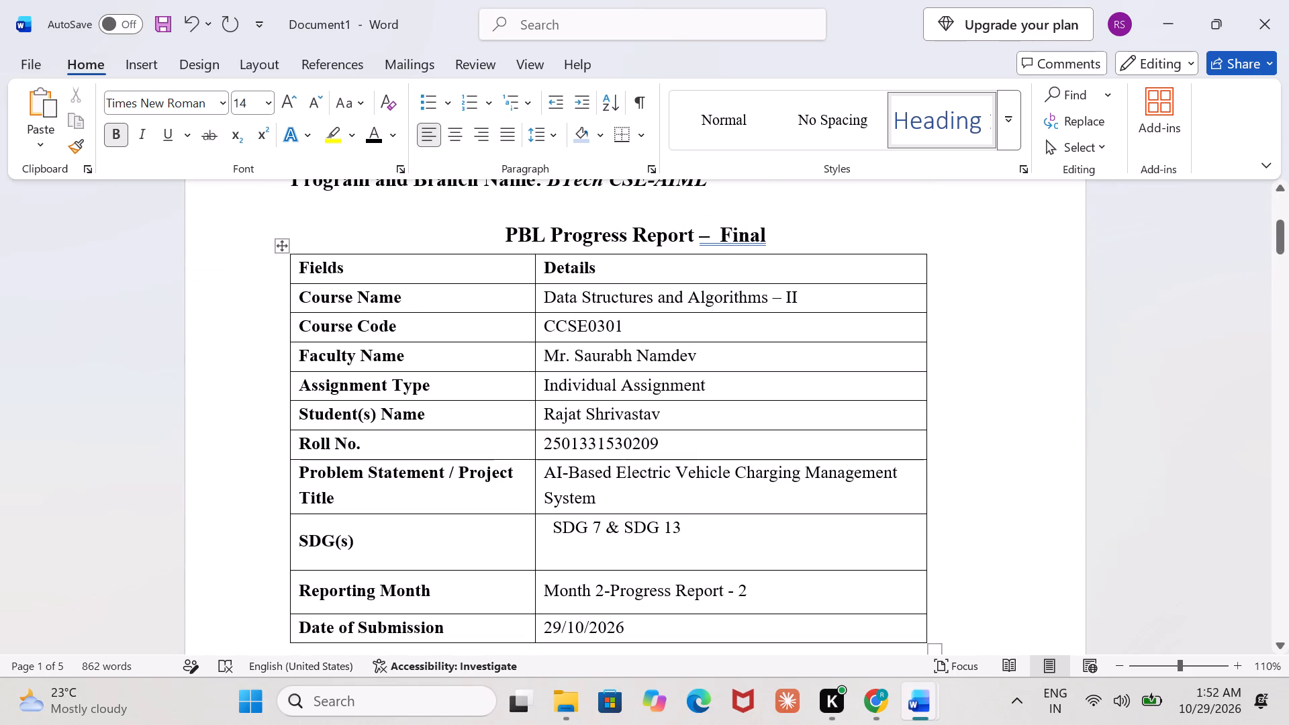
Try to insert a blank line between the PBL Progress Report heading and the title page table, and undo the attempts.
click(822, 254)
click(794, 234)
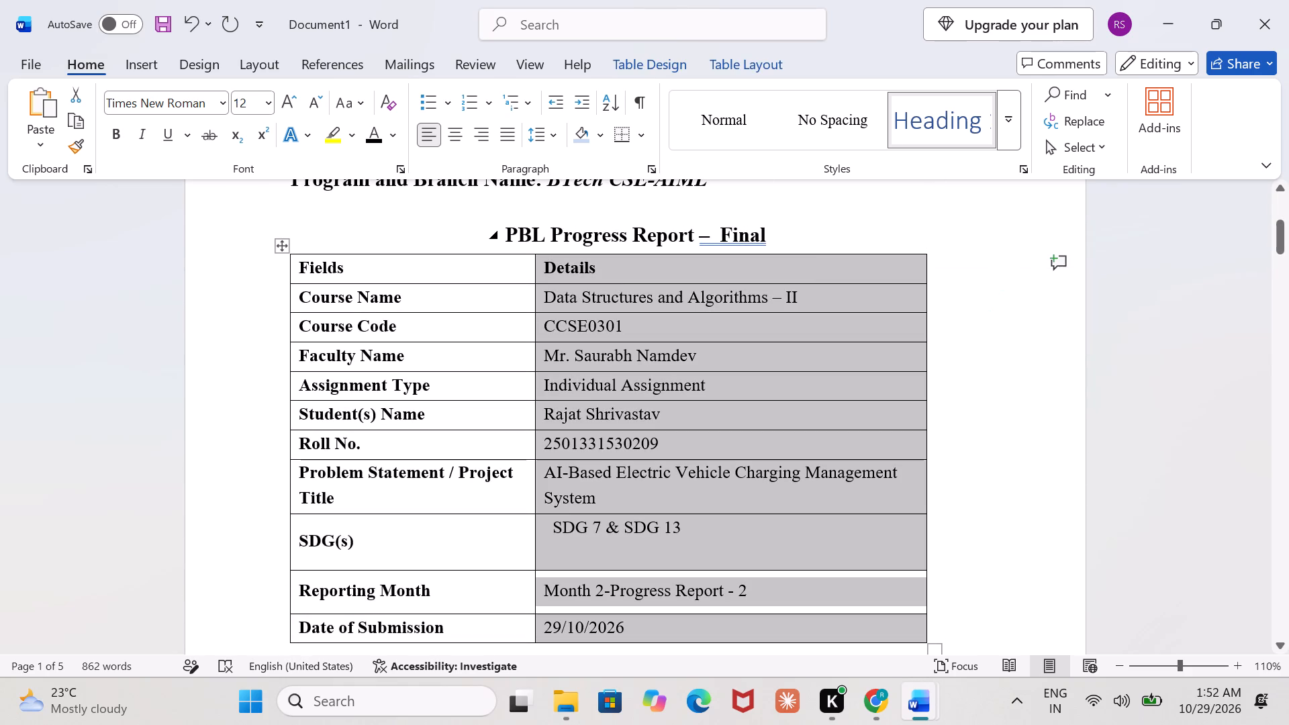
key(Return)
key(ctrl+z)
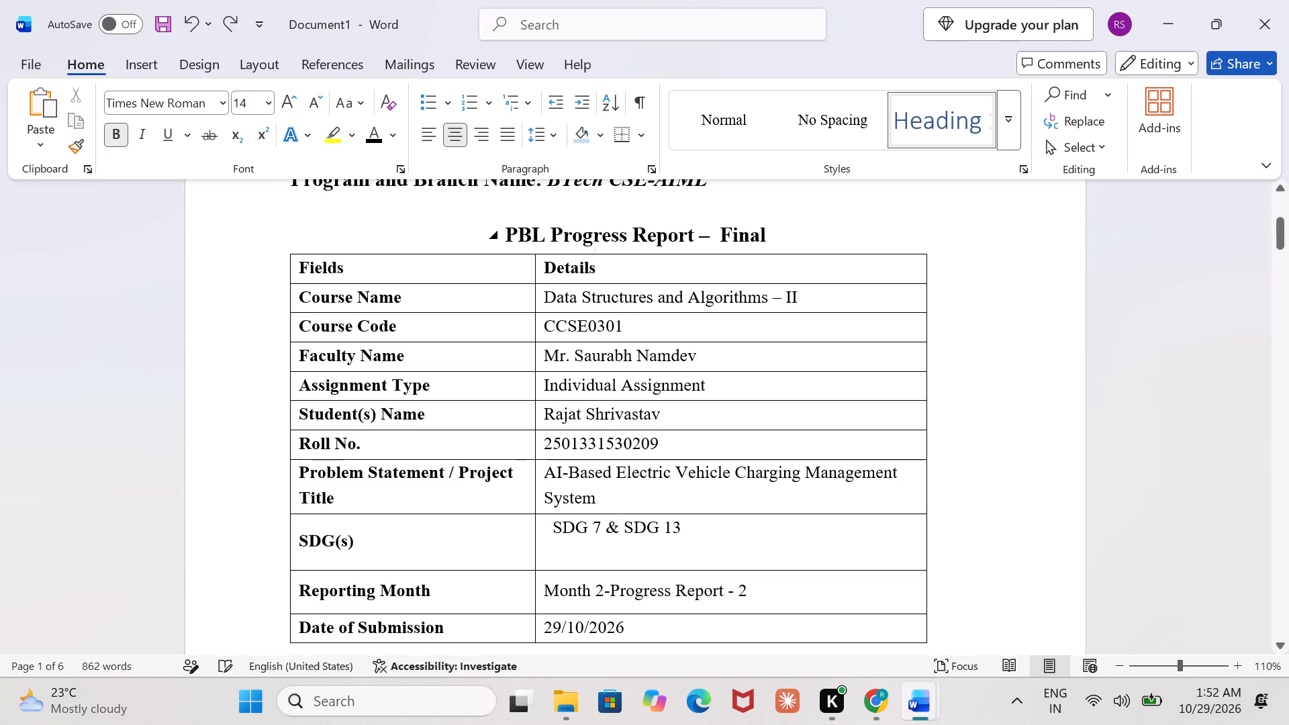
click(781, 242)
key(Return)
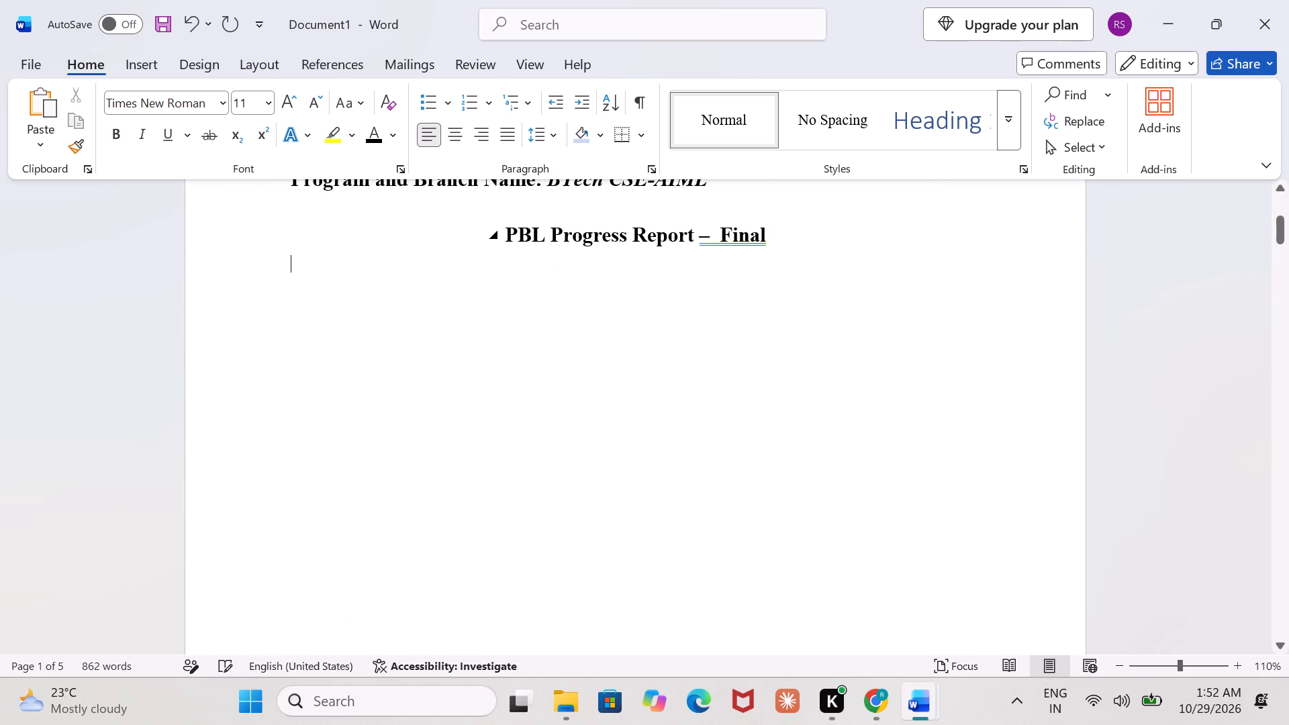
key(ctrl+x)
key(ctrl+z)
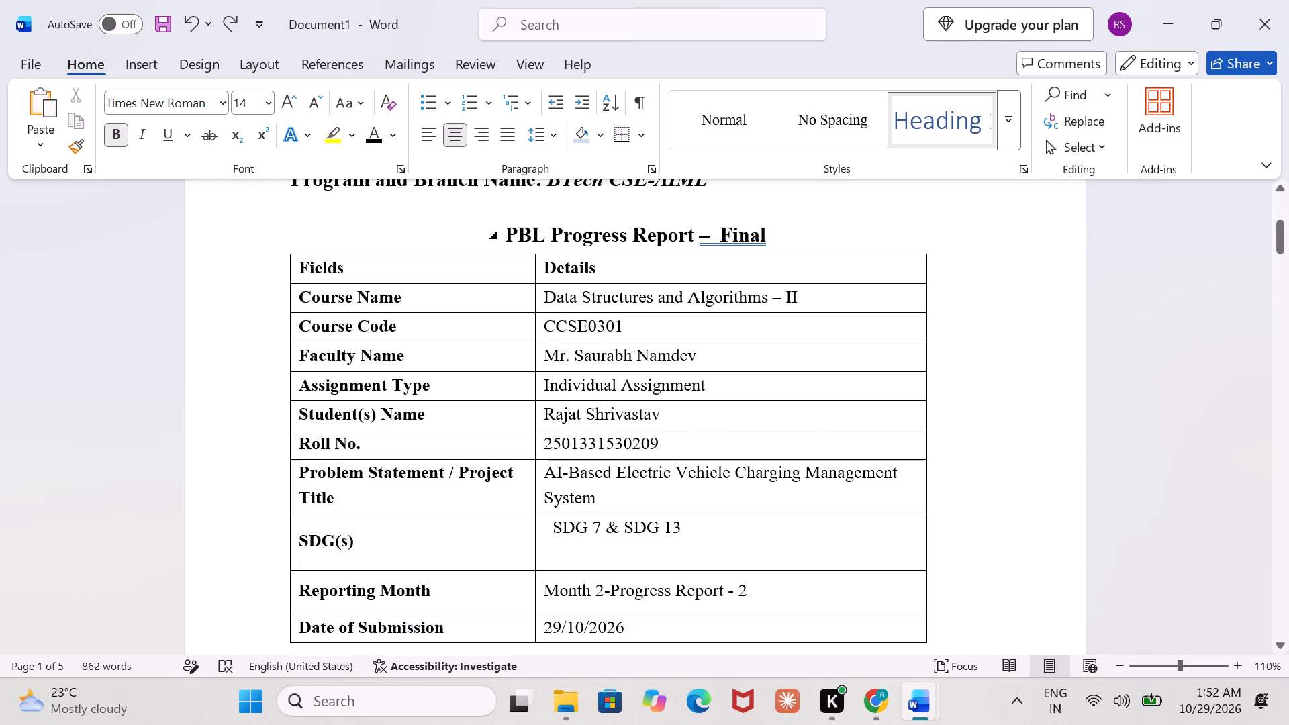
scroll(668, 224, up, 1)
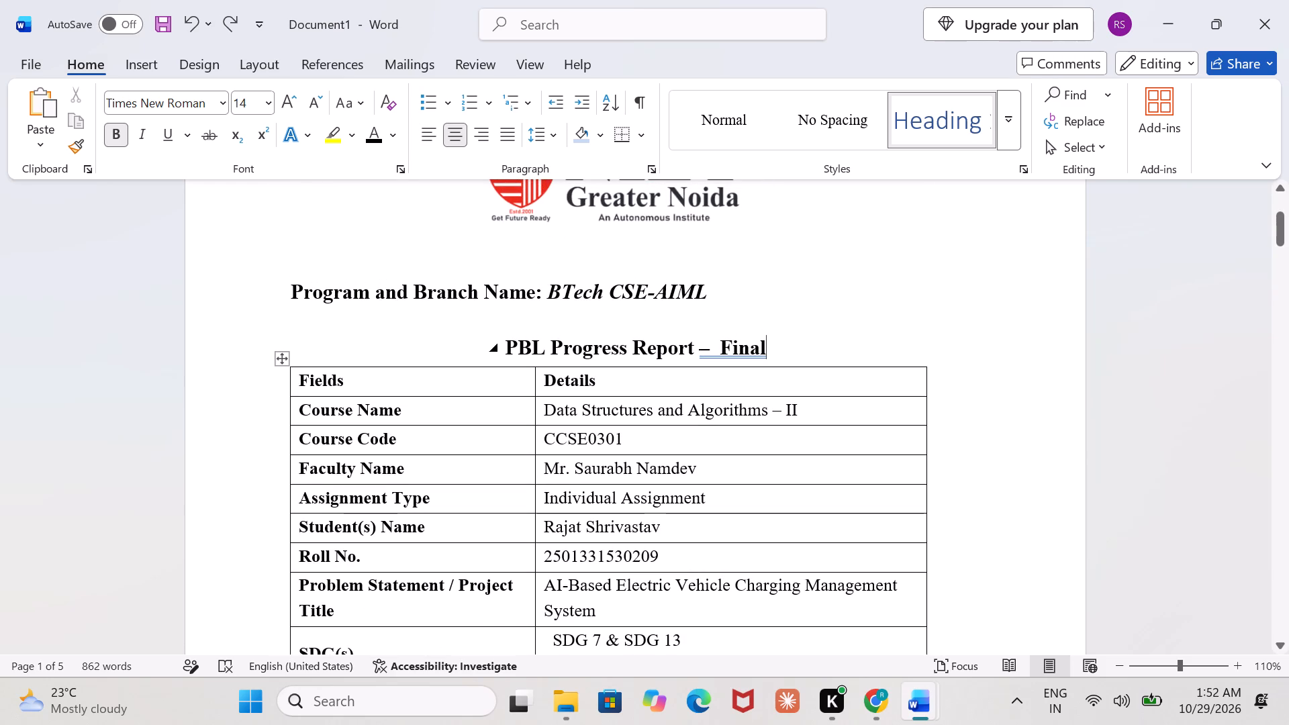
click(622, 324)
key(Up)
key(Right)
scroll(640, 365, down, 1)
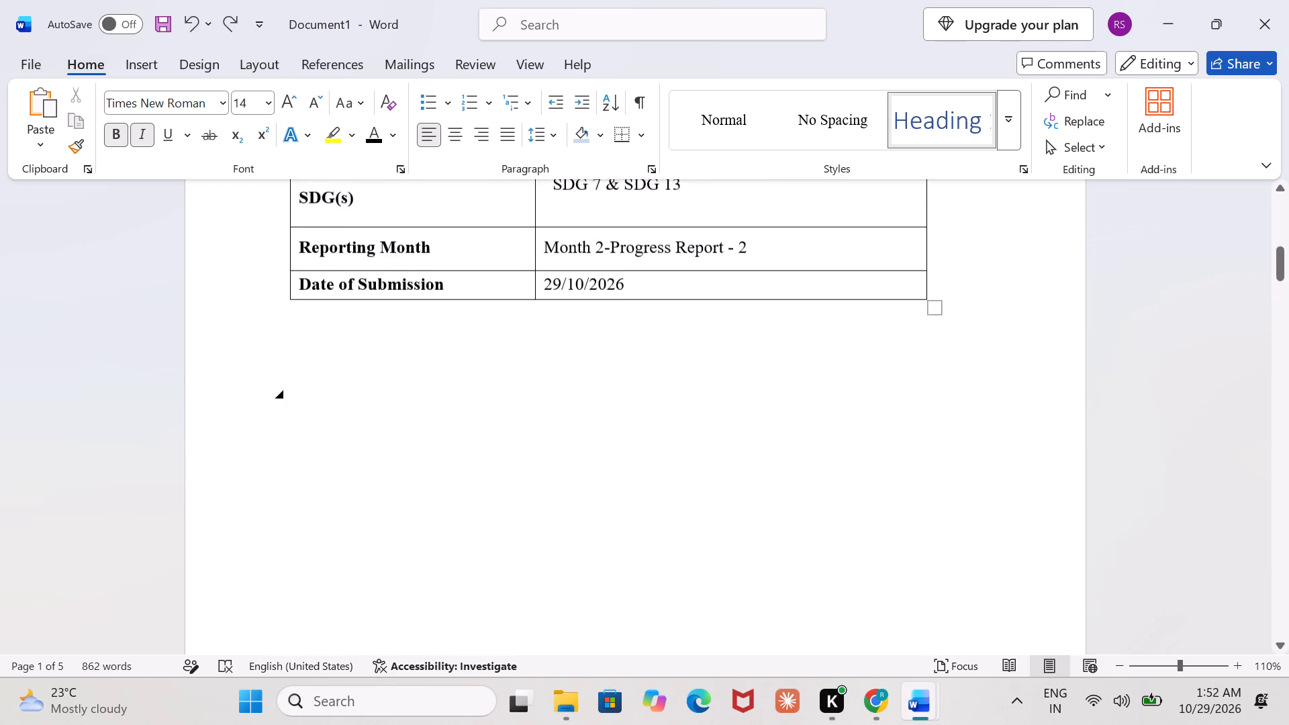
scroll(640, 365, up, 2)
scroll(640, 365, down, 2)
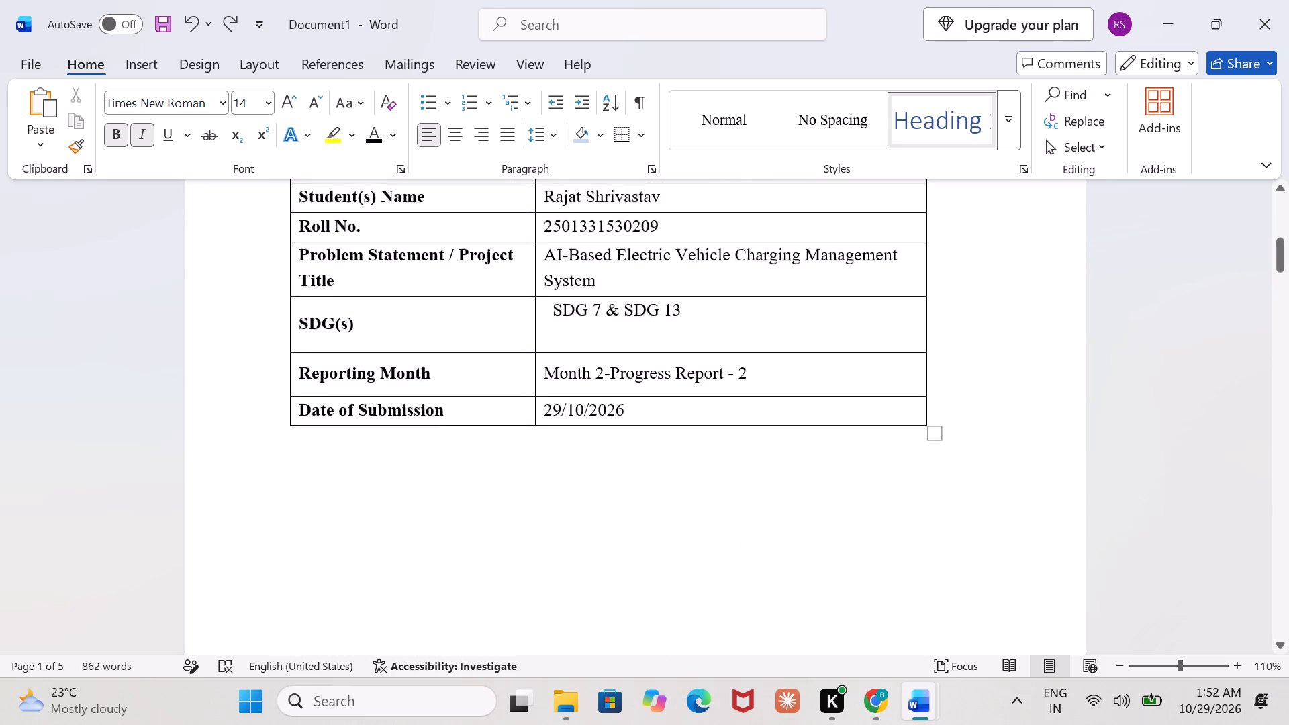
Copy the Student Declaration block with its signature and date lines from the NNIET_PBL_Report_Format document, and return to Document1.
click(636, 418)
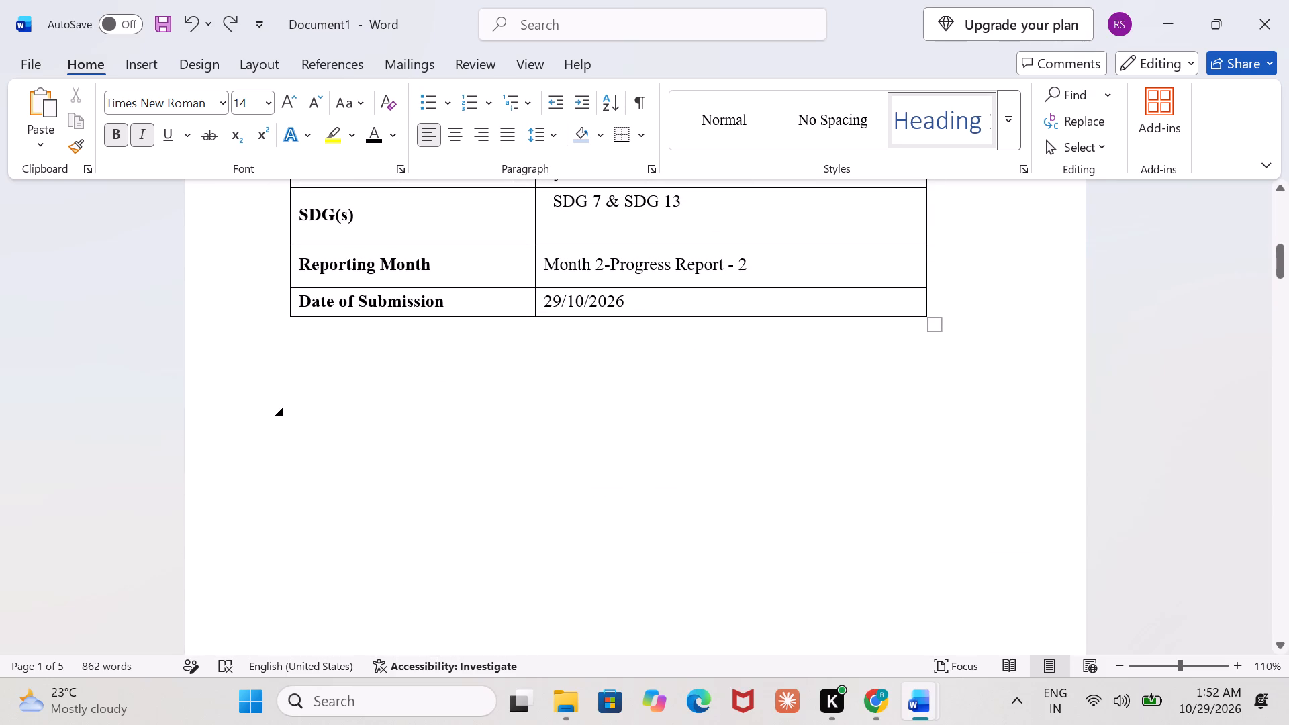
click(459, 390)
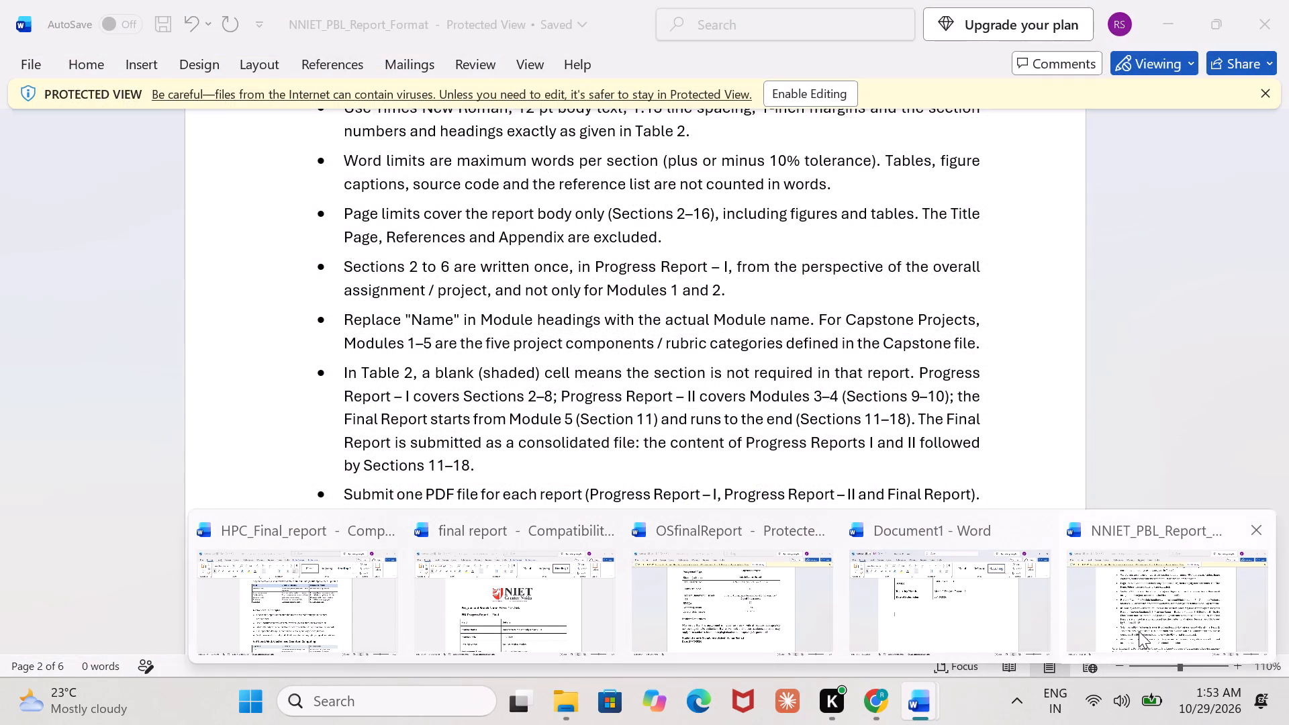
click(1139, 631)
scroll(847, 360, up, 1)
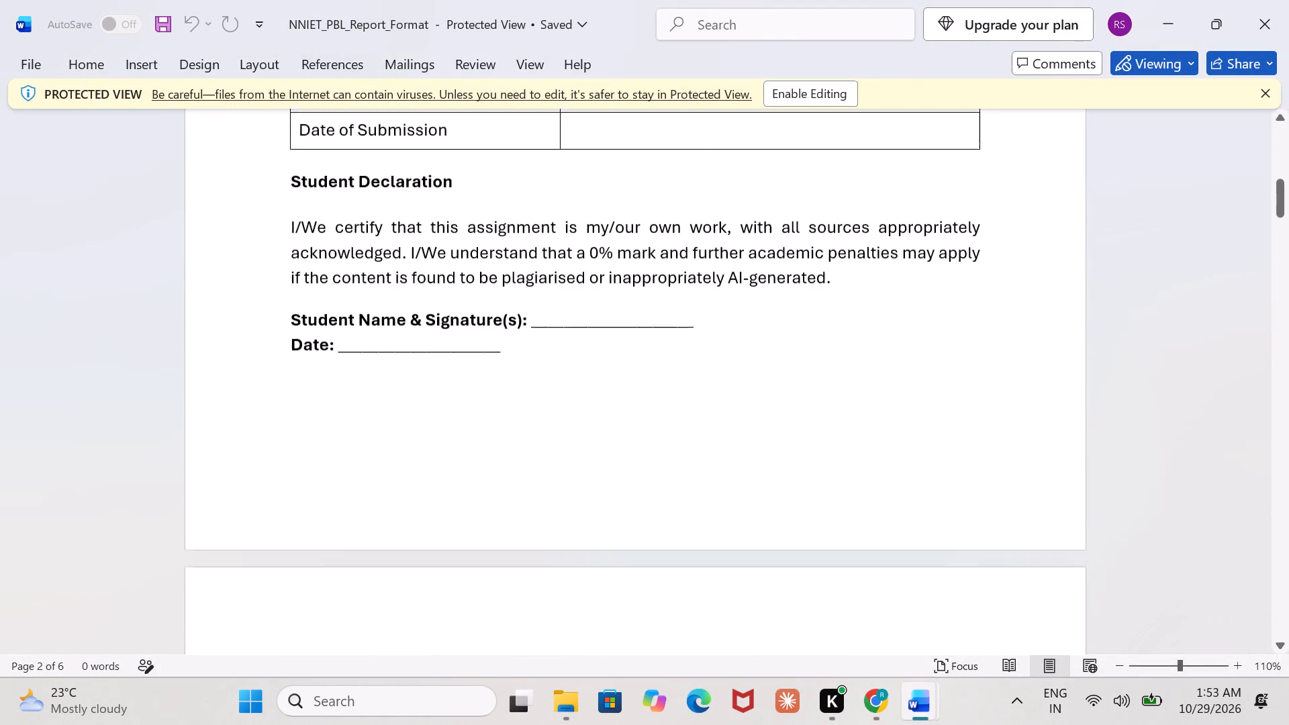
scroll(847, 360, up, 2)
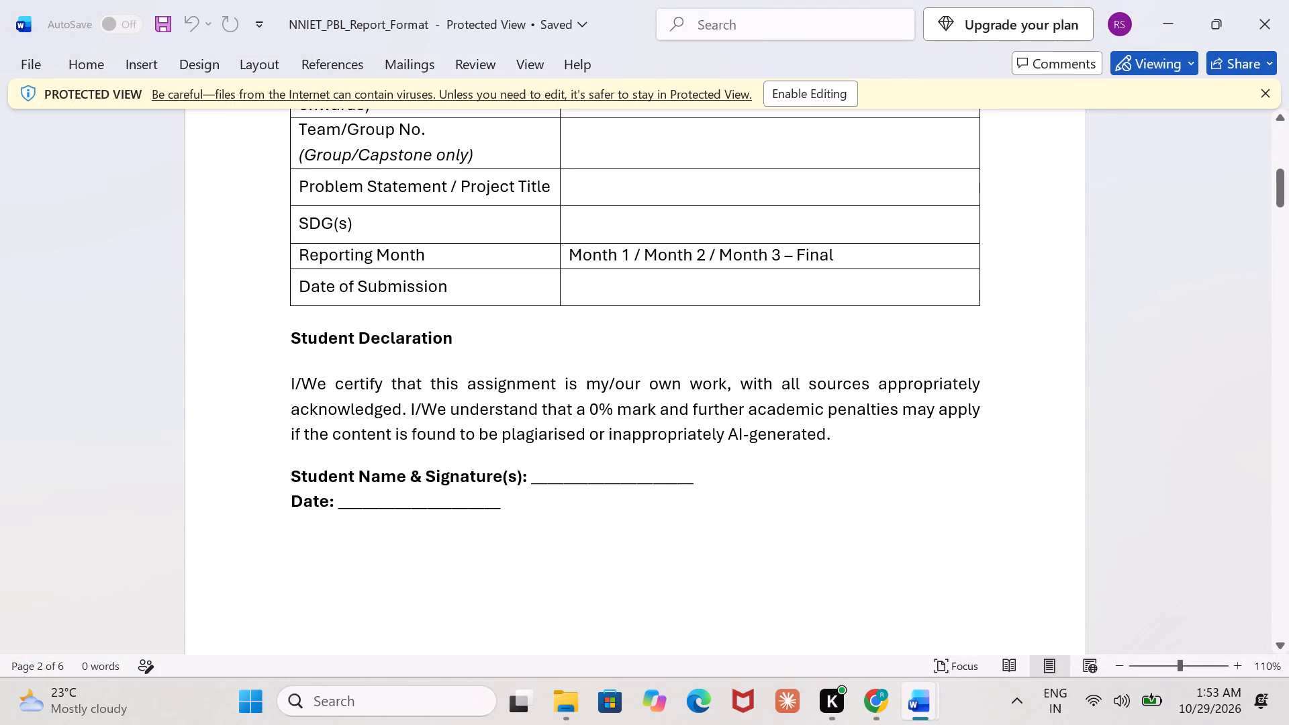
drag(291, 337, 481, 507)
key(ctrl+c)
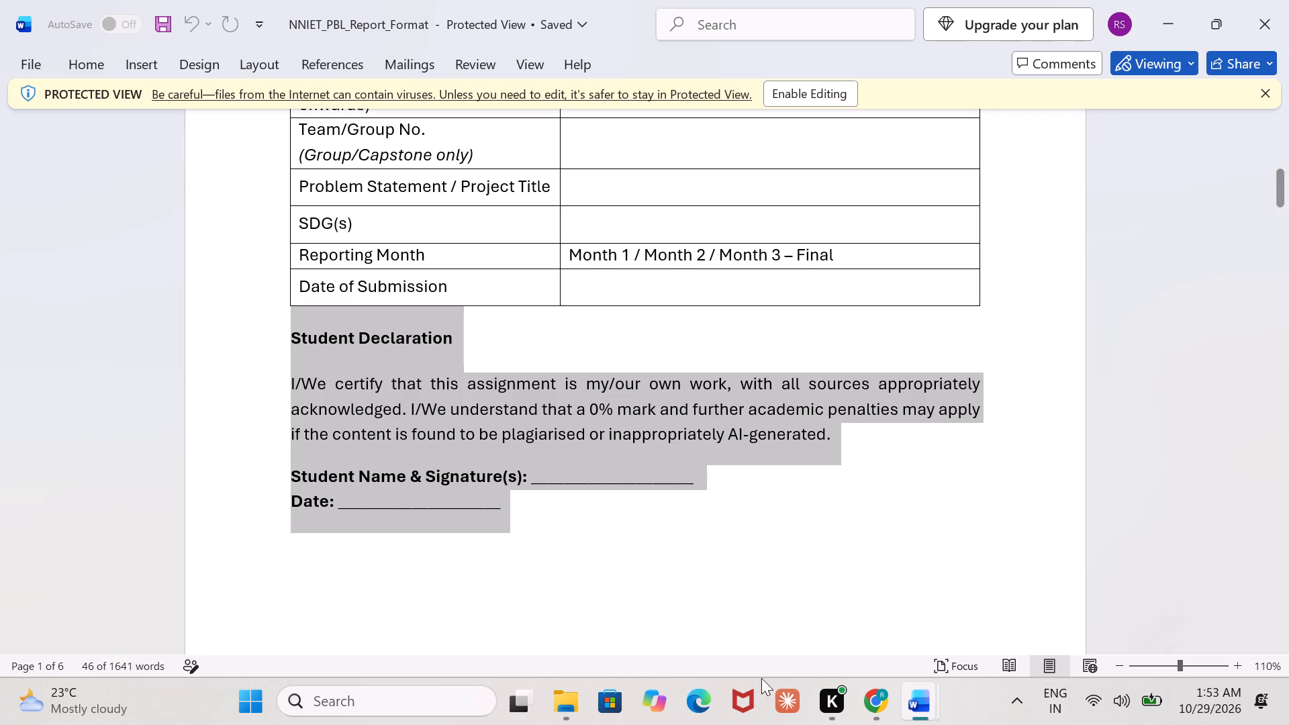
click(860, 696)
click(916, 704)
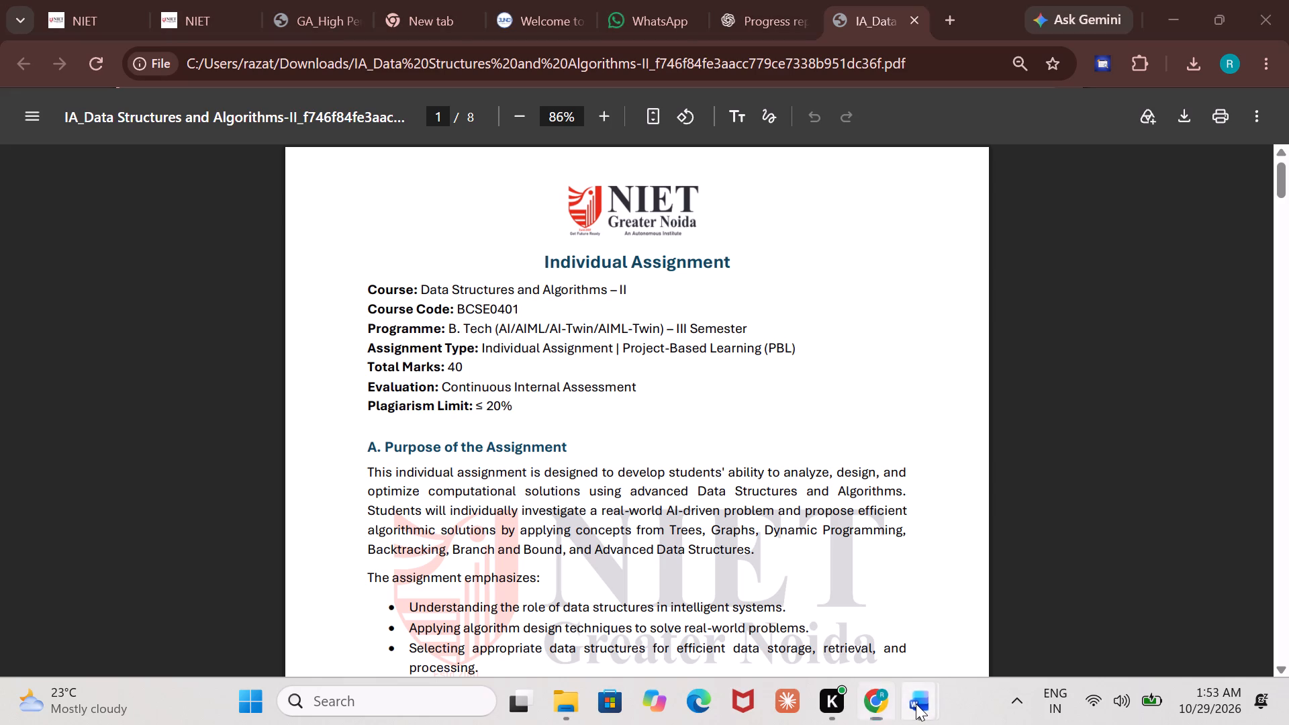
click(1087, 618)
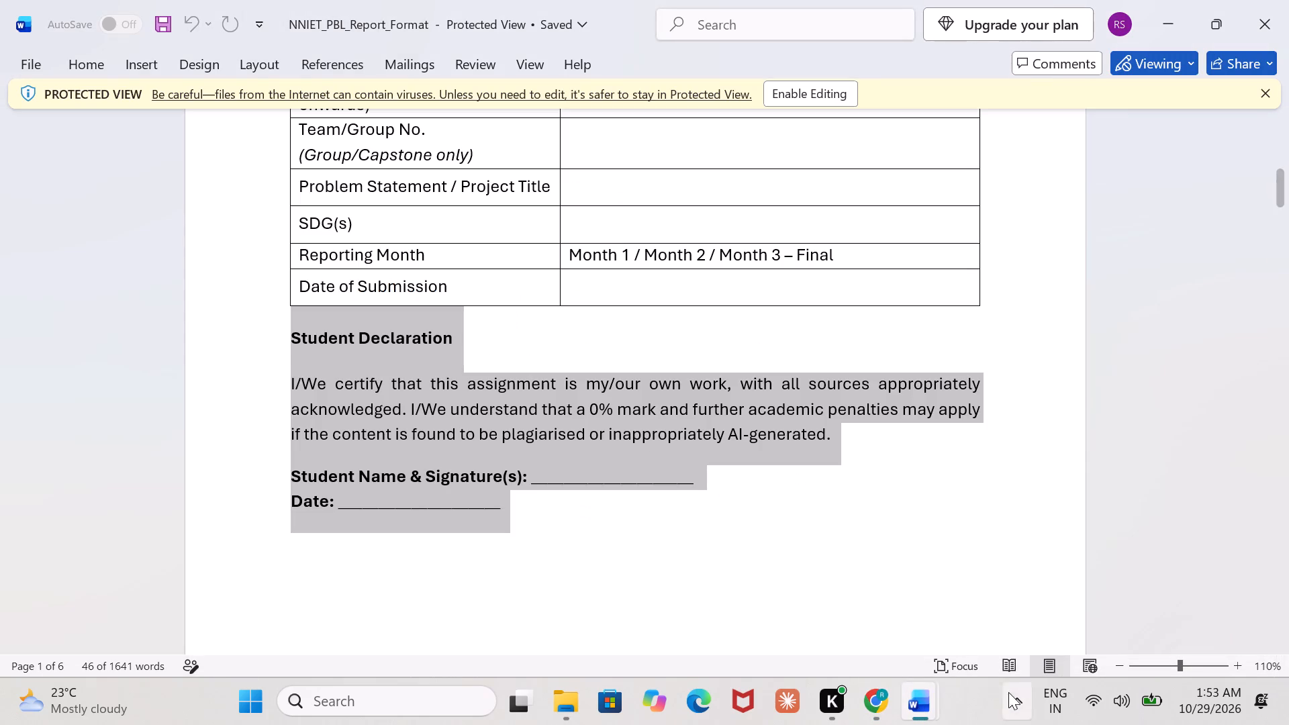
click(1012, 581)
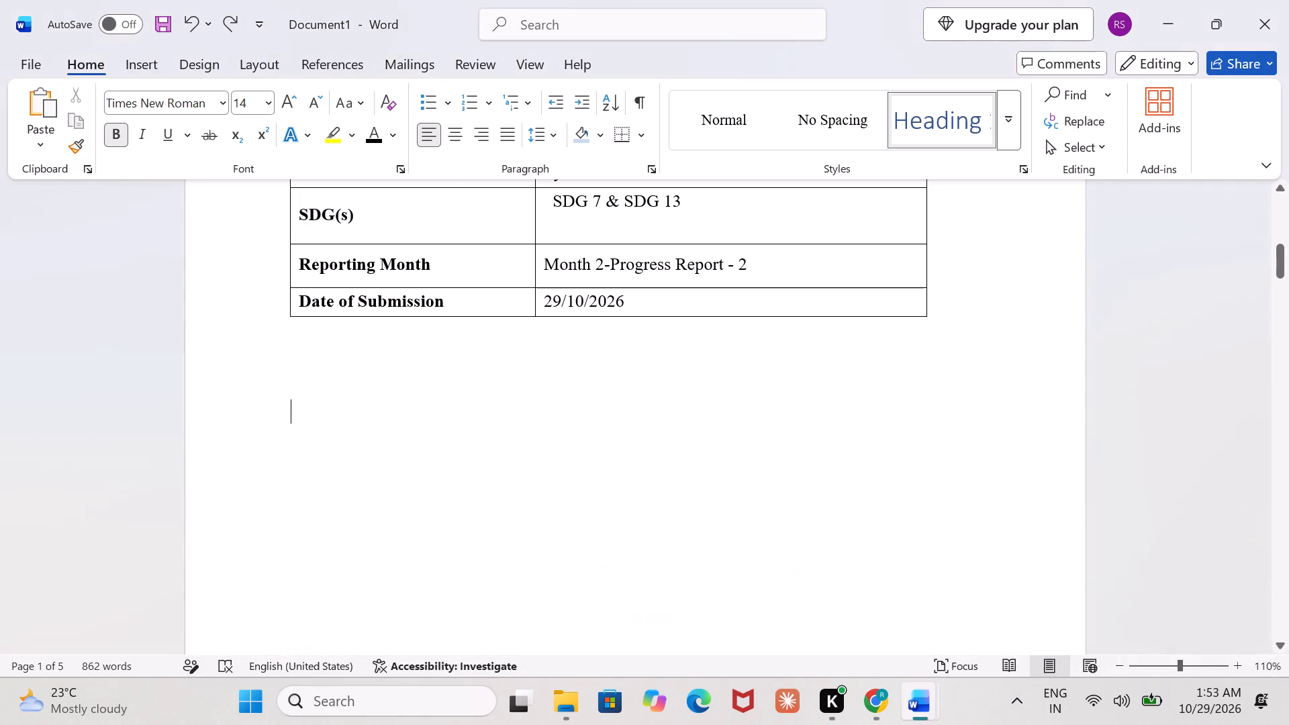
Delete the blank lines above the Approach, Behaviour and Trade-off table that precedes Section 9.
scroll(729, 489, up, 2)
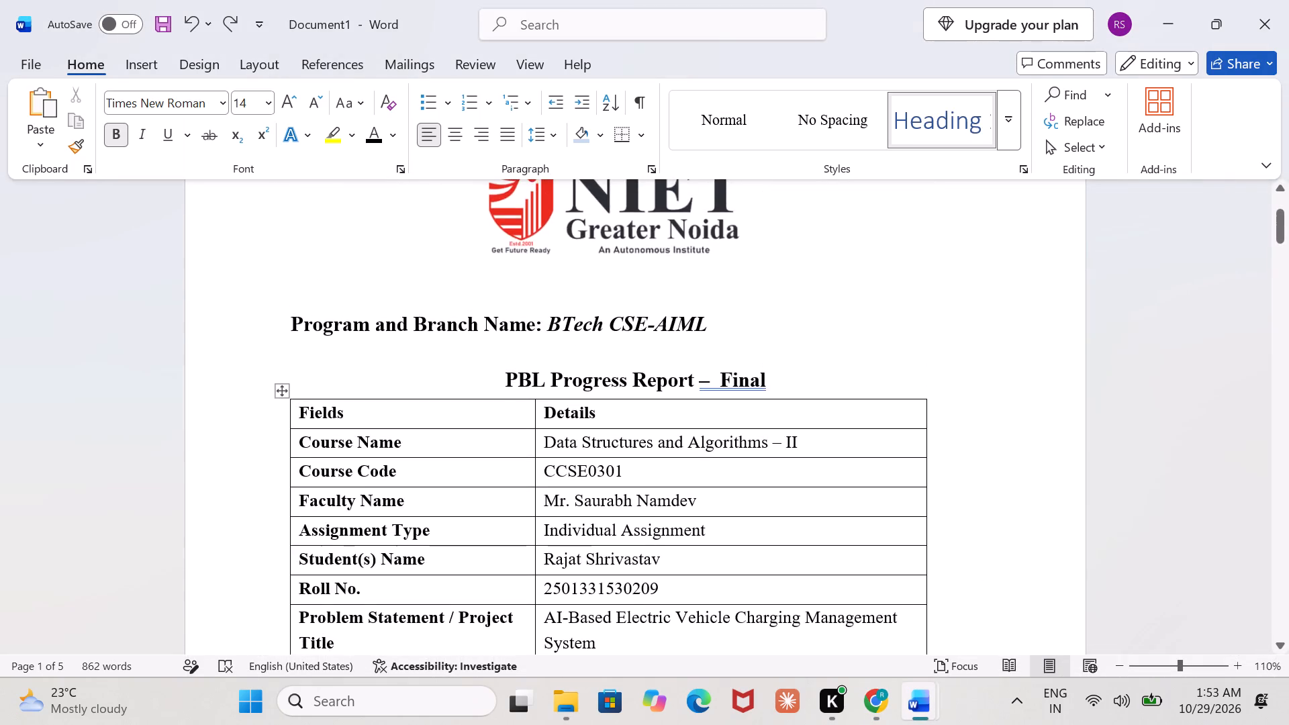
scroll(729, 489, up, 2)
scroll(729, 489, down, 7)
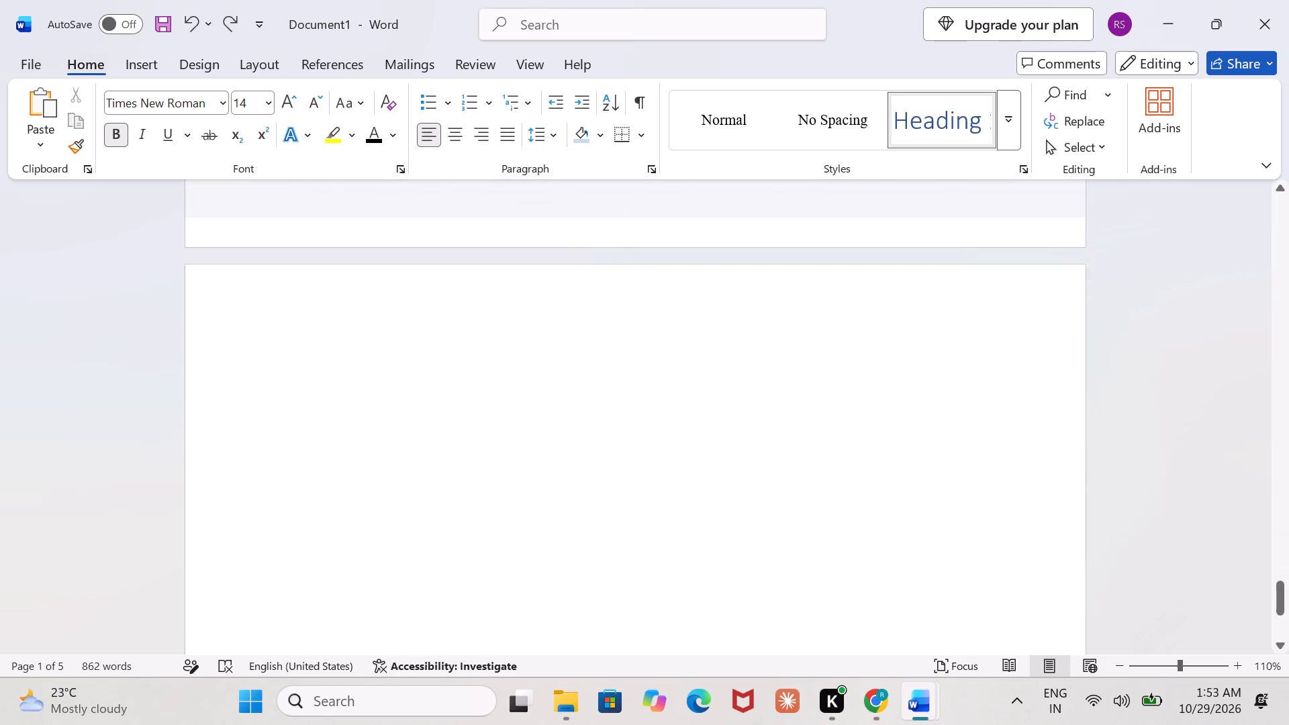
scroll(729, 489, down, 1)
scroll(729, 489, up, 8)
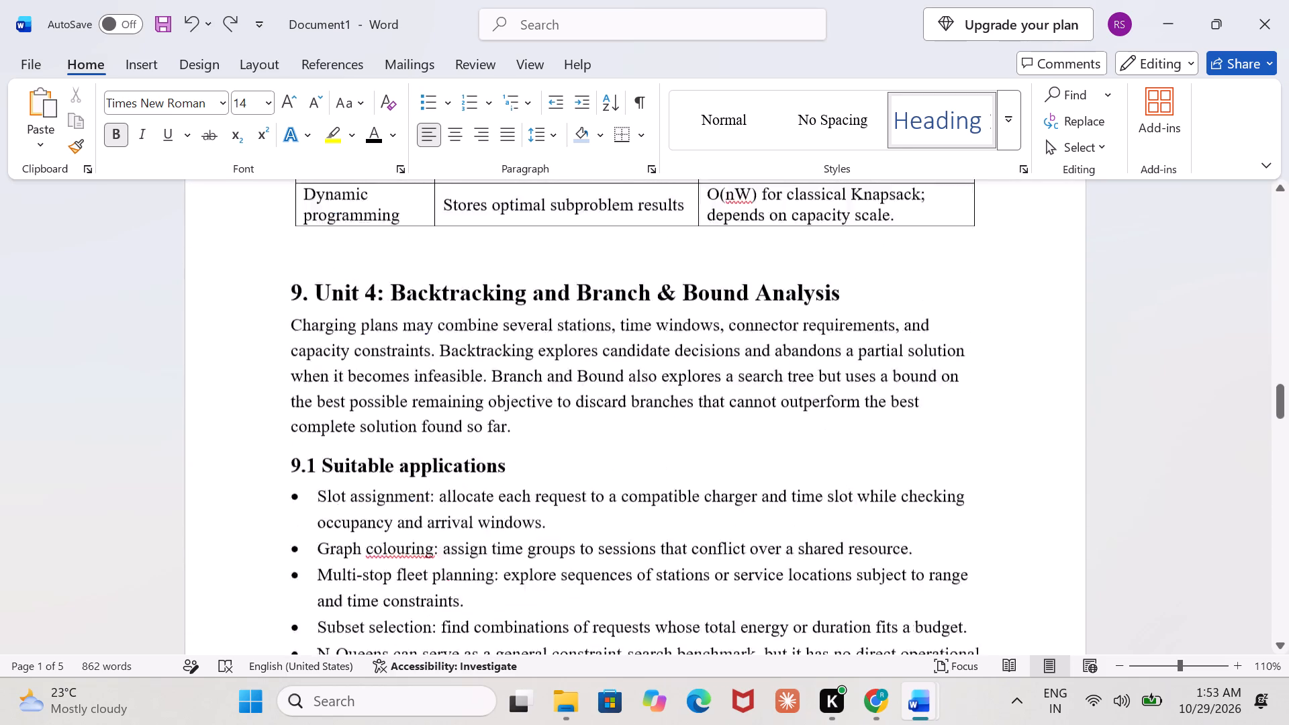
scroll(729, 489, up, 2)
scroll(729, 489, down, 1)
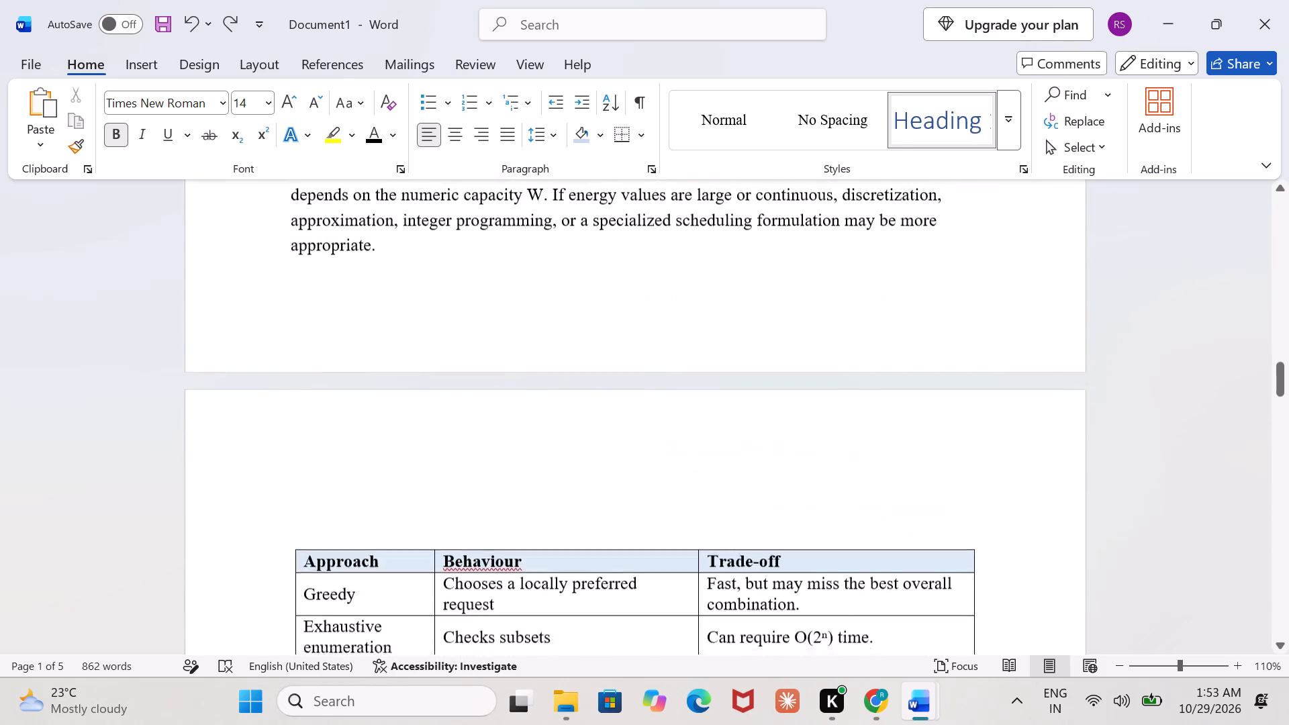
scroll(729, 489, down, 1)
click(516, 393)
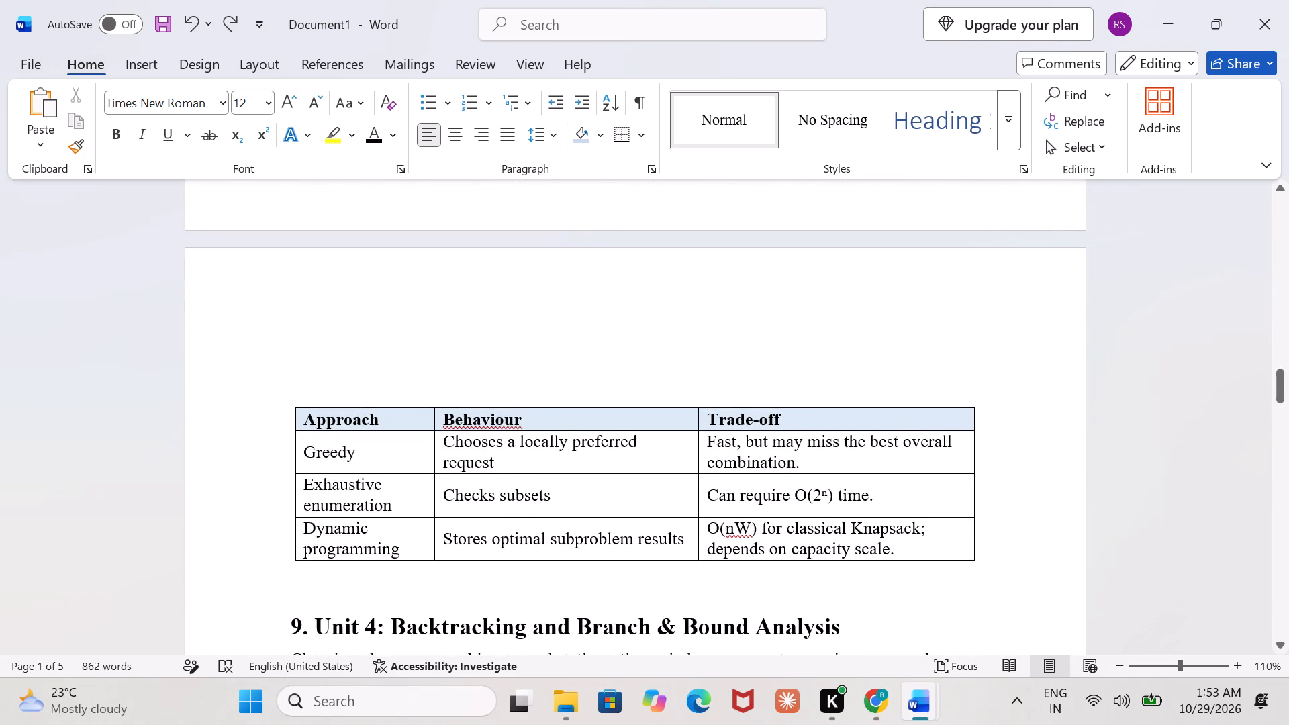
key(BackSpace)
key(BackSpace)
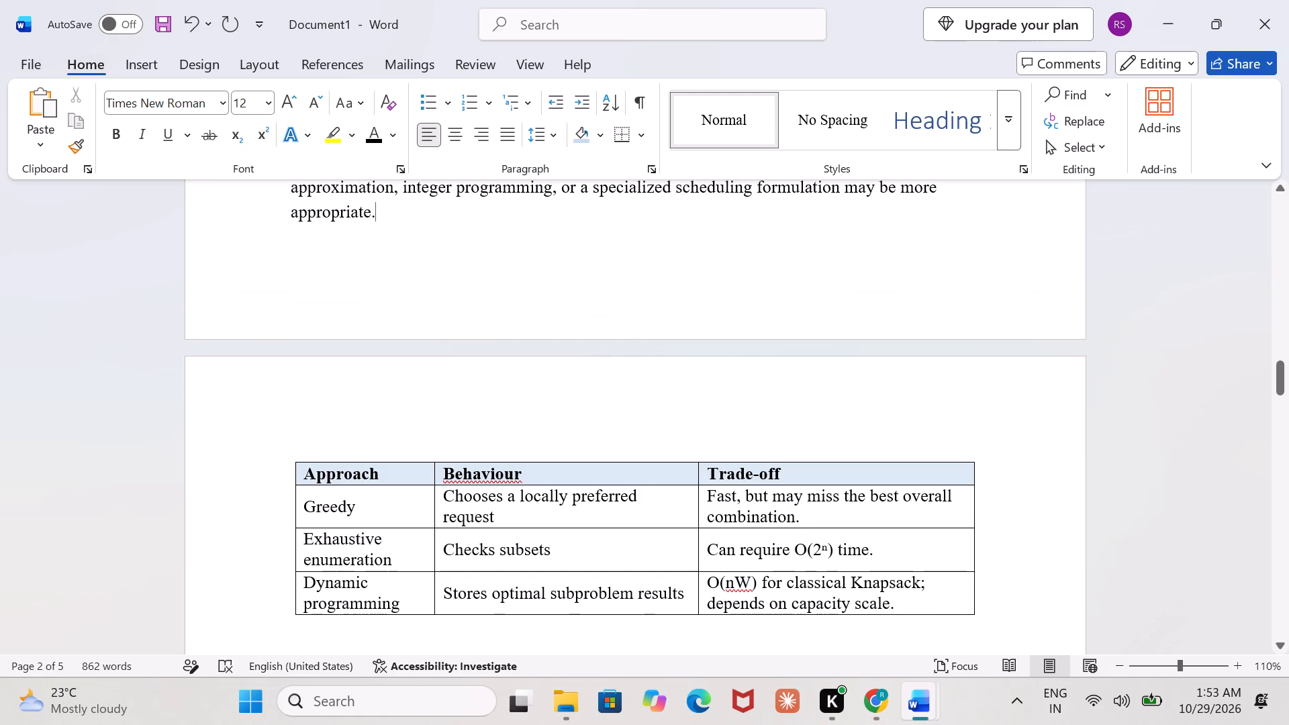
click(455, 446)
Review the layout of the remaining pages of the report and return to the logo at the top of the title page.
scroll(455, 446, down, 3)
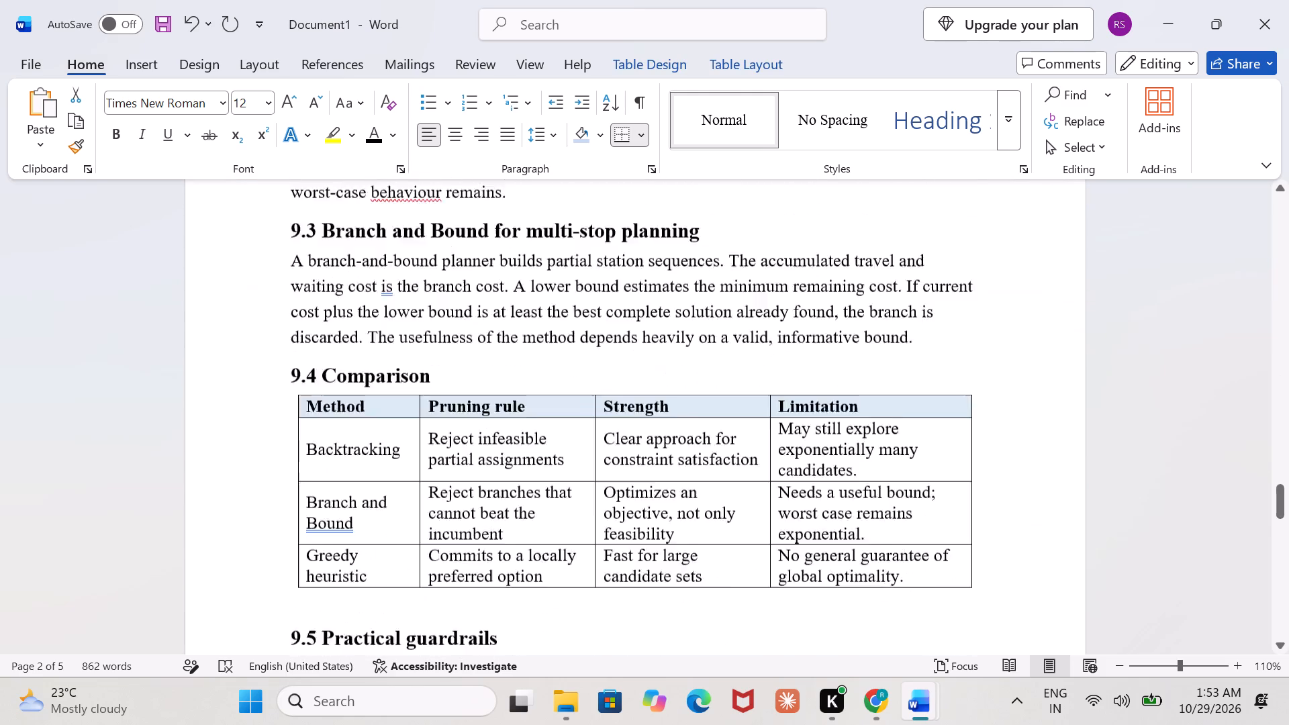
scroll(455, 446, down, 2)
scroll(455, 446, up, 3)
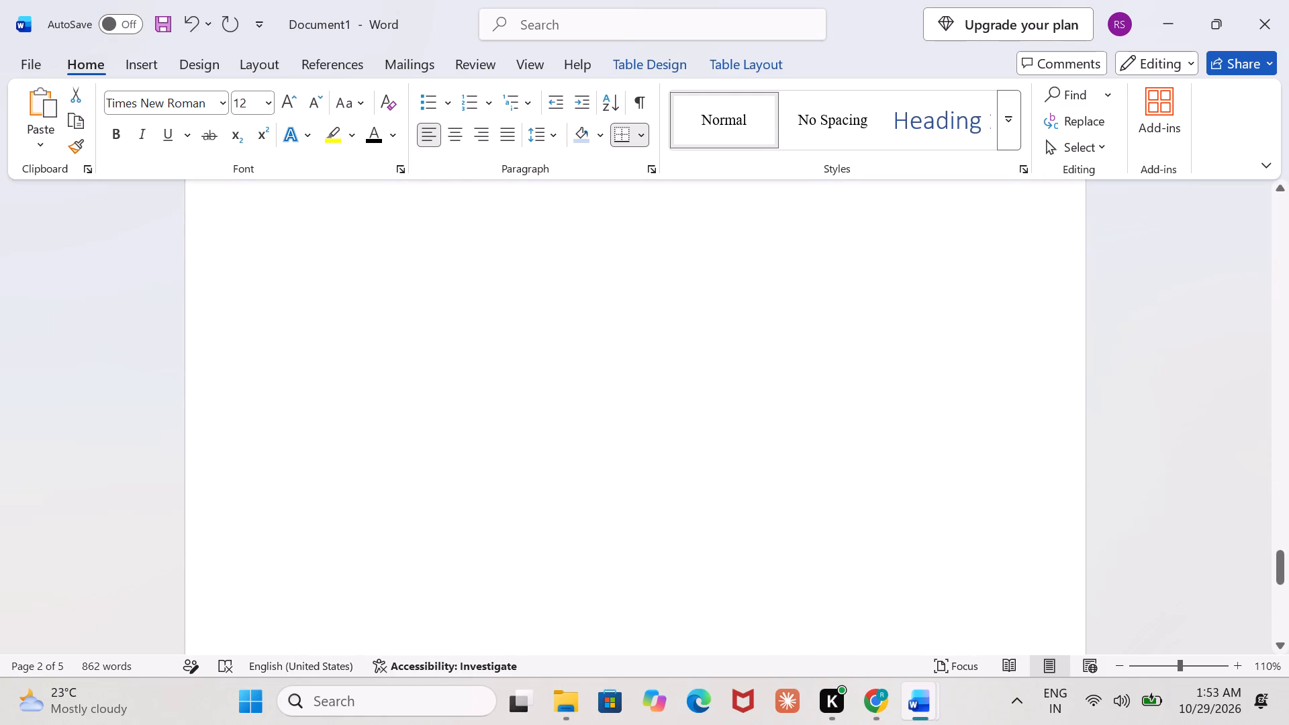
click(595, 352)
scroll(595, 352, up, 7)
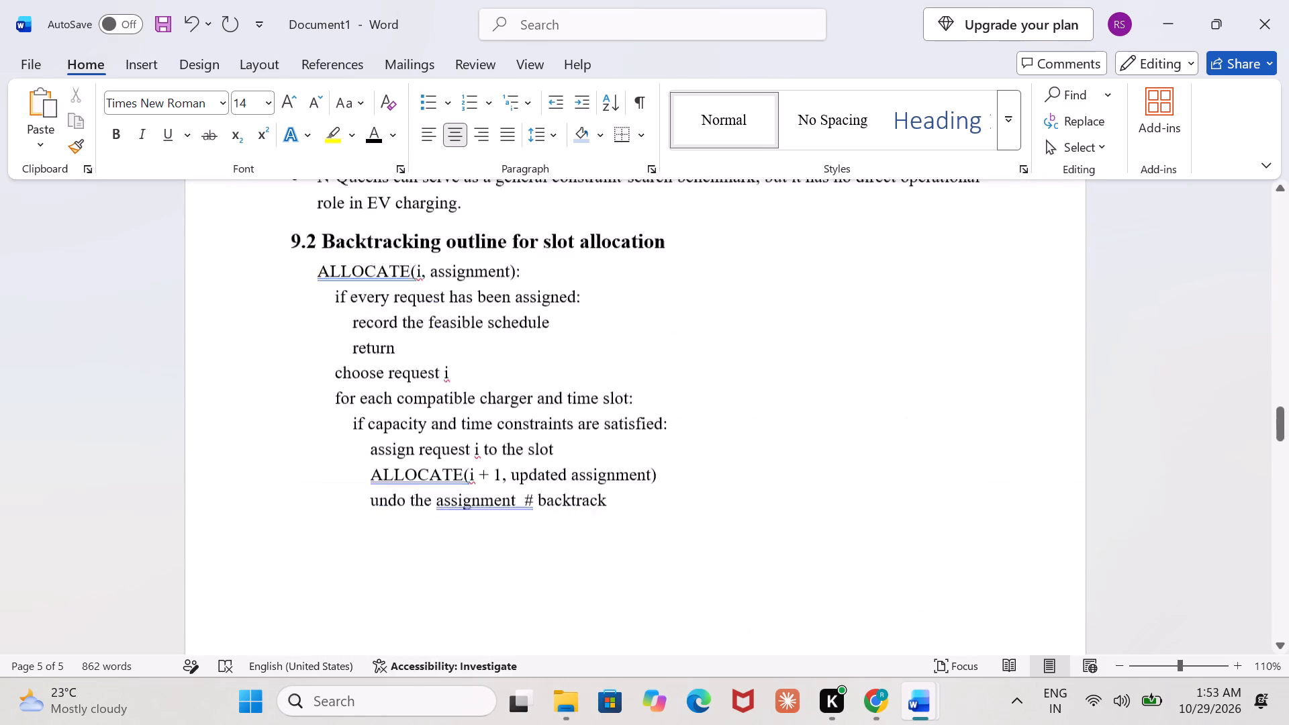
scroll(595, 352, up, 3)
scroll(595, 352, down, 1)
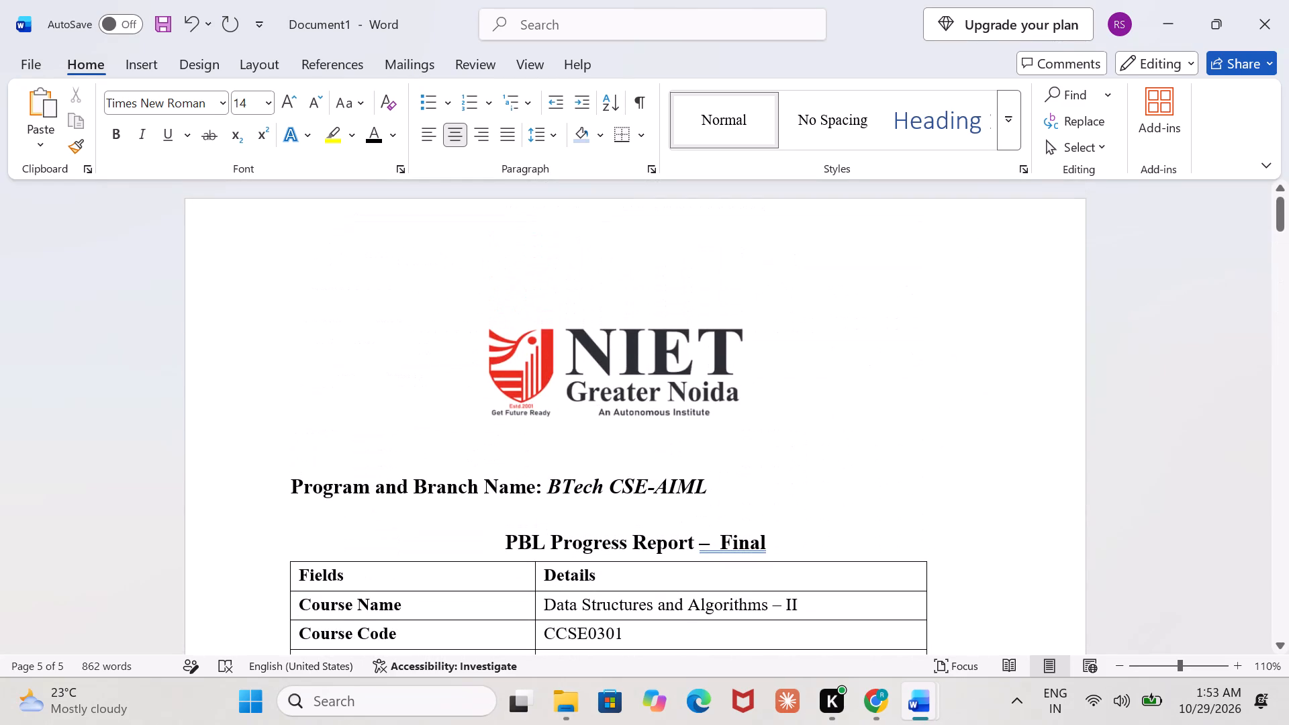
click(712, 310)
click(860, 289)
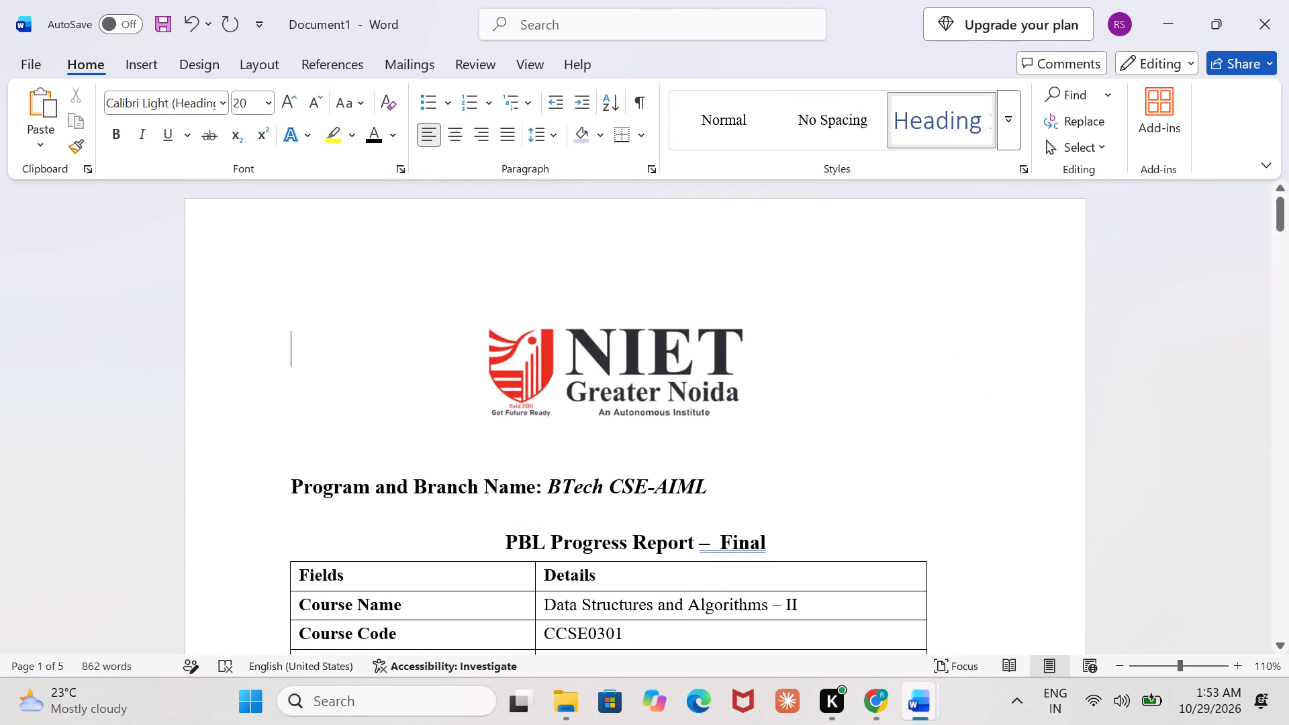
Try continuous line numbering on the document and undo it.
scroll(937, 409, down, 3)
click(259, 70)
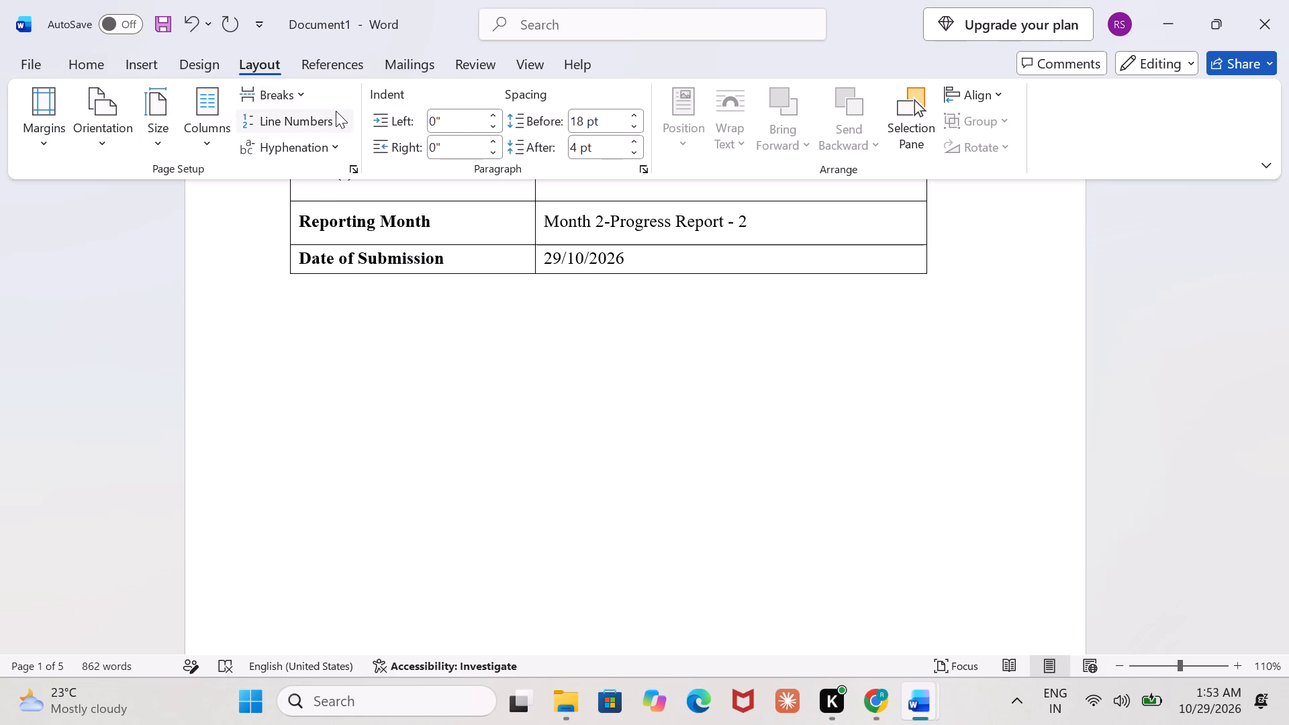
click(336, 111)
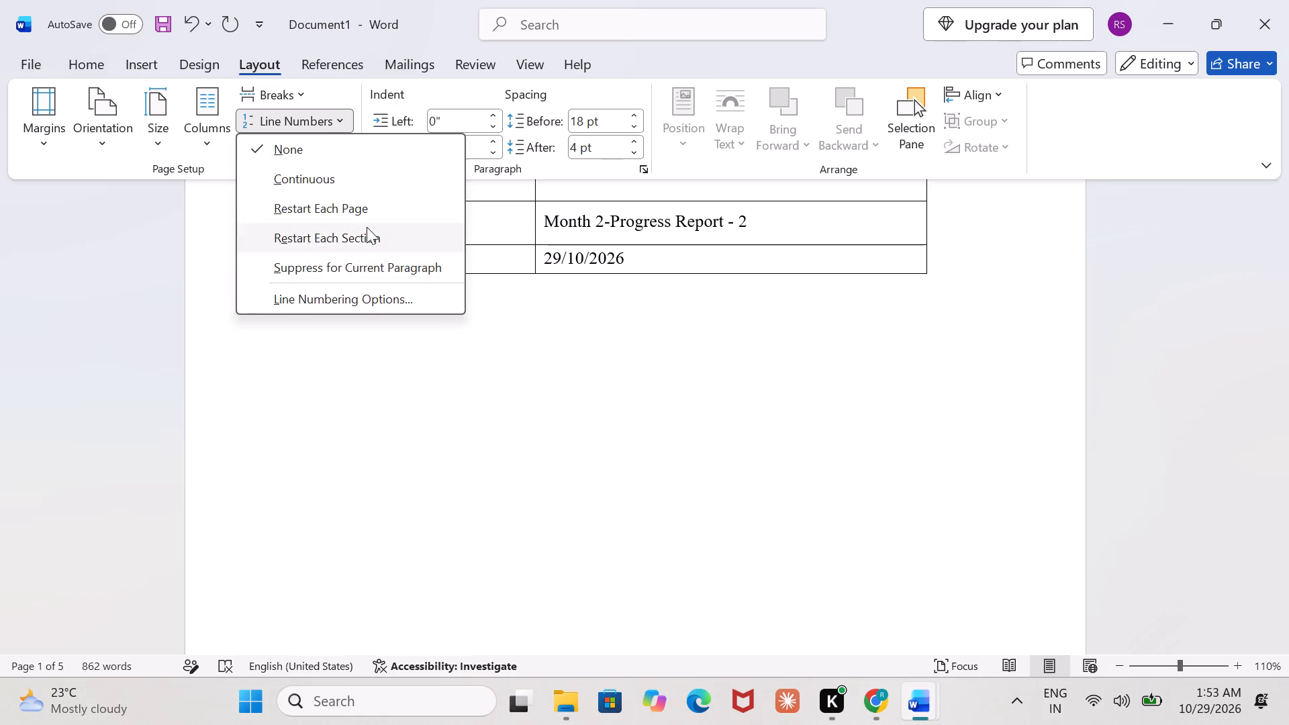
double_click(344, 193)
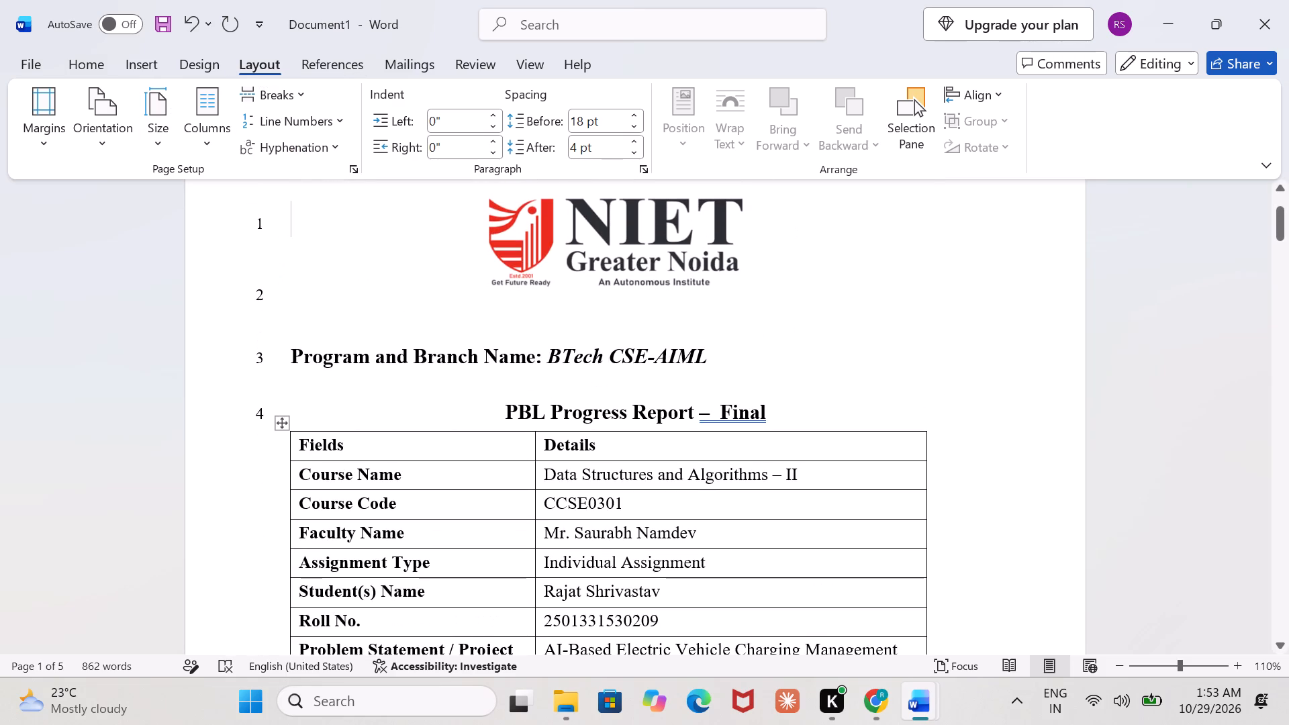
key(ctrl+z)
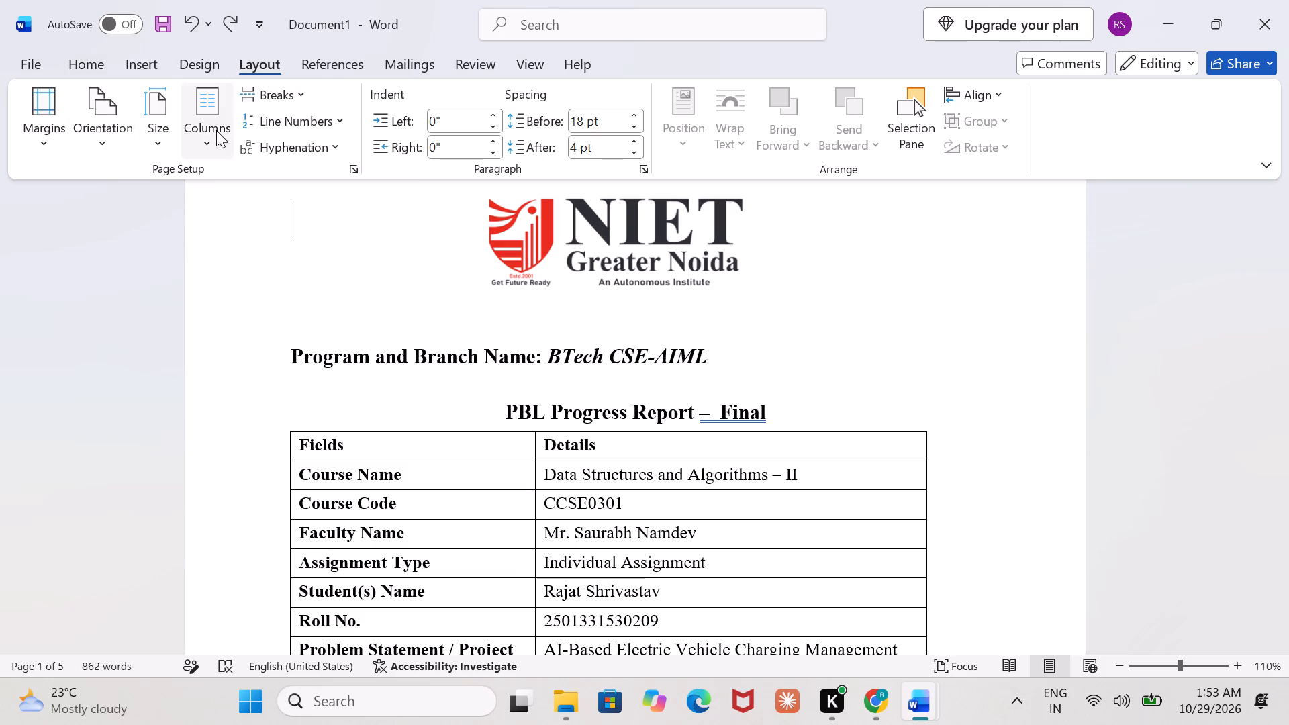
Insert centred page numbers at the bottom of the pages using the Plain Number 2 style.
click(330, 65)
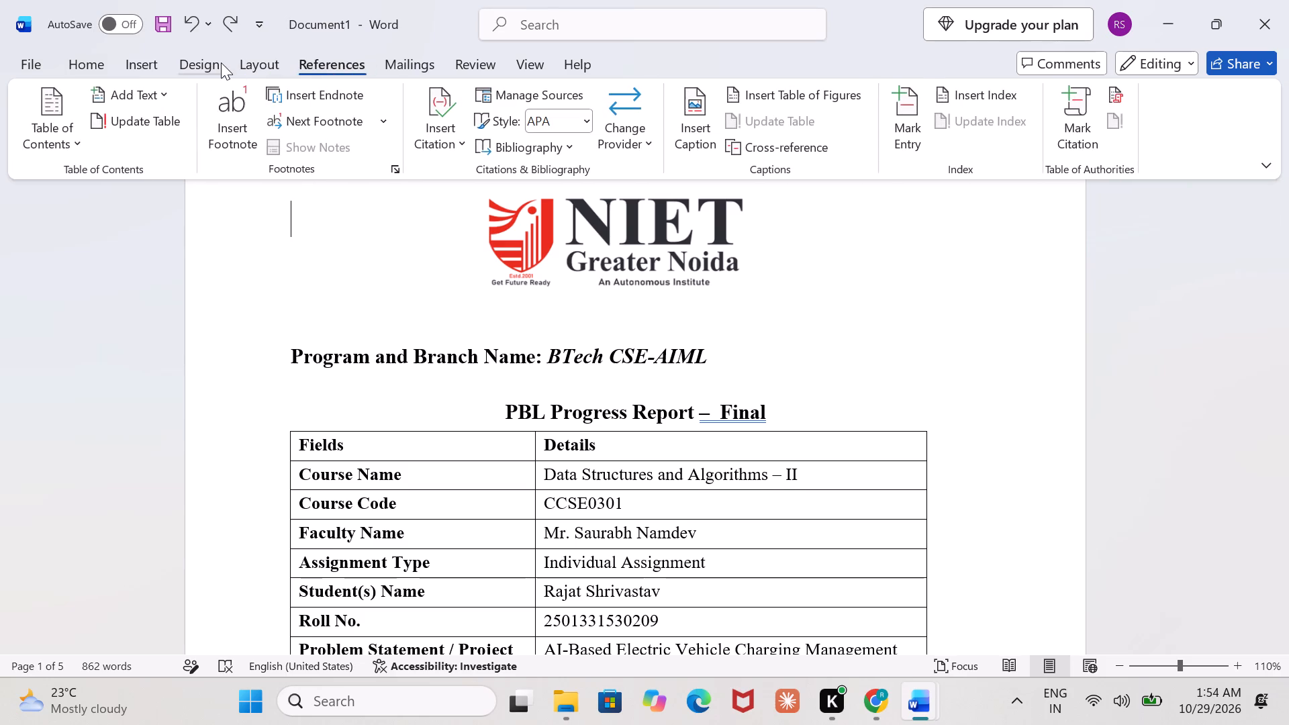
click(221, 62)
click(256, 60)
click(173, 61)
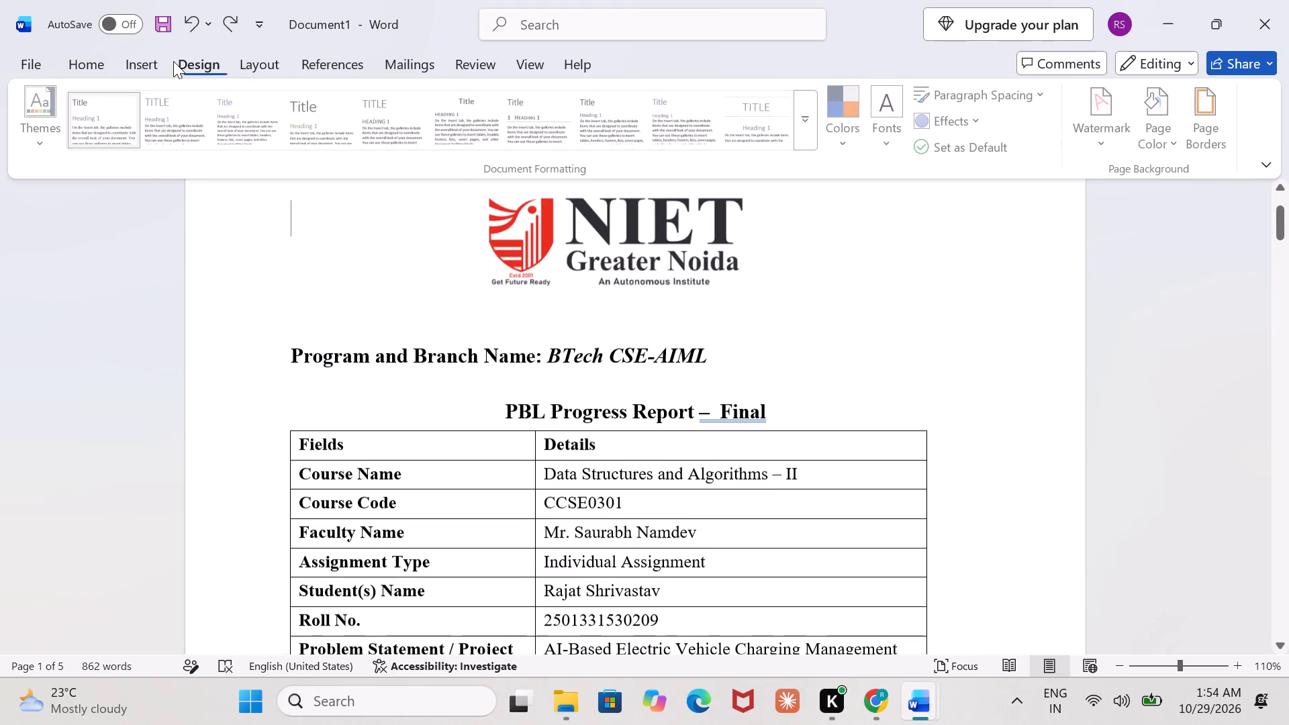
click(138, 67)
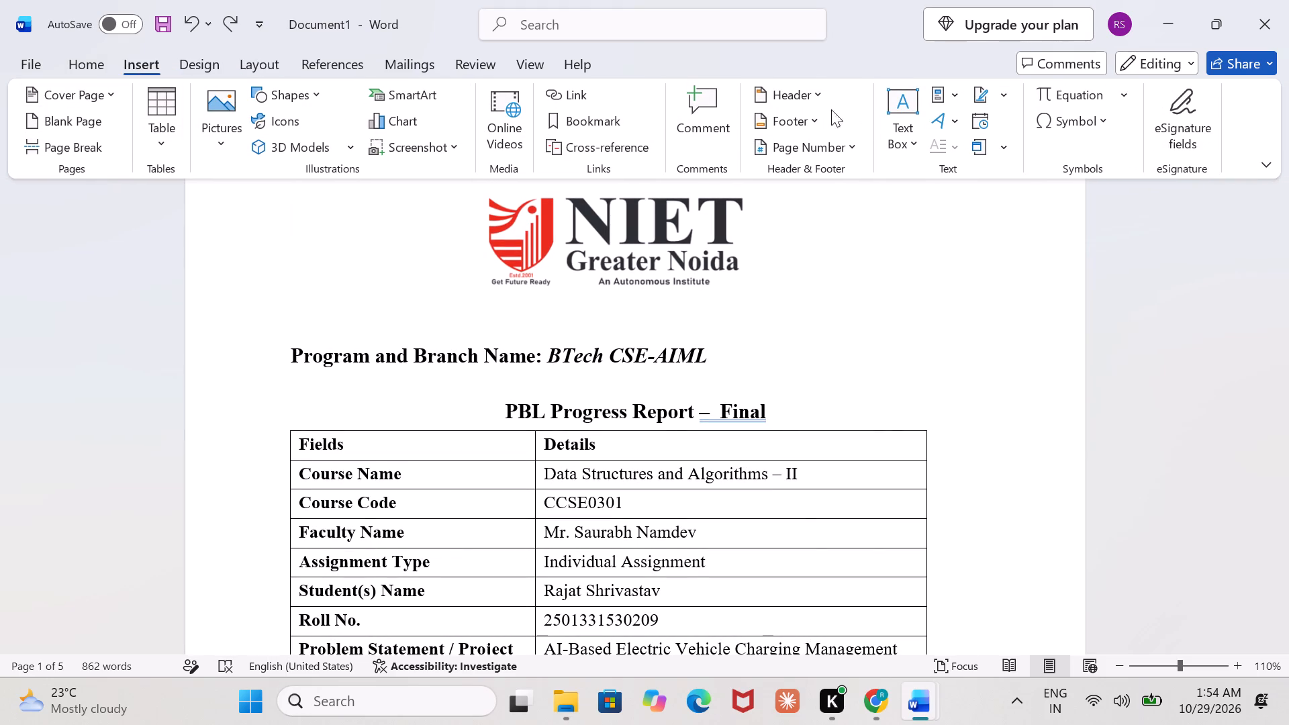
click(834, 143)
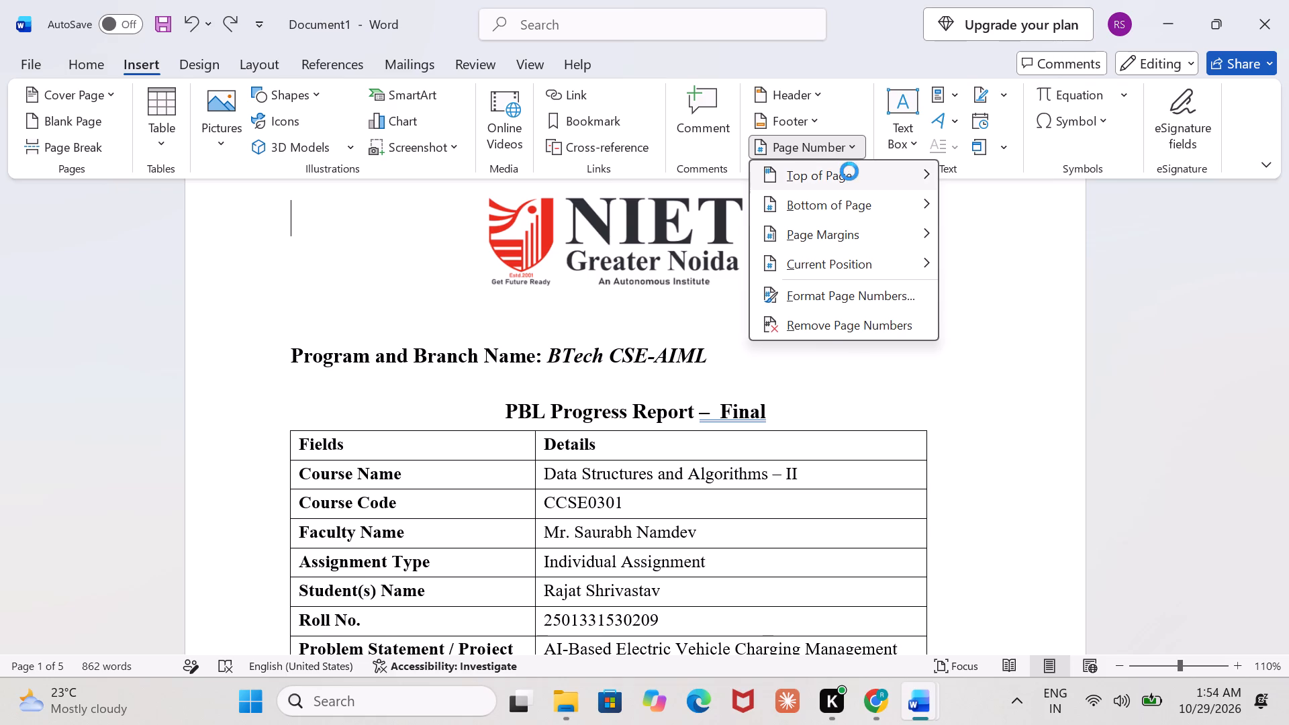
click(849, 171)
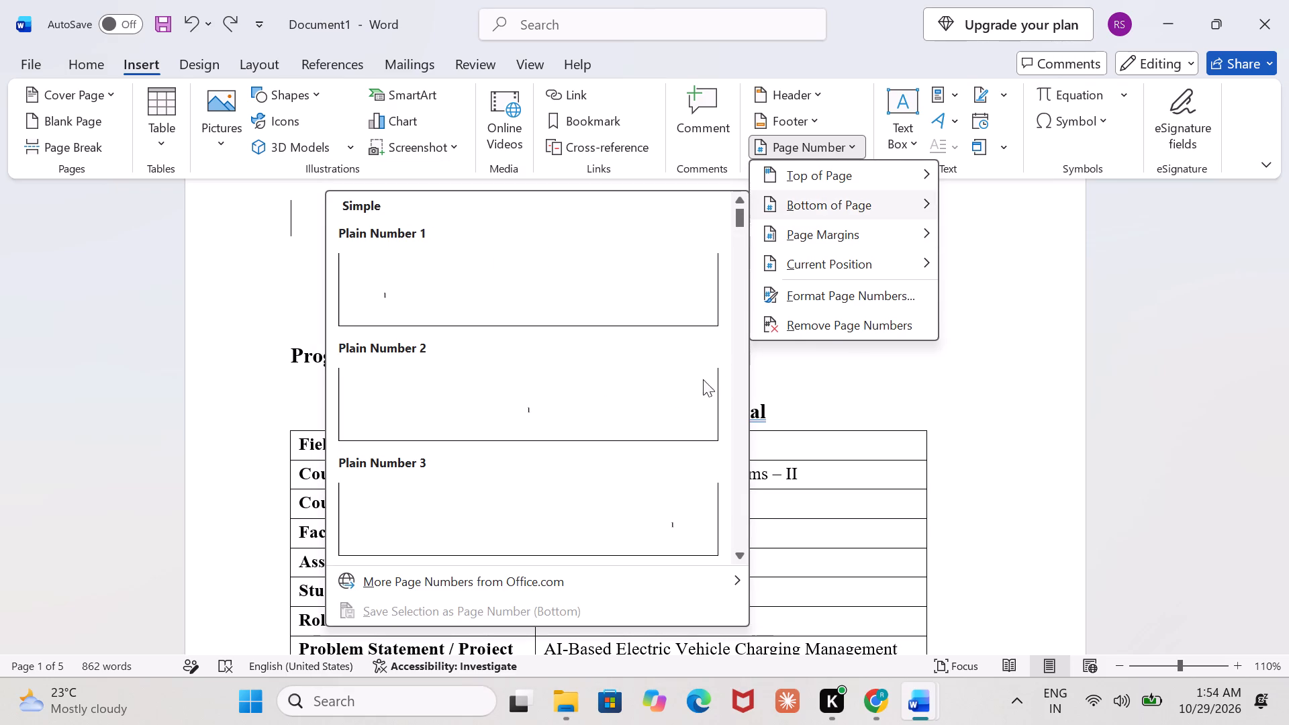
click(694, 386)
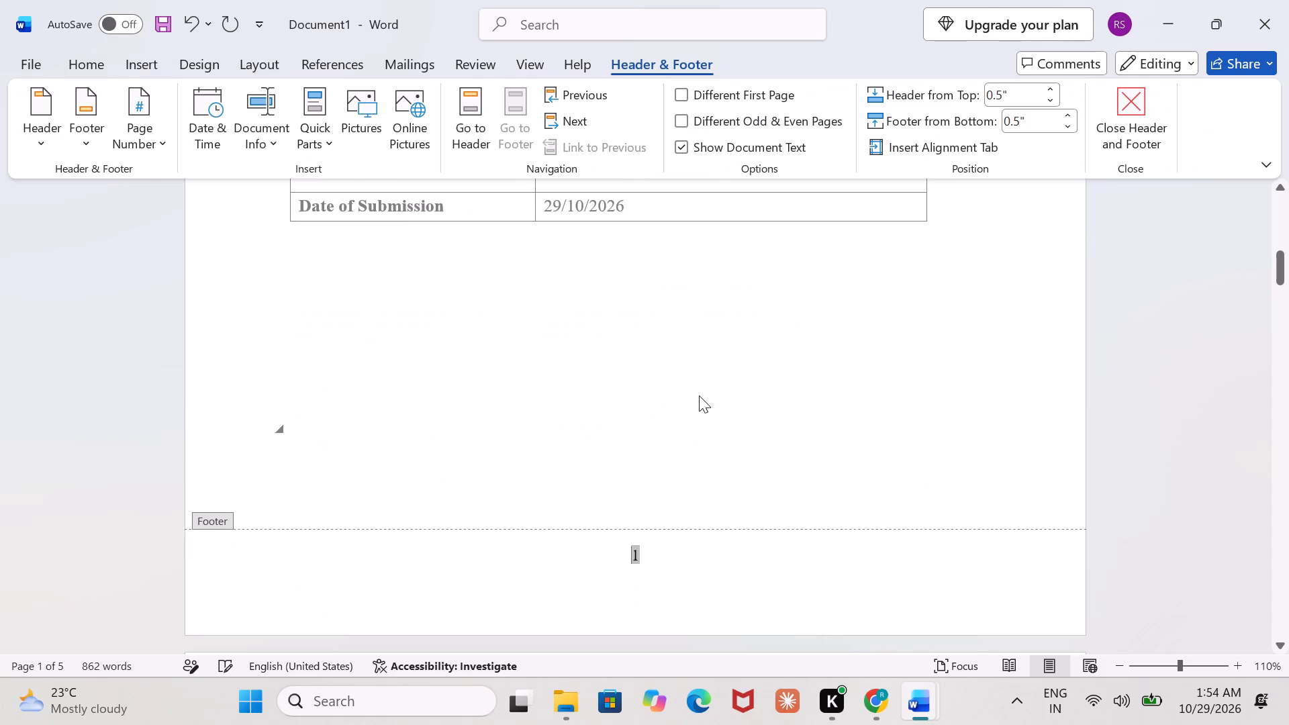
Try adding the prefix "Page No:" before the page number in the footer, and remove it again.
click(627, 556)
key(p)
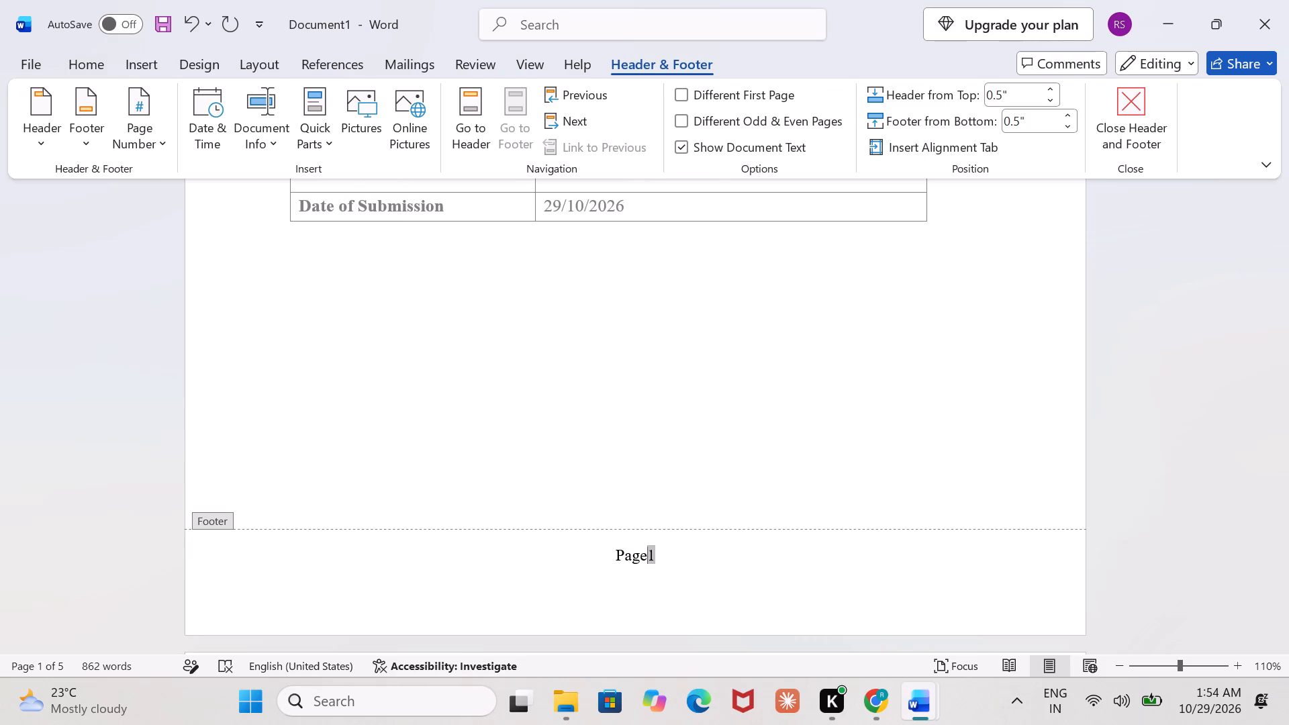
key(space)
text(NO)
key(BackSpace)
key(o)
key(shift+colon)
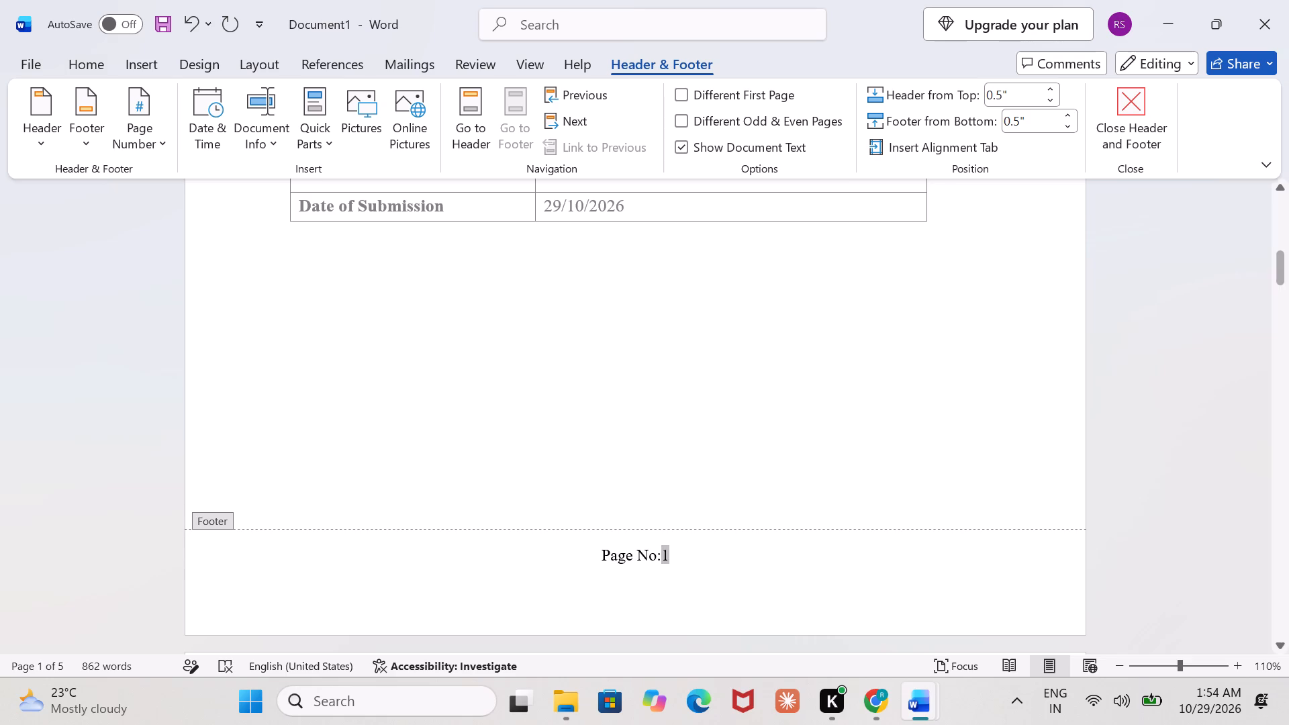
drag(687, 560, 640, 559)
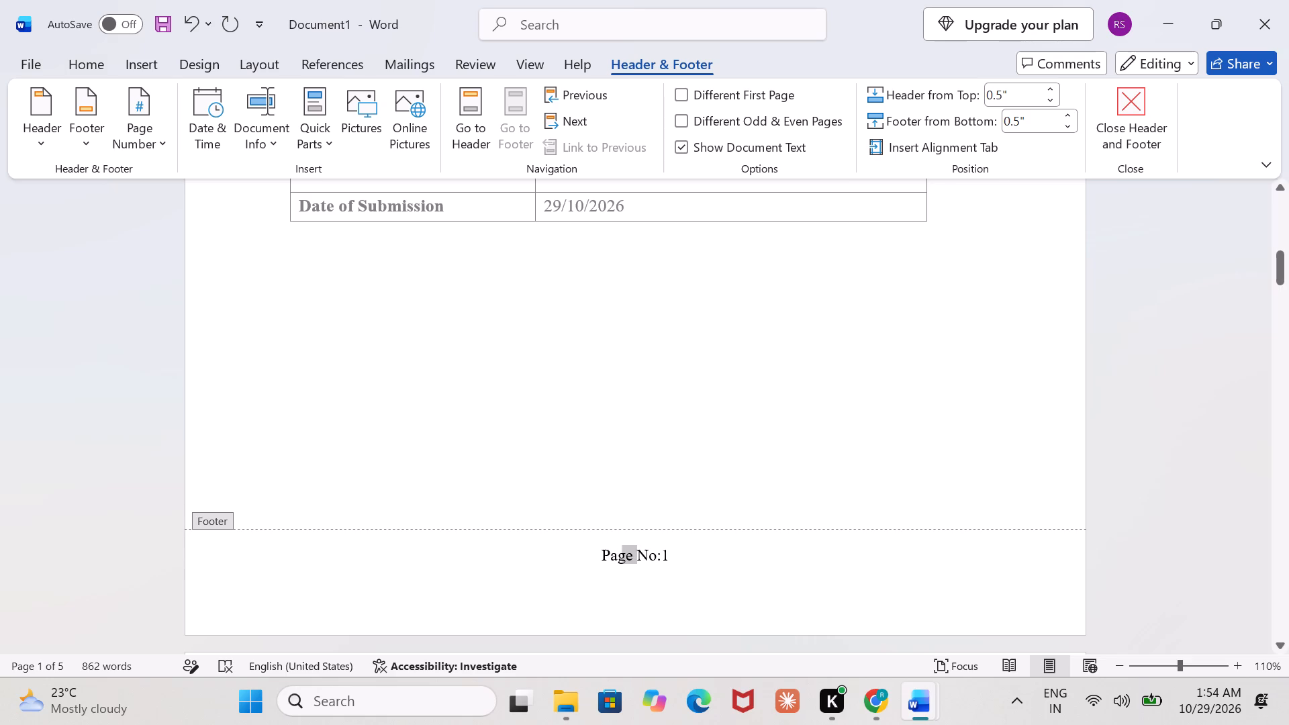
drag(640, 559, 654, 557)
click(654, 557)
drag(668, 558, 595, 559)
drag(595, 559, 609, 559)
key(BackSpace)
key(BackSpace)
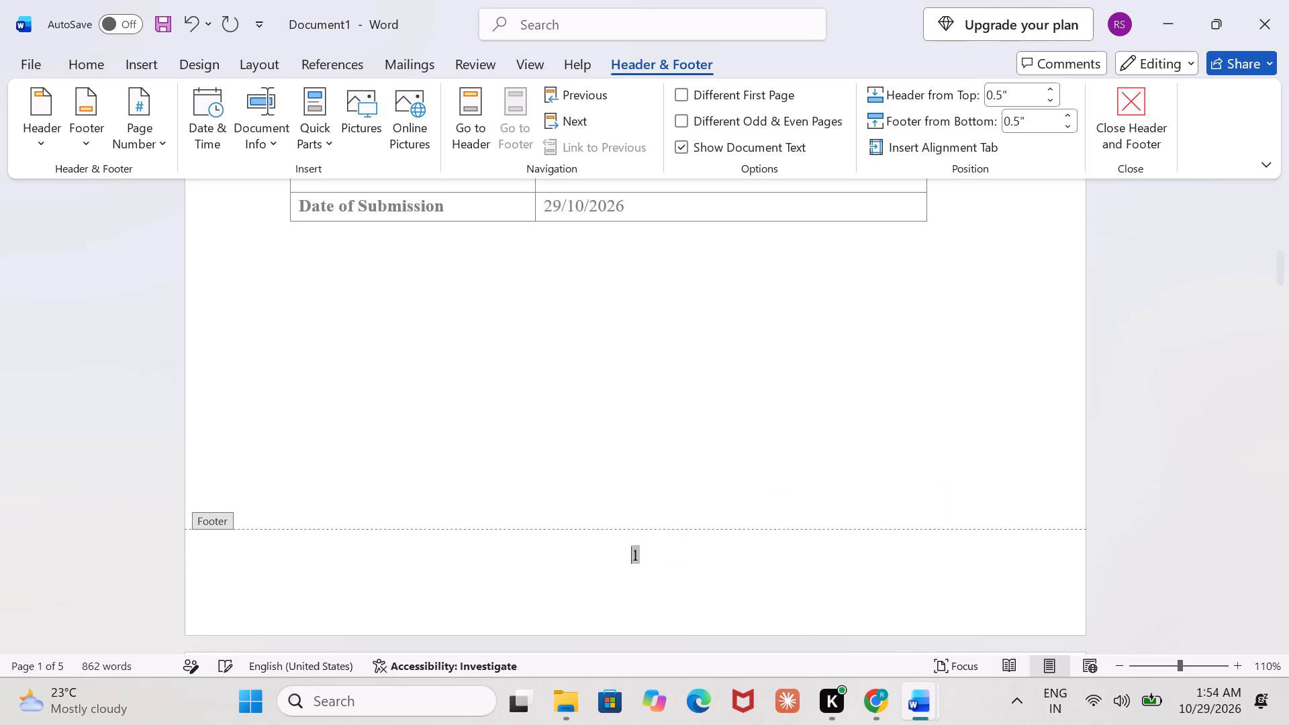
Check the footer page numbers through to the last page, exit footer editing, and look over the report pages again.
click(706, 587)
scroll(706, 587, down, 5)
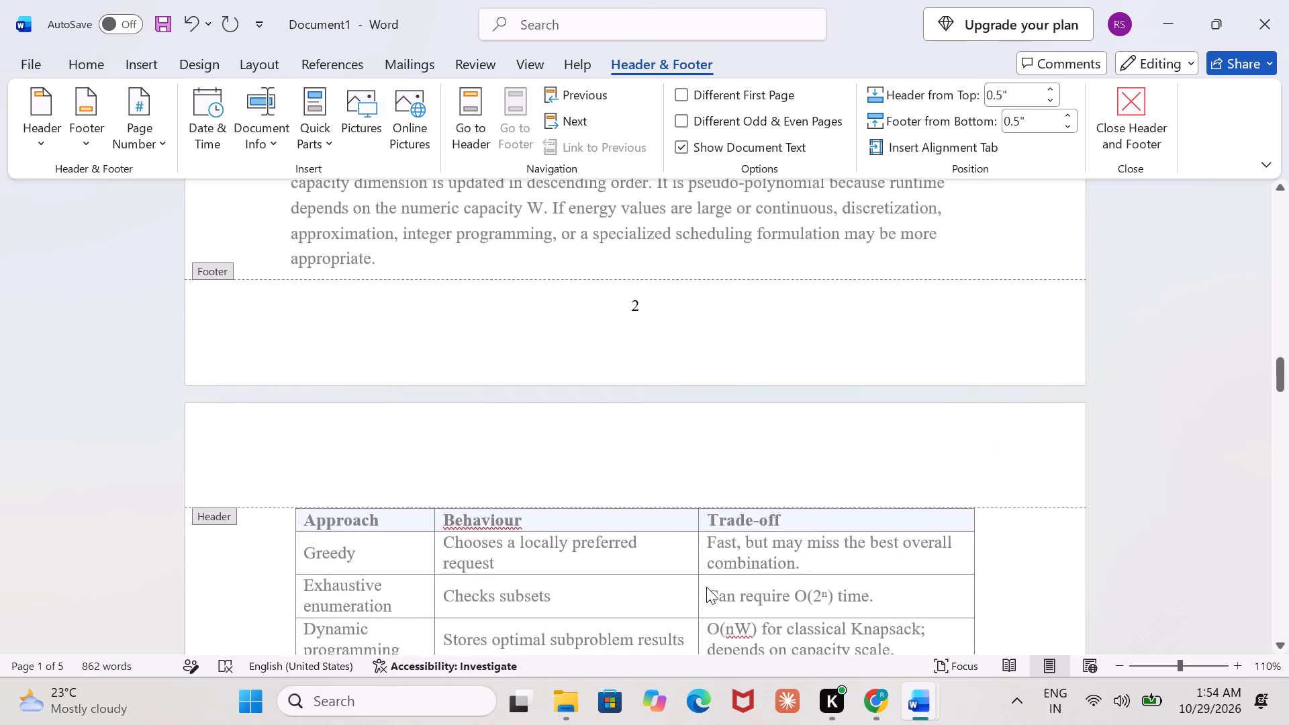
scroll(706, 587, down, 6)
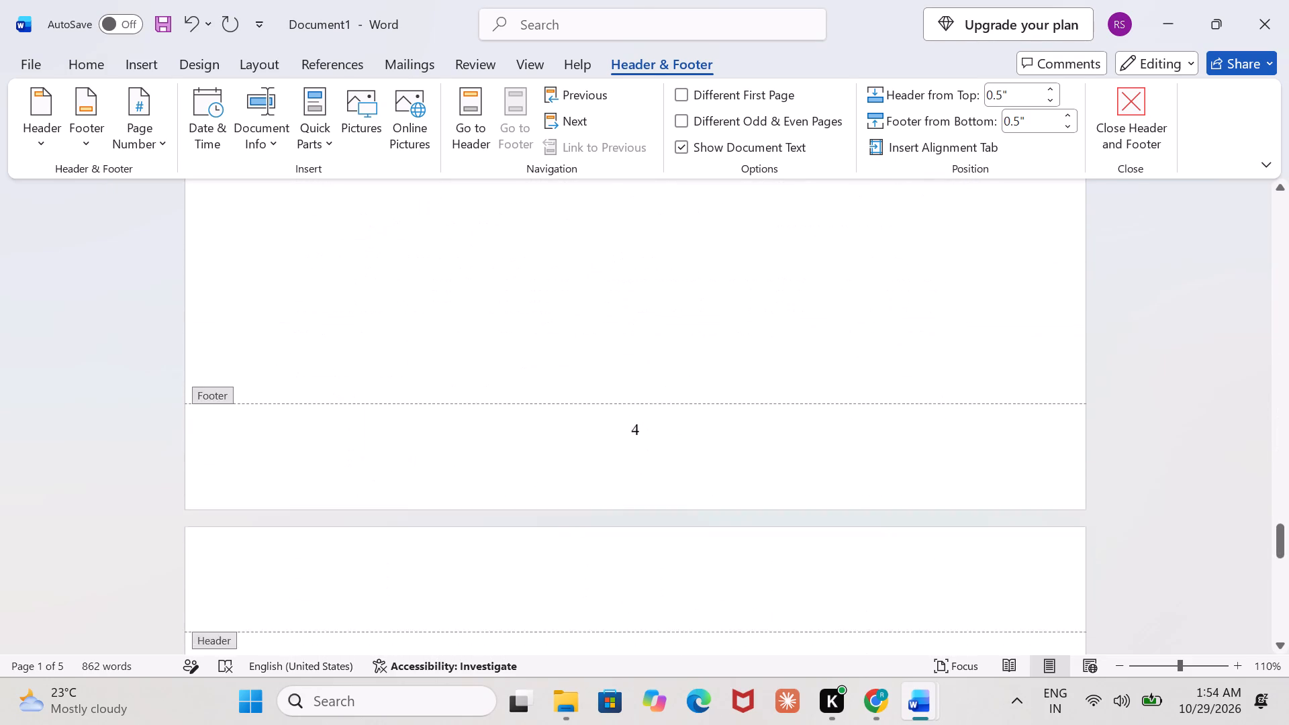
scroll(706, 587, down, 5)
click(706, 587)
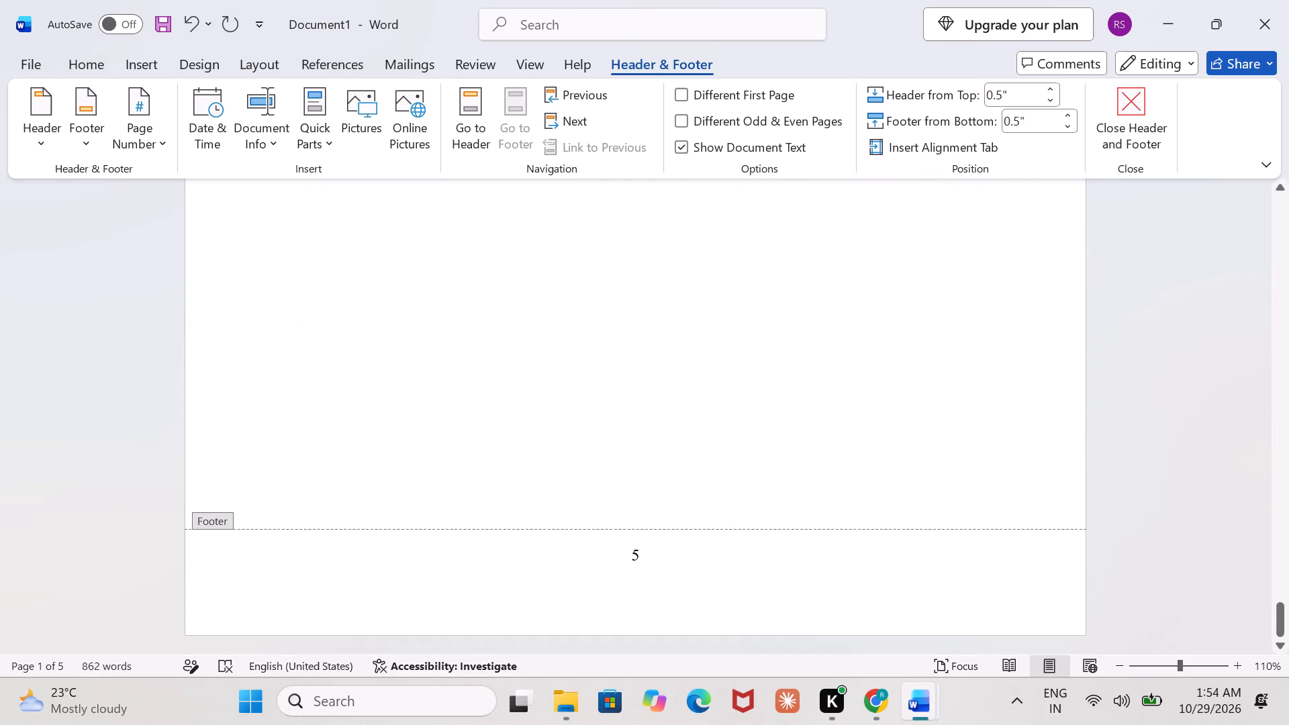
click(1047, 524)
click(1104, 497)
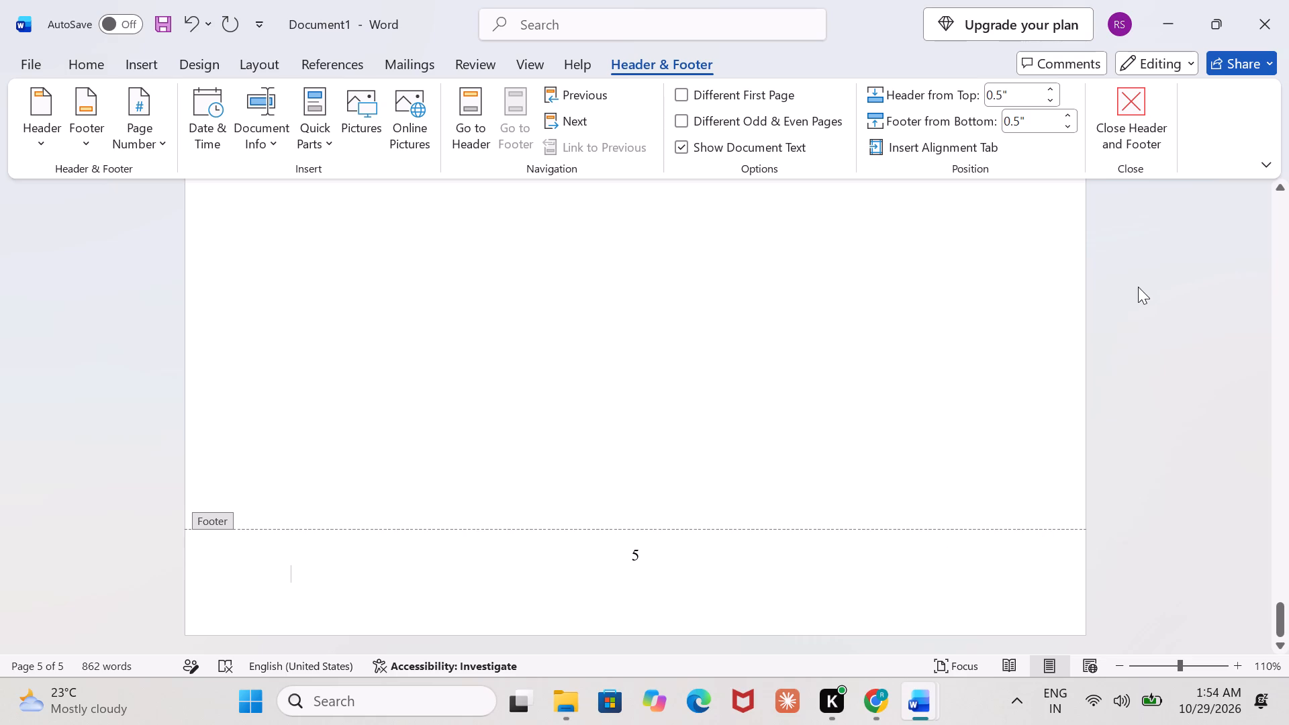
click(1138, 287)
click(1136, 102)
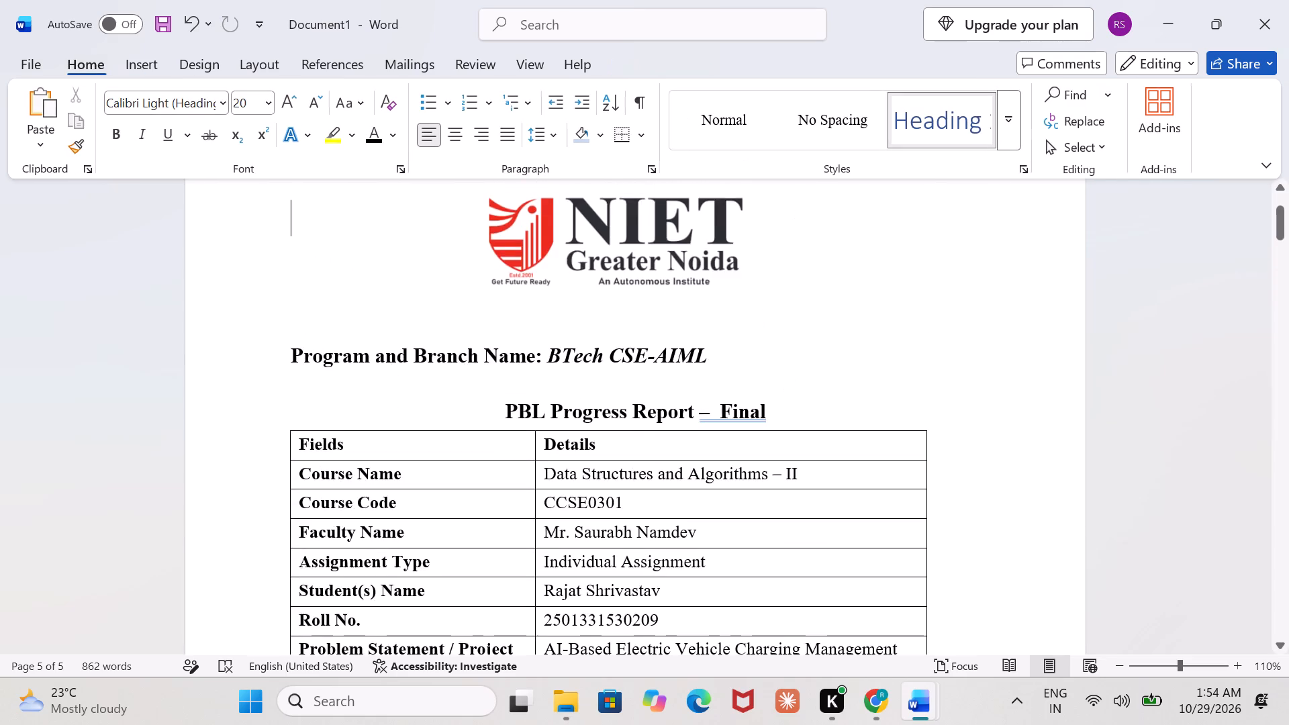
scroll(1119, 372, up, 1)
scroll(1119, 372, down, 7)
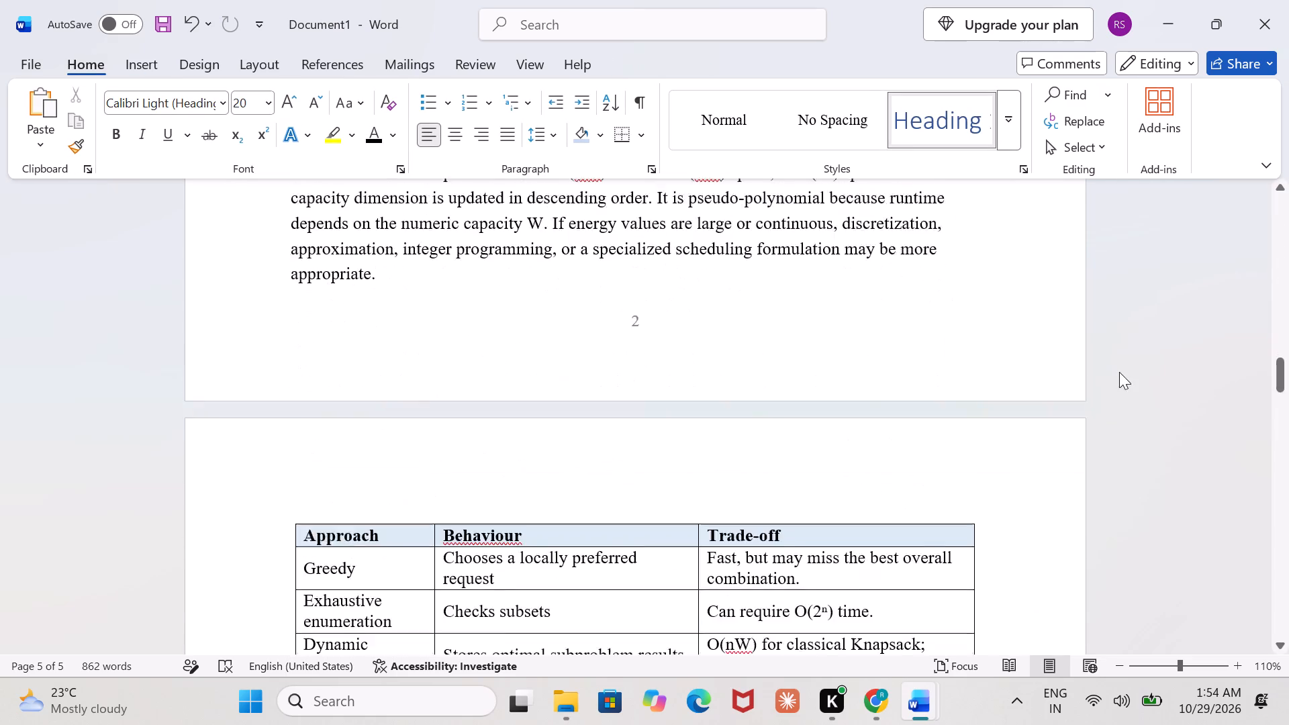
scroll(1119, 372, down, 1)
Save the document in the OneDrive Documents location, naming it with the student's name followed by _ProgressReport2.
click(335, 19)
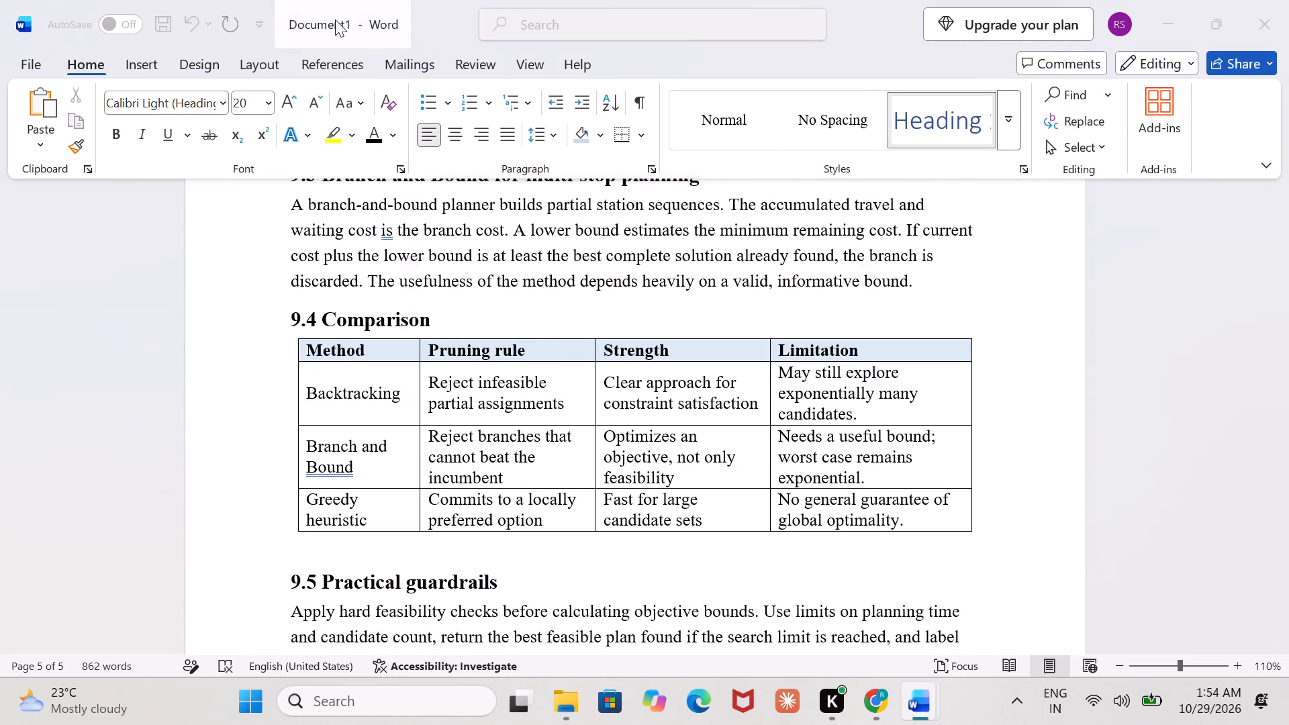
key(BackSpace)
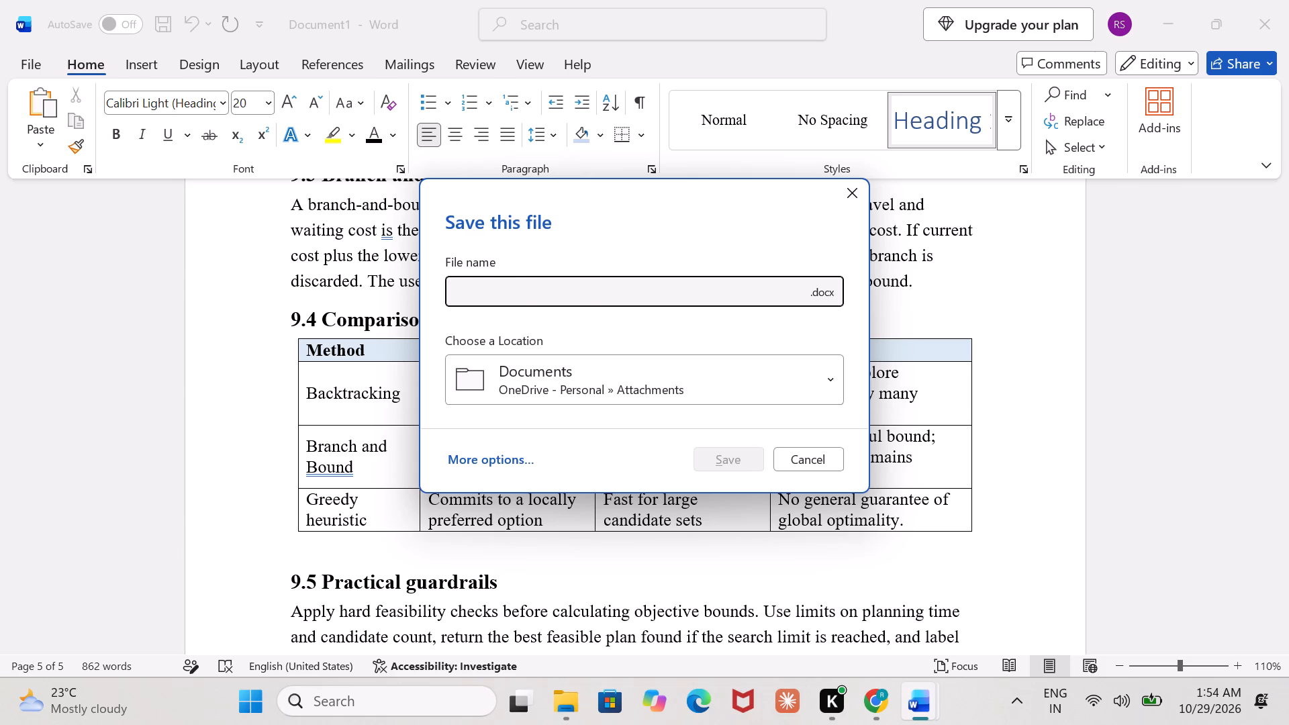
key(p)
key(BackSpace)
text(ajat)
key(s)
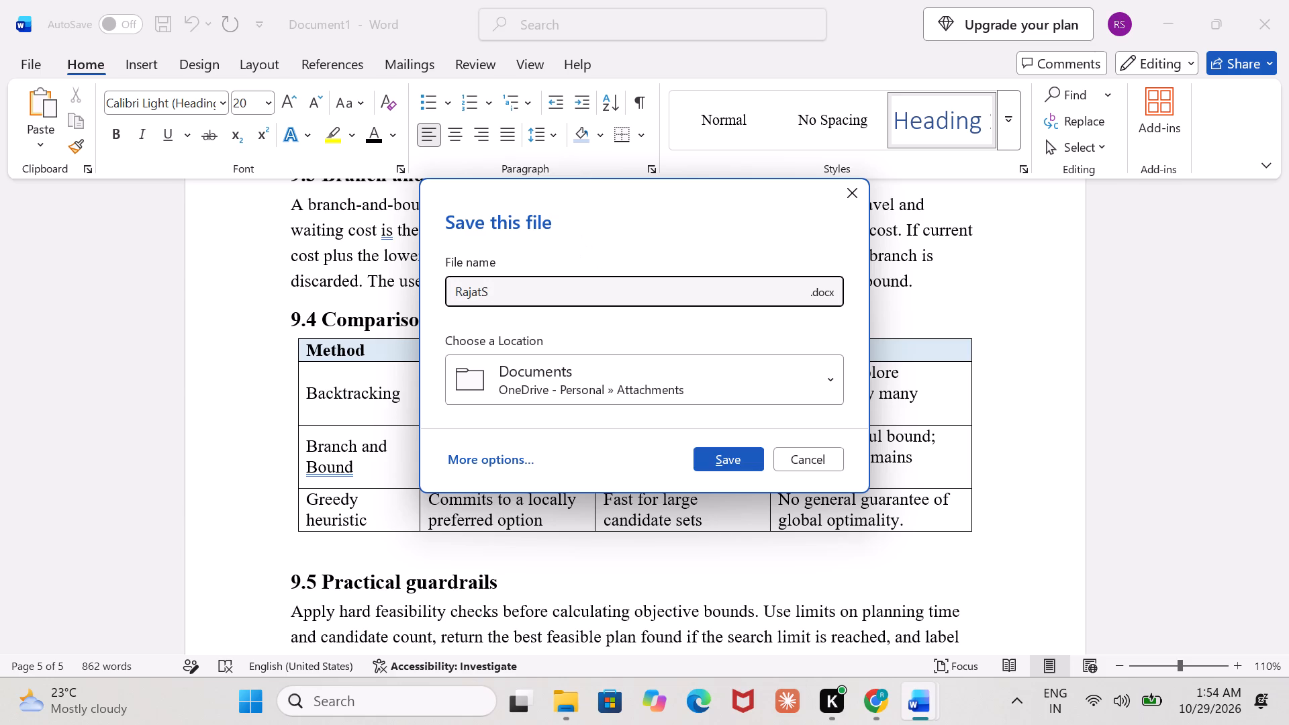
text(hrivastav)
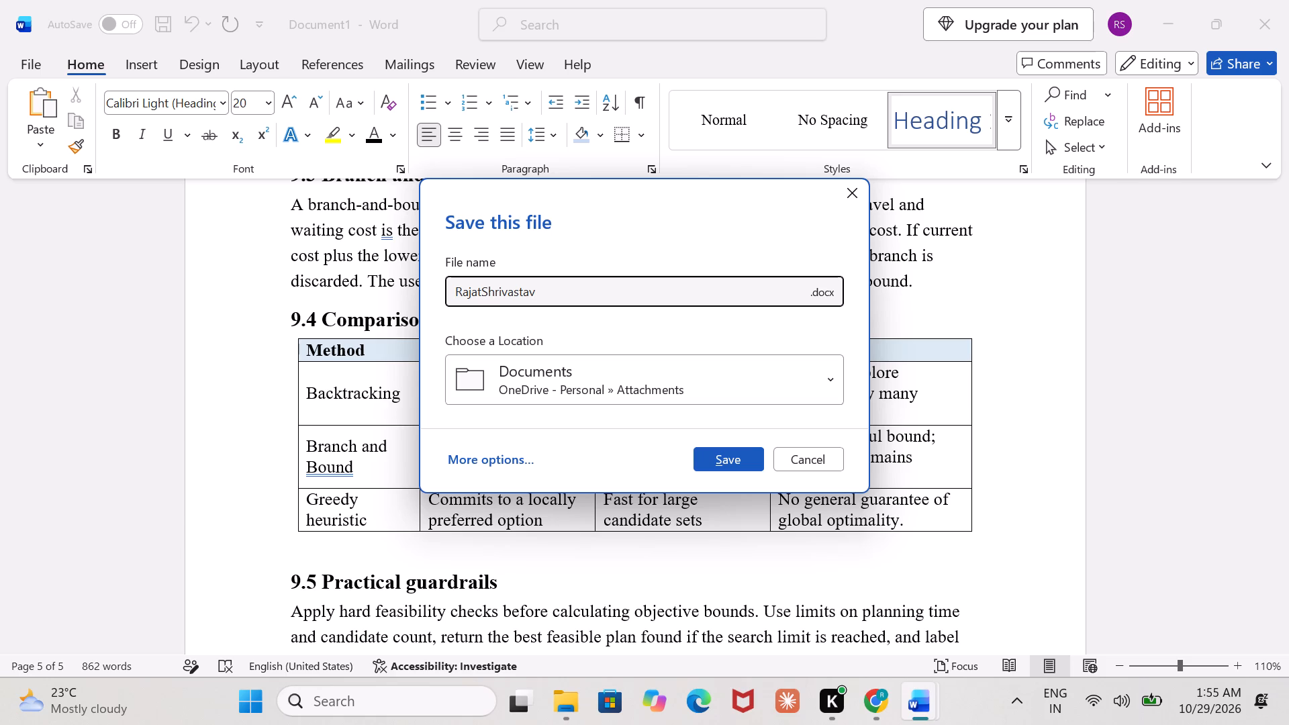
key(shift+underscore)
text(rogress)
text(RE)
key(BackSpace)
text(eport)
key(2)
click(710, 458)
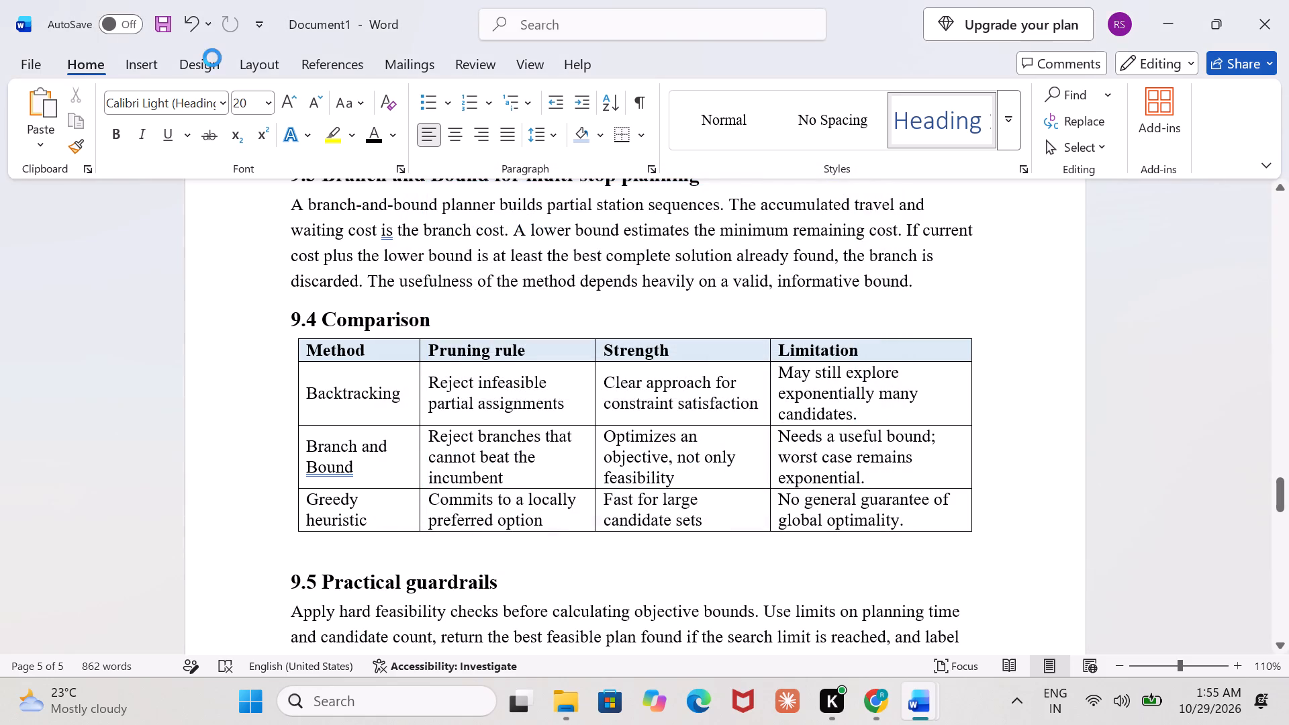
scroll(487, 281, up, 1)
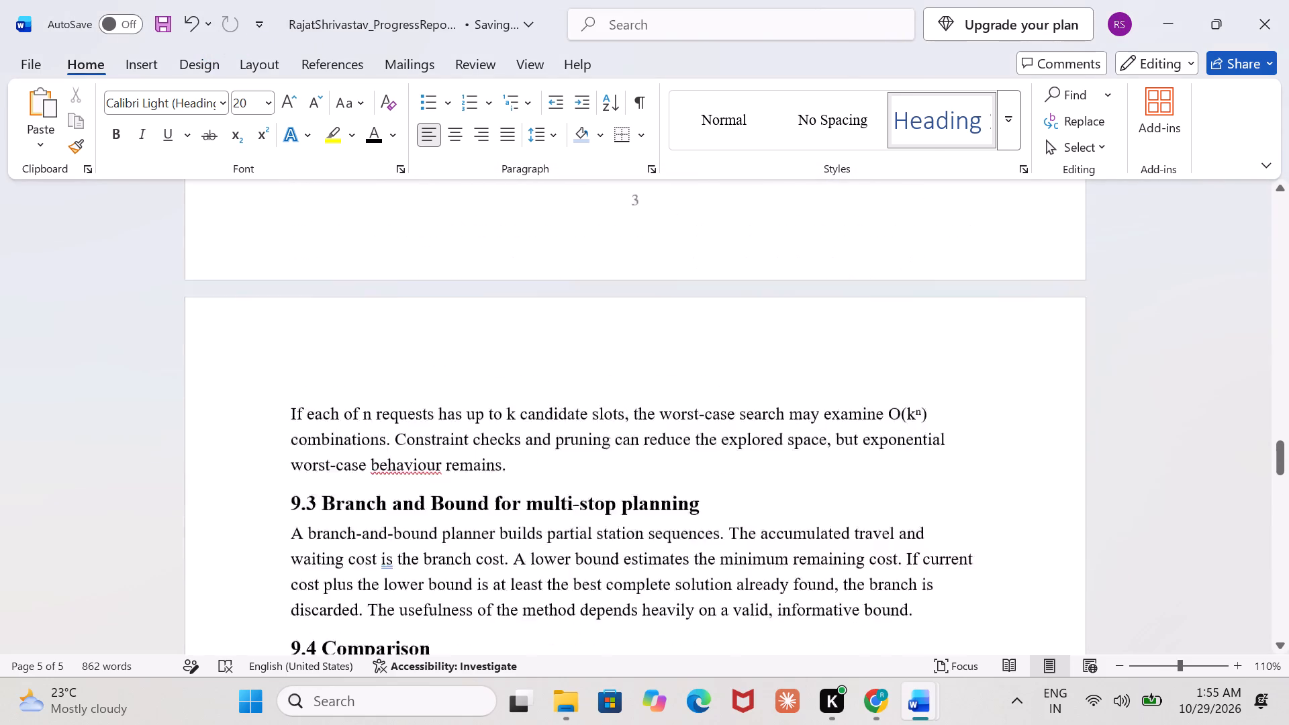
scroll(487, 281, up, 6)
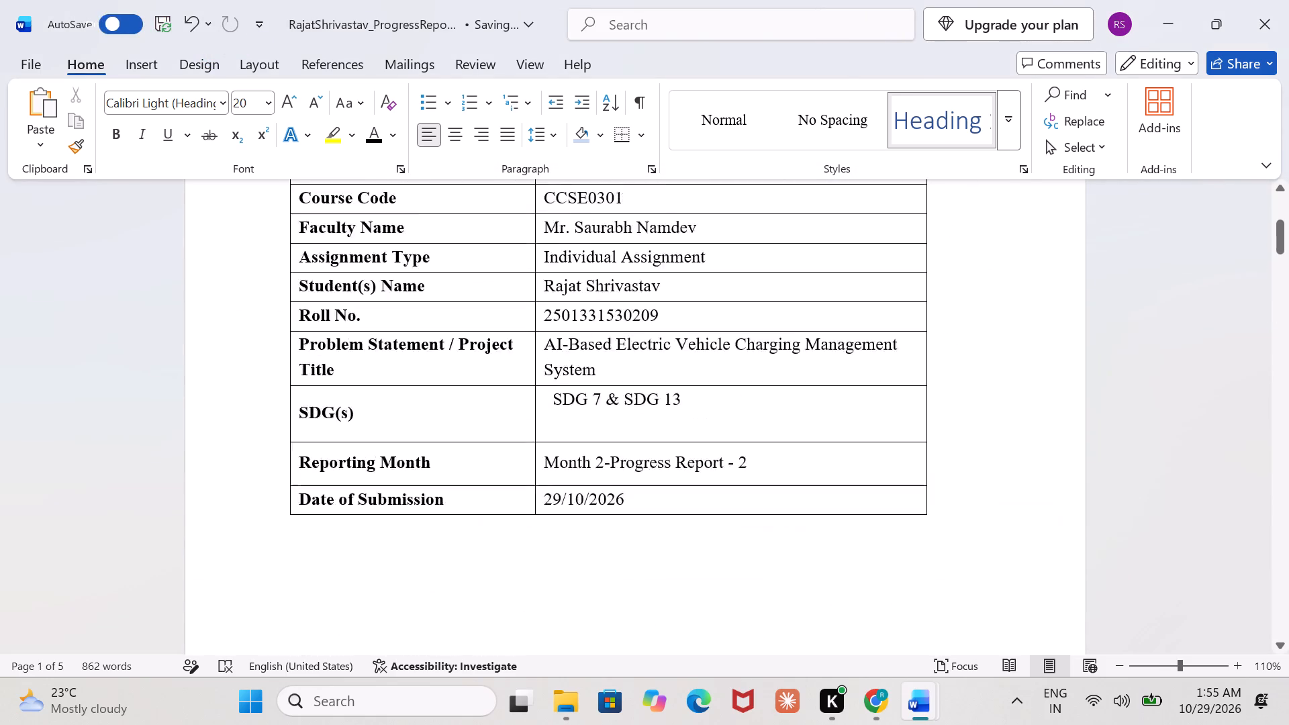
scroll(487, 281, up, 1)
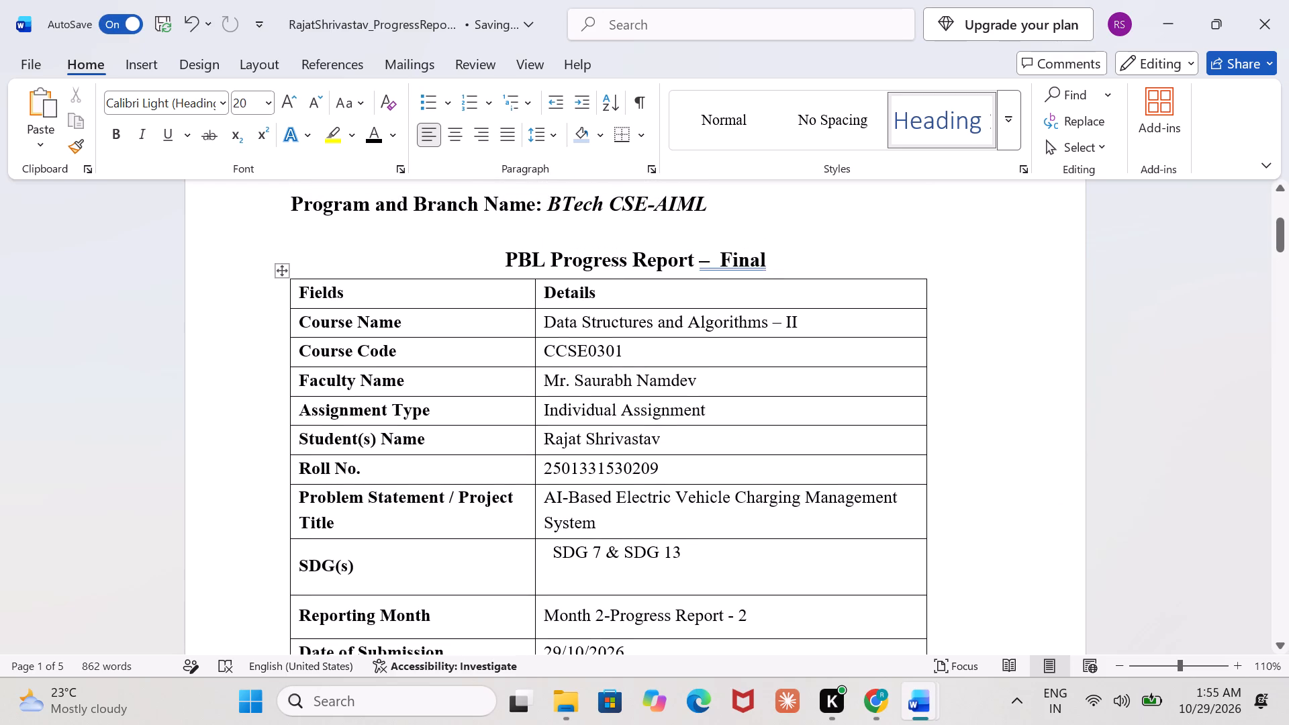
Switch to Chrome and start a search for "modd" in a new tab.
click(873, 699)
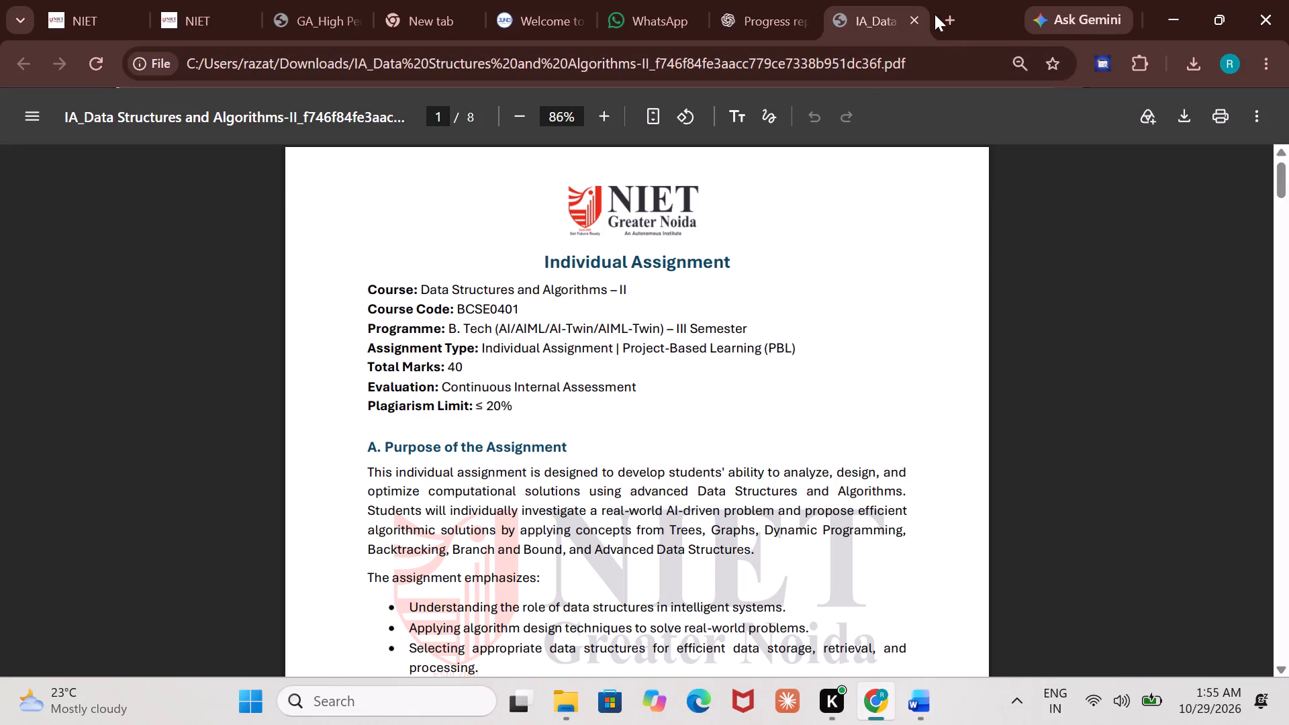
click(941, 9)
click(889, 67)
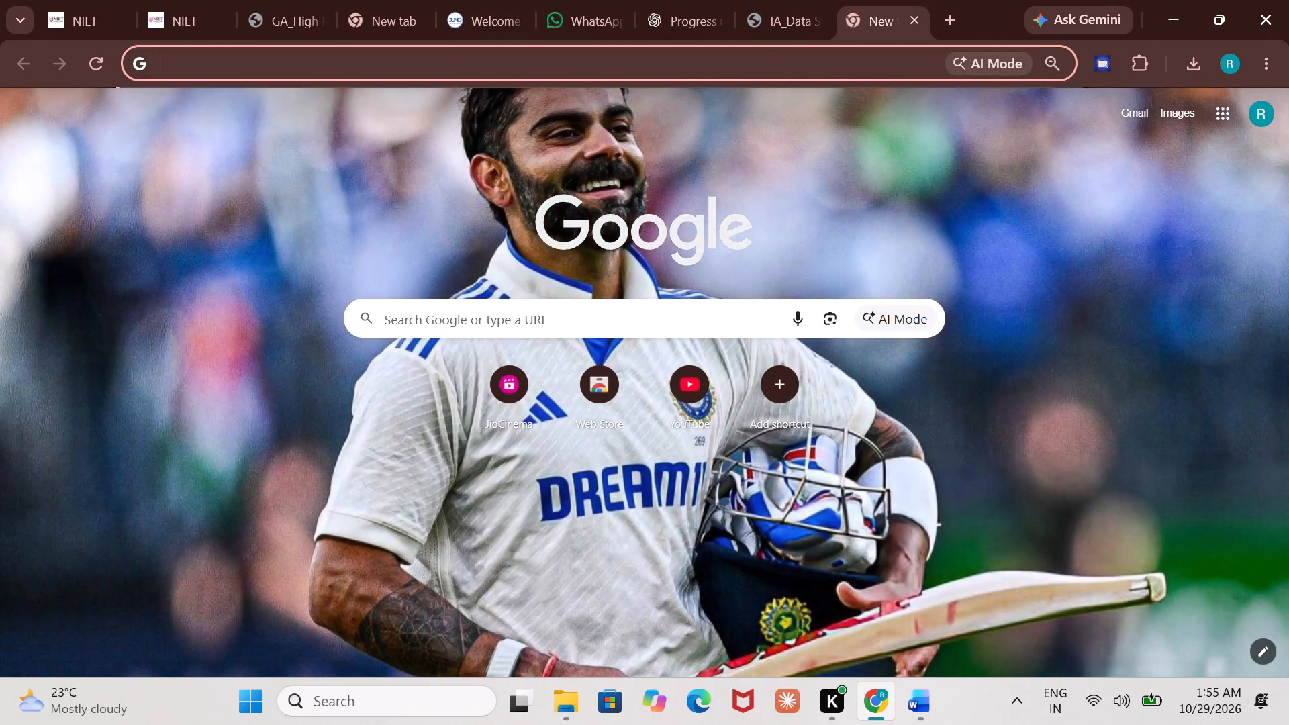
text(modd)
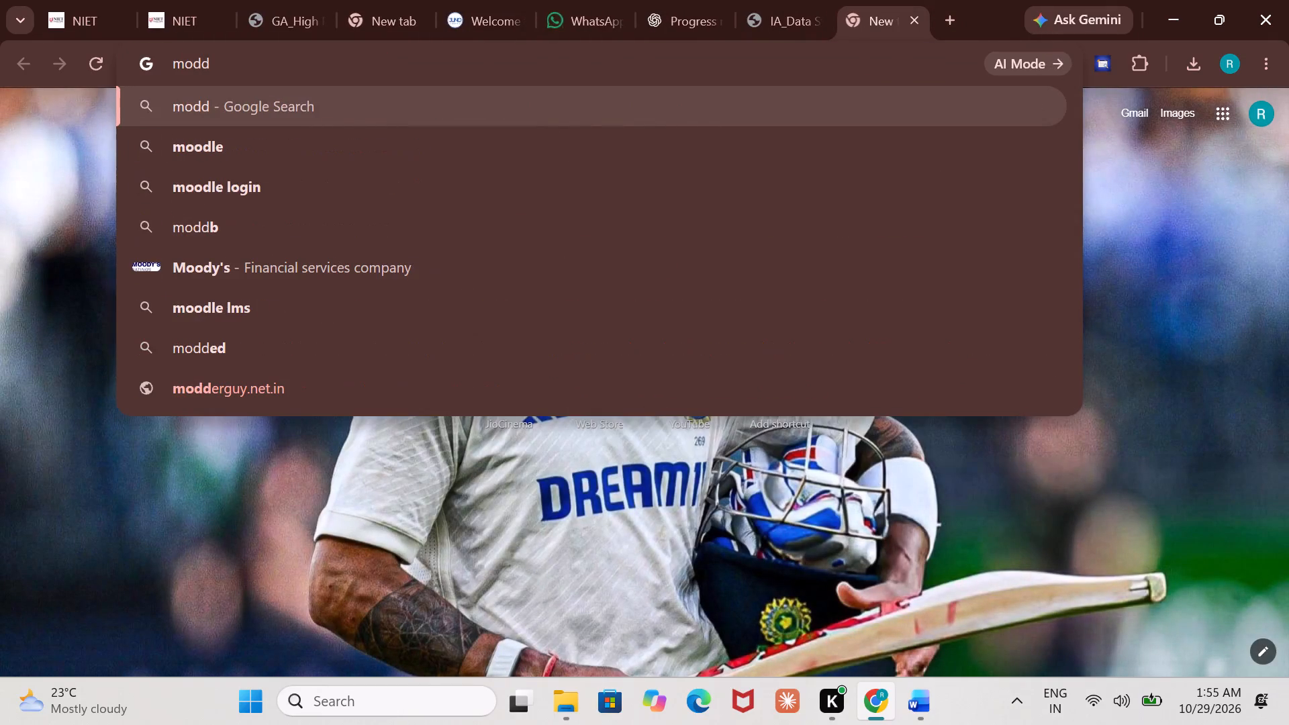